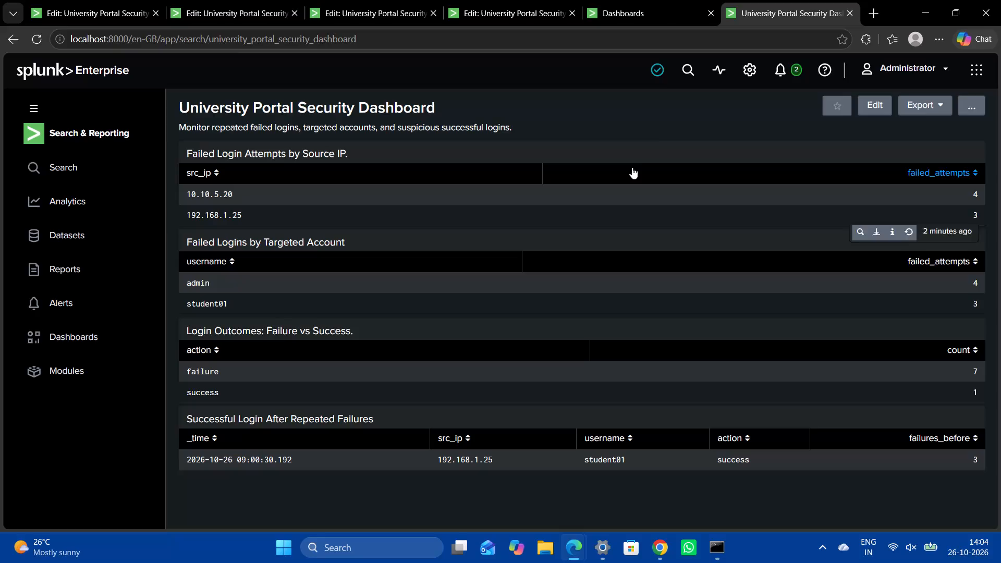
left_click(621, 15)
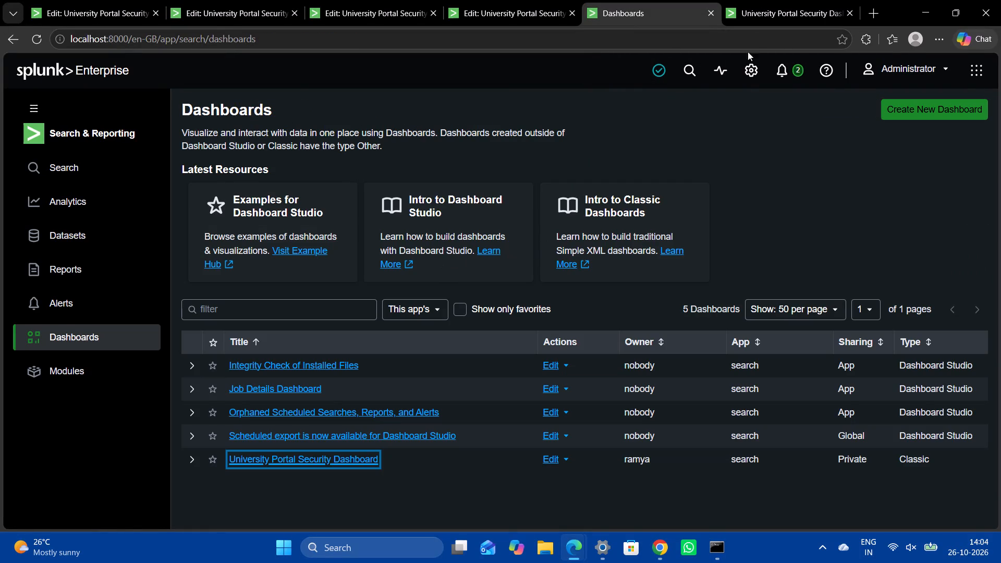
left_click(778, 12)
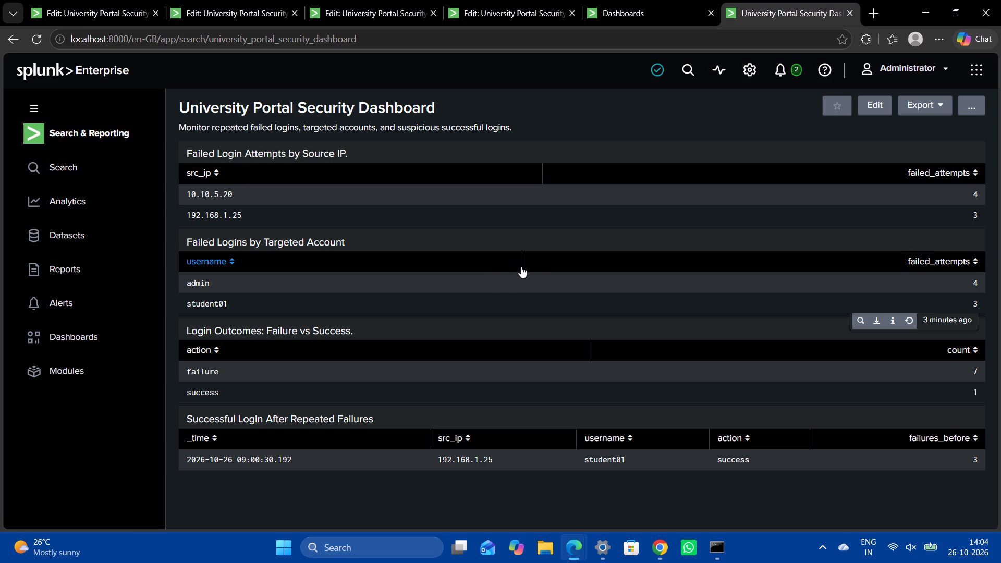
key("alt+Tab")
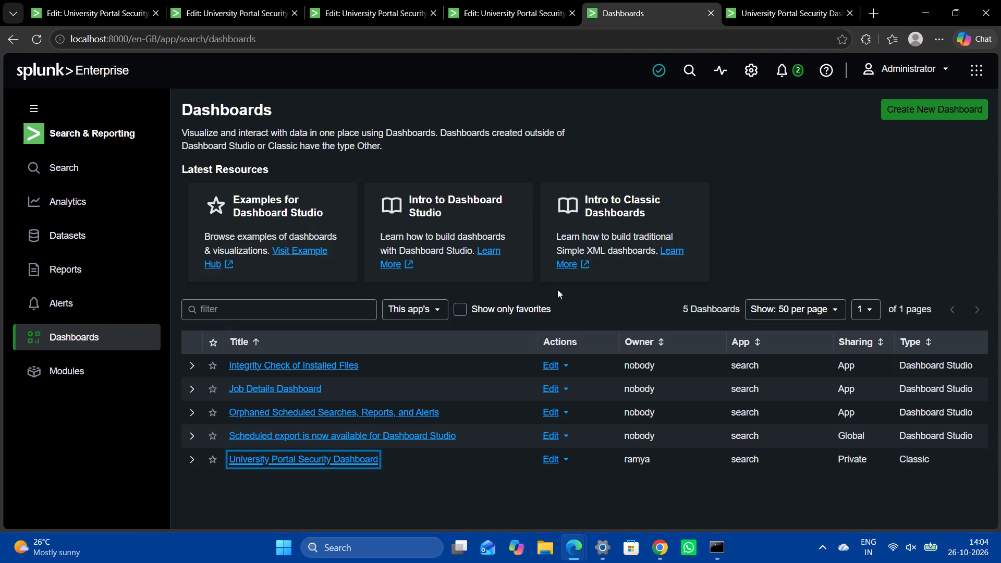
left_click(759, 10)
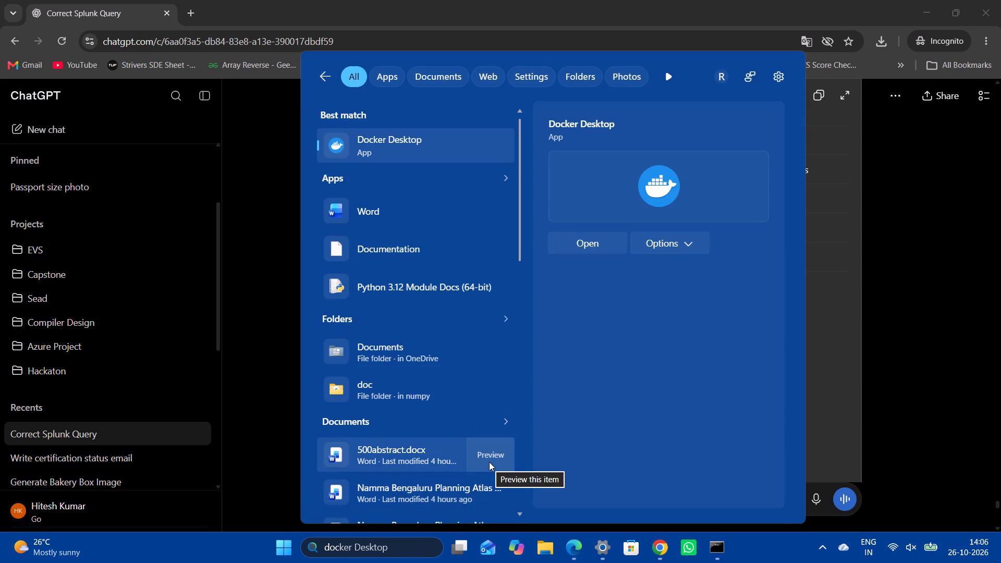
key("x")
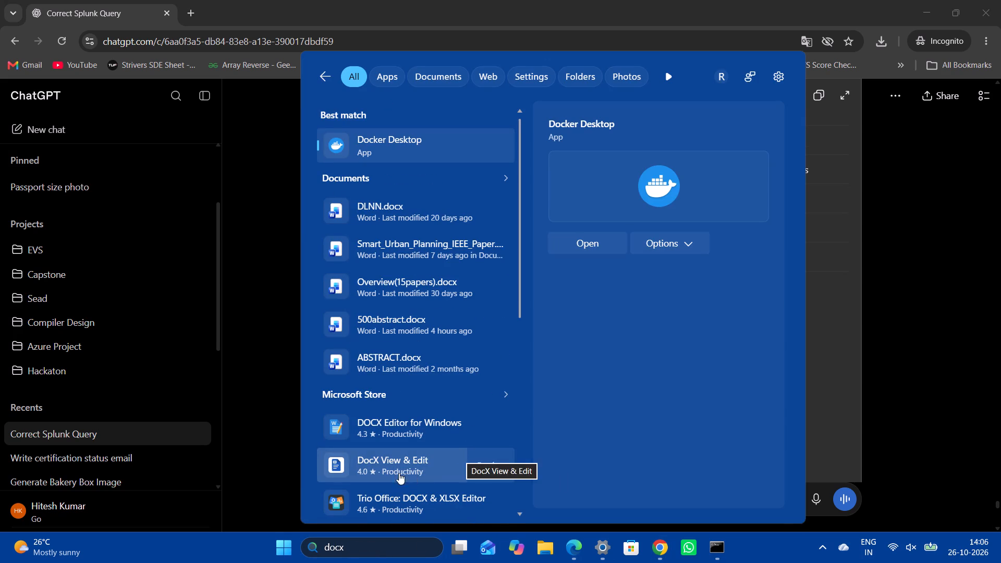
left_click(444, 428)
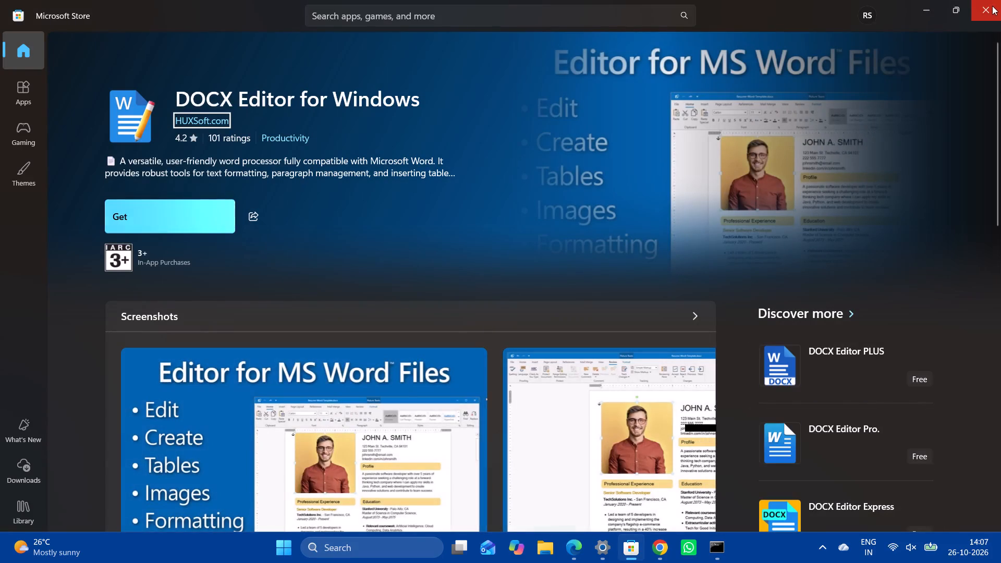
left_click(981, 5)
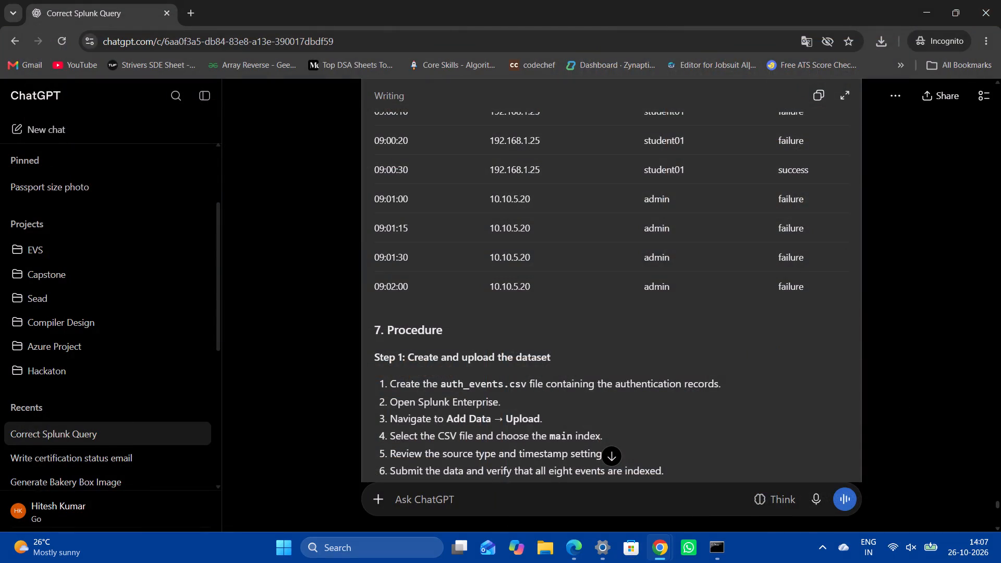
Open Word and create a new blank document for the lab documentation.
left_click(402, 552)
type("wor")
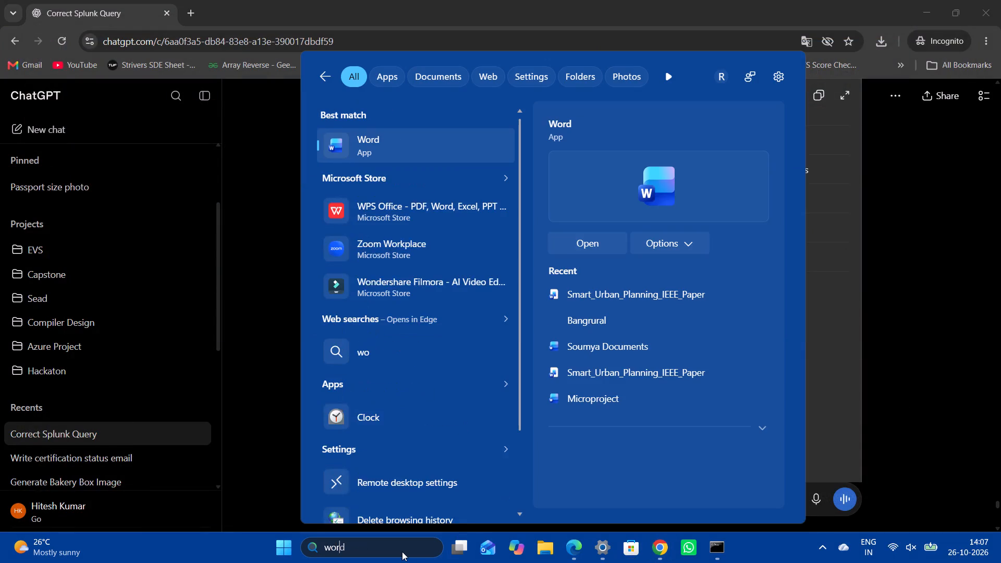
left_click(602, 248)
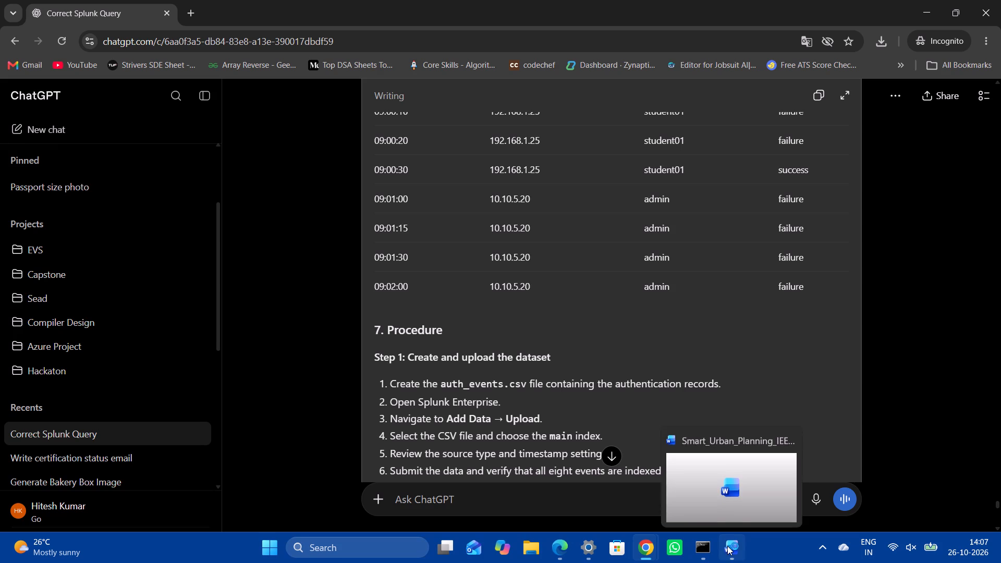
left_click(750, 486)
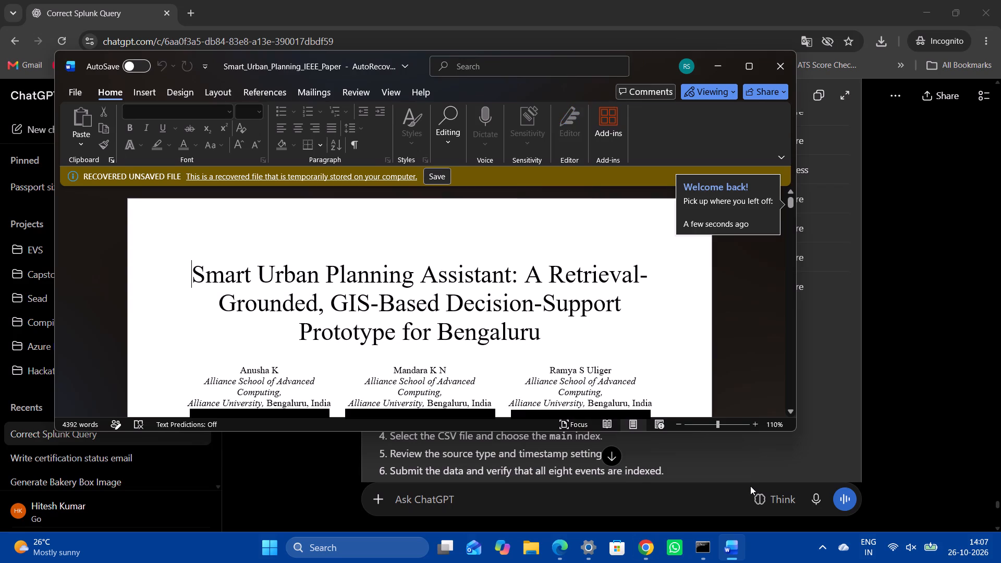
left_click(743, 68)
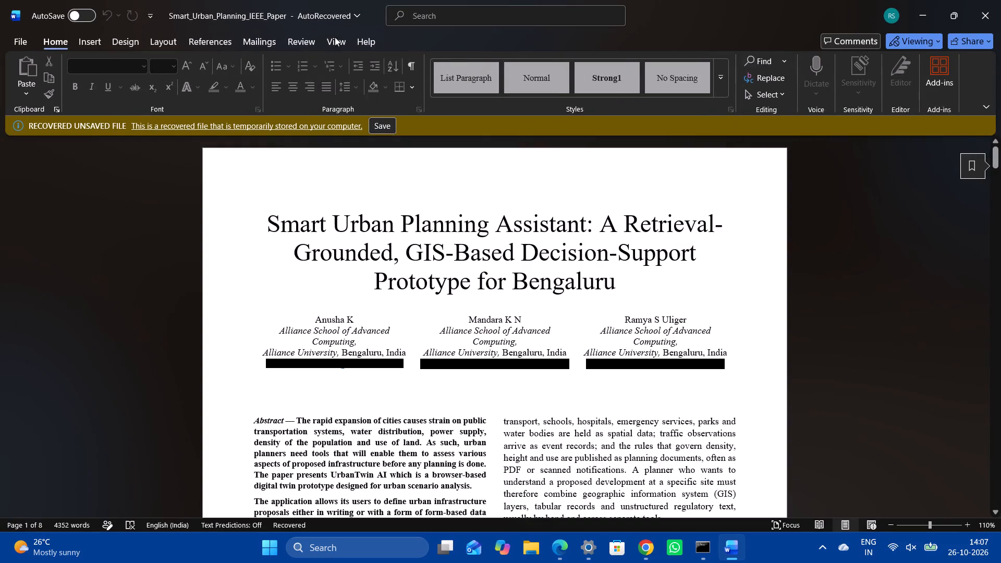
left_click(19, 39)
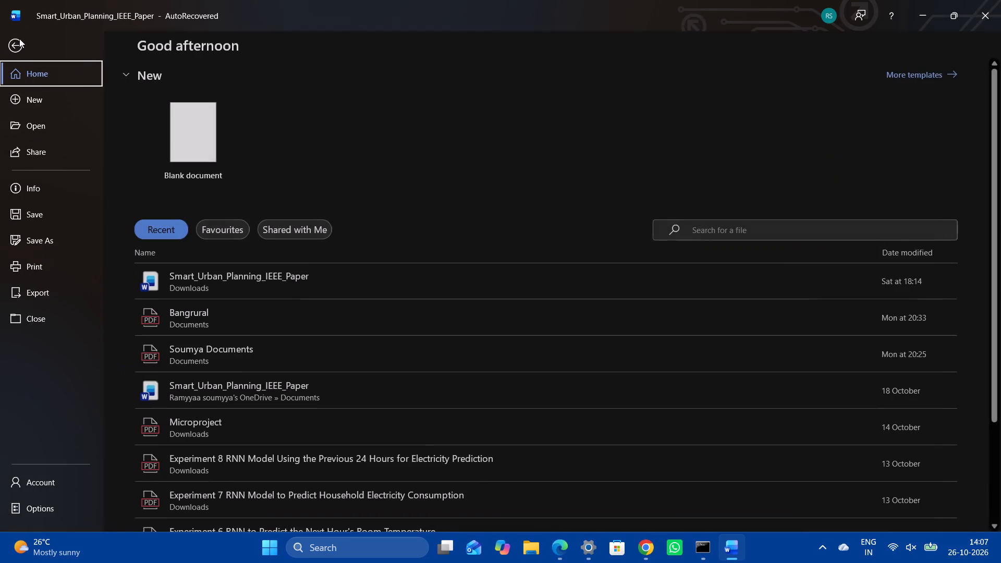
left_click(42, 96)
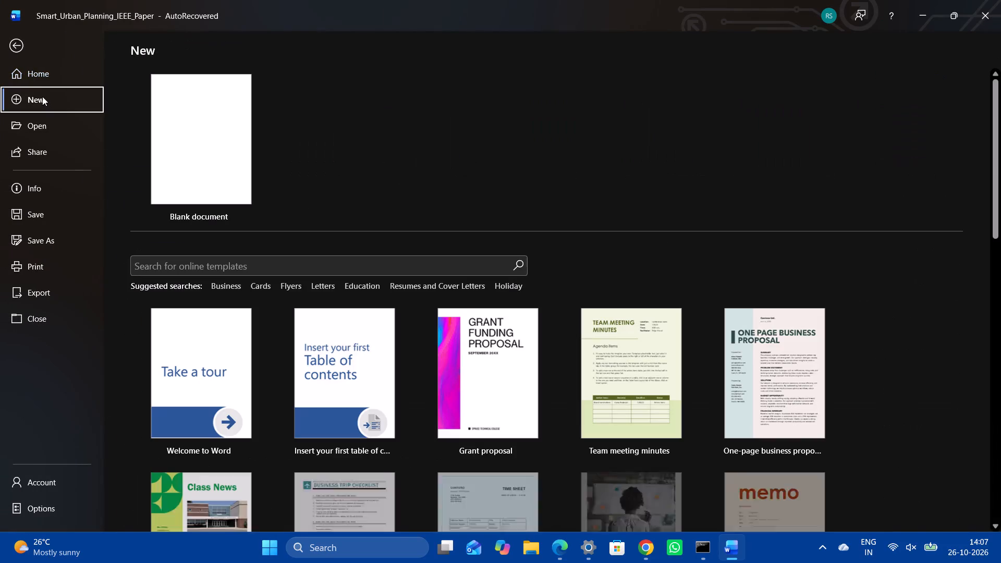
left_click(194, 110)
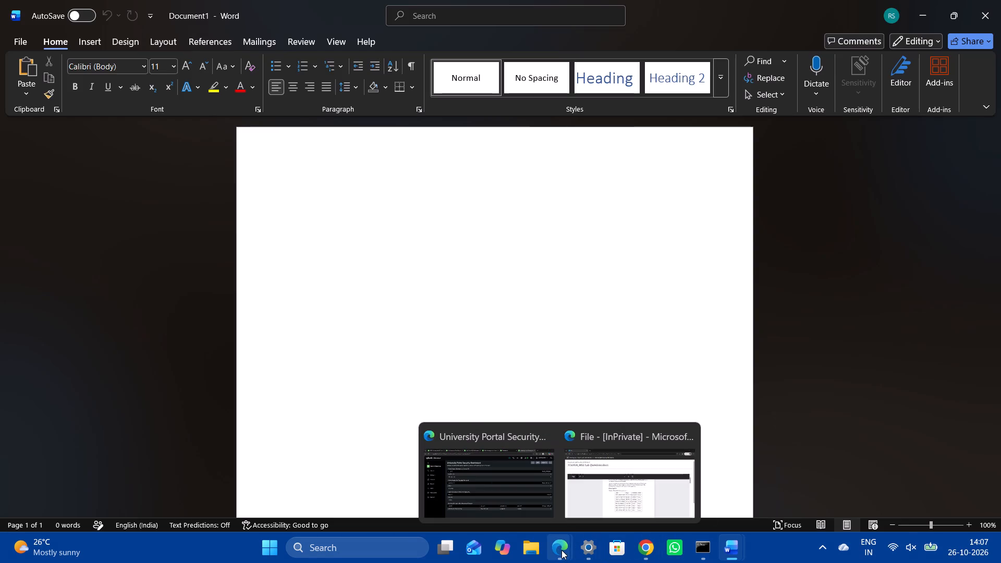
Switch to the 7CS1034_MSE Lab Questions.docx window in Edge and copy the Question 1 heading, scenario and question text.
left_click(622, 489)
scroll(530, 419, "up", 1)
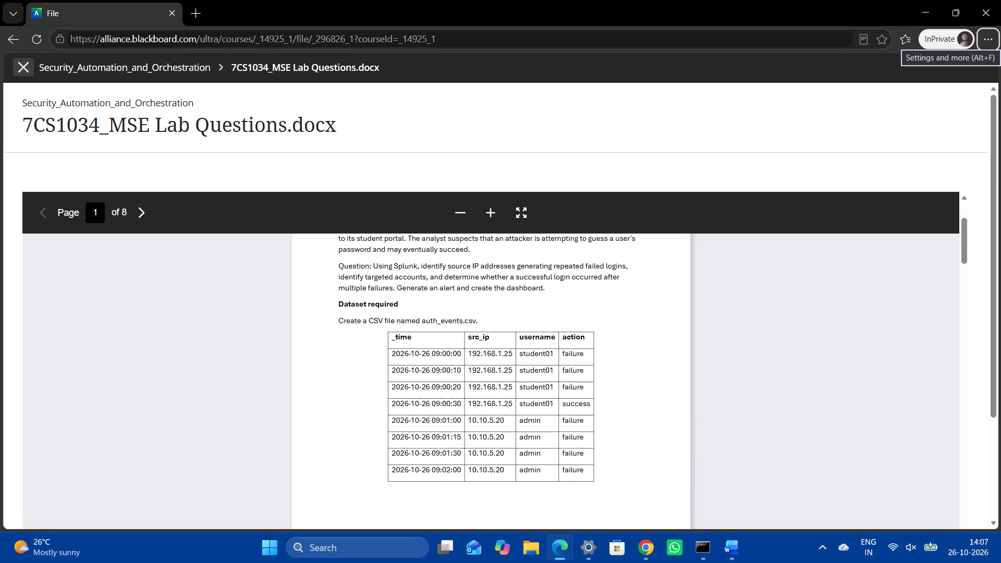
scroll(531, 420, "up", 1)
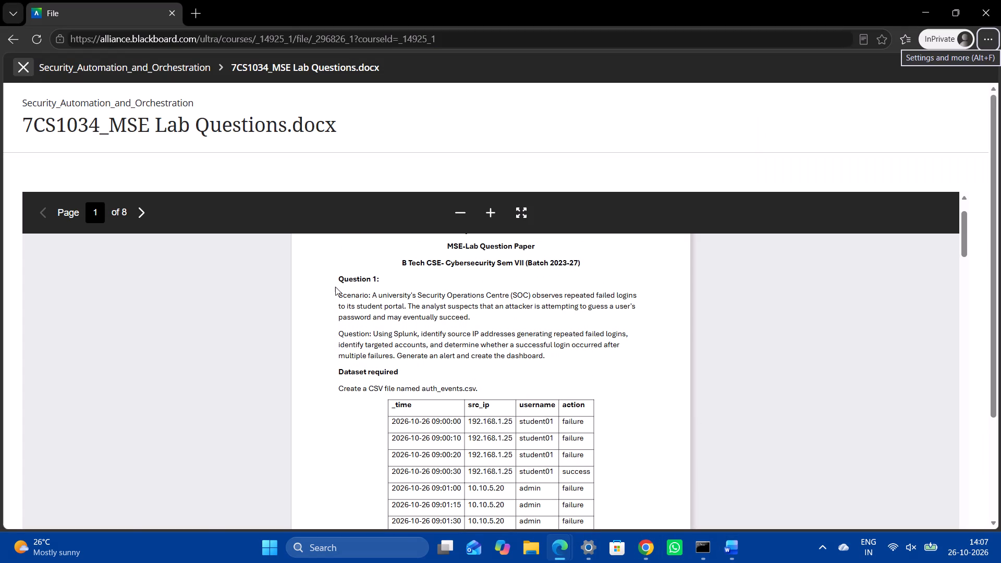
left_click_drag(339, 279, 383, 300)
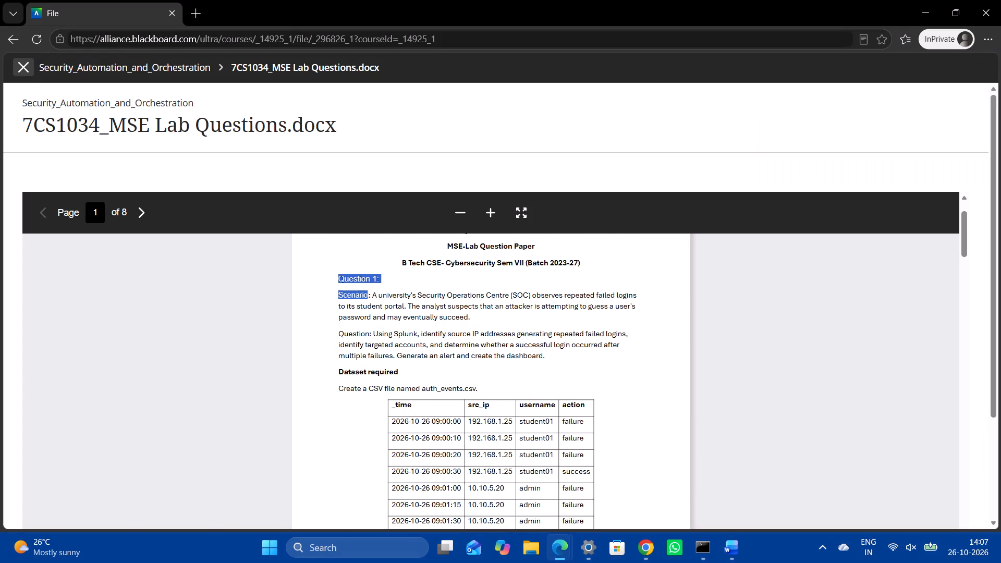
left_click_drag(383, 300, 545, 353)
key("ctrl+c")
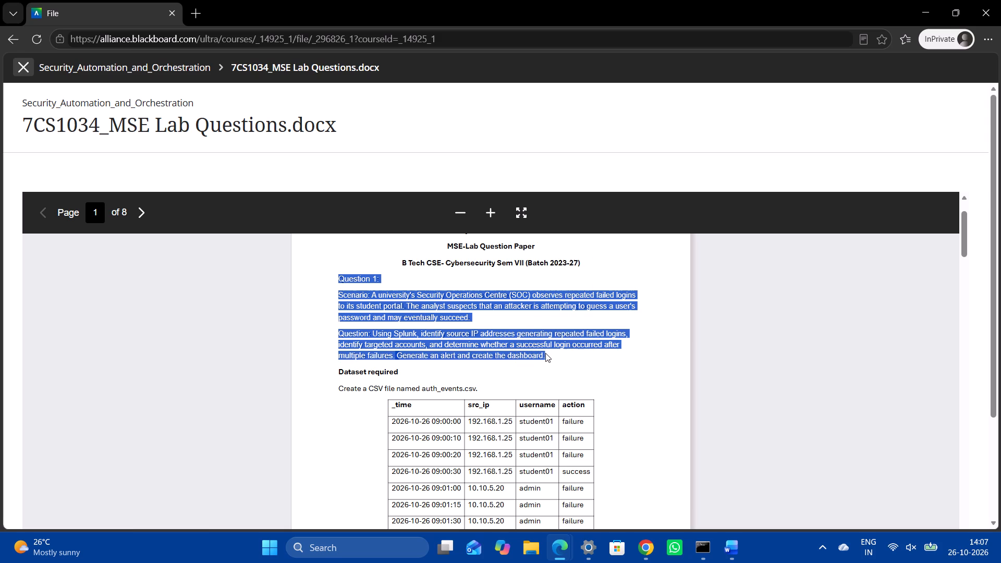
Switch to the blank Word document, paste the copied Question 1 text and set its font to Times New Roman.
key("alt+Tab")
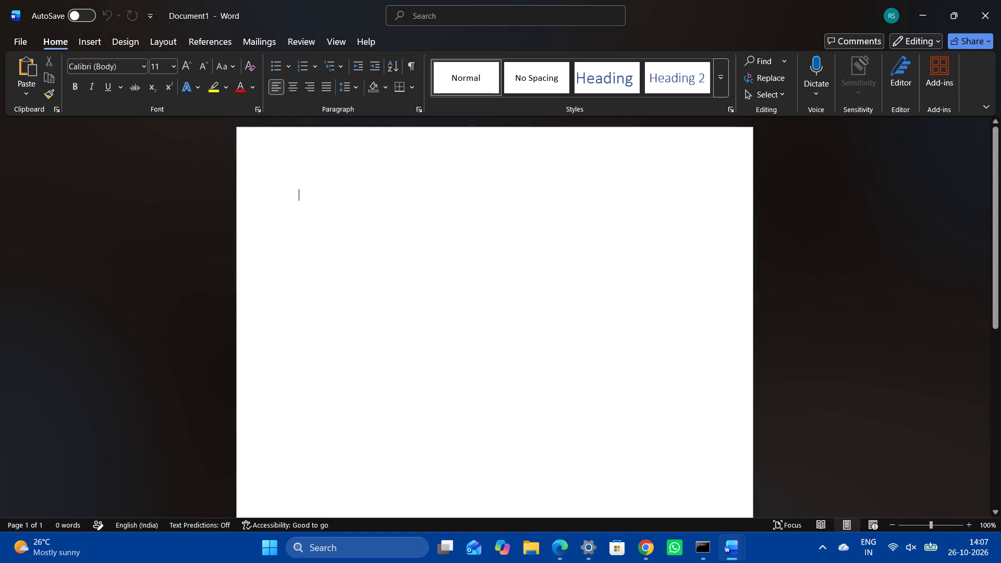
key("ctrl+v")
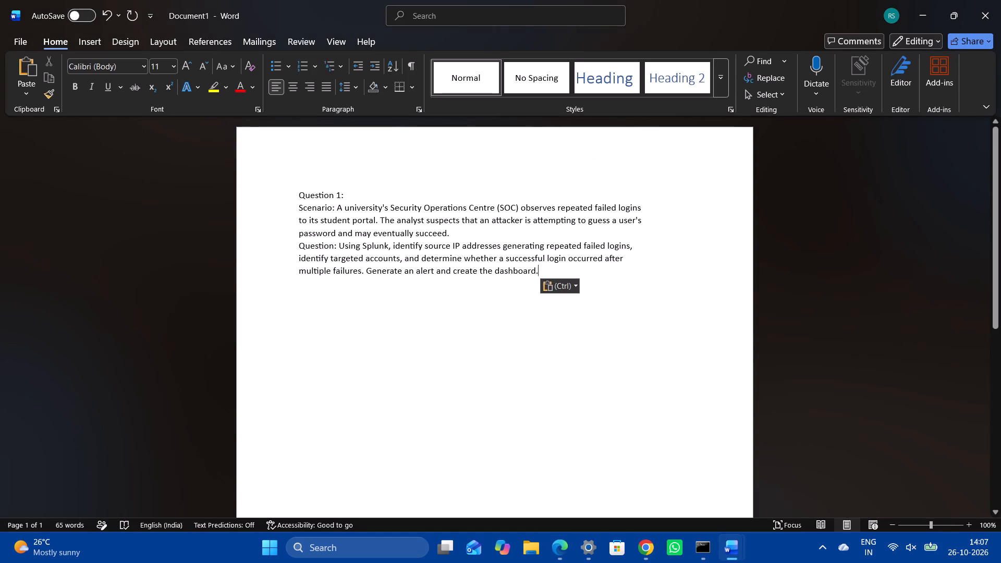
left_click_drag(298, 195, 533, 270)
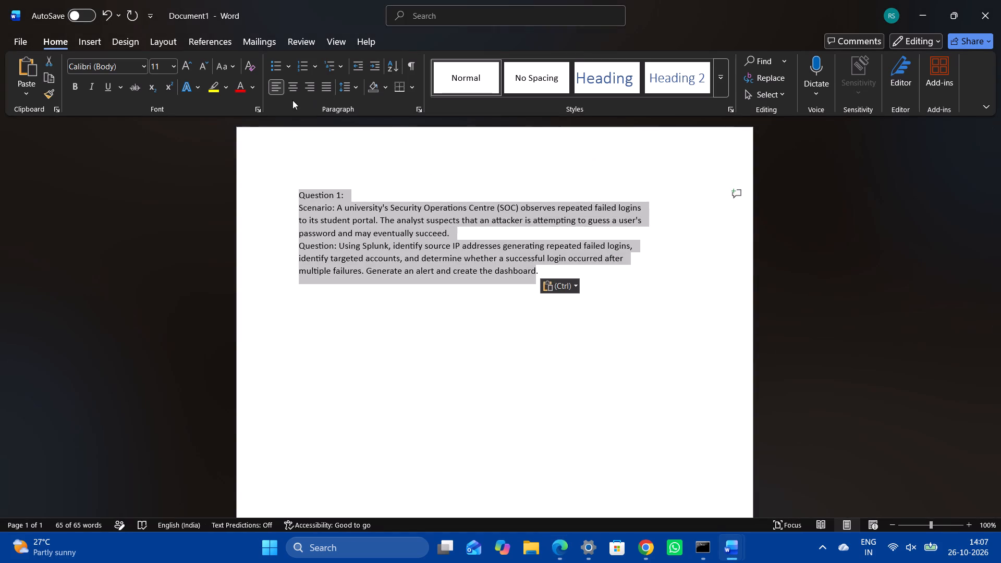
left_click(141, 65)
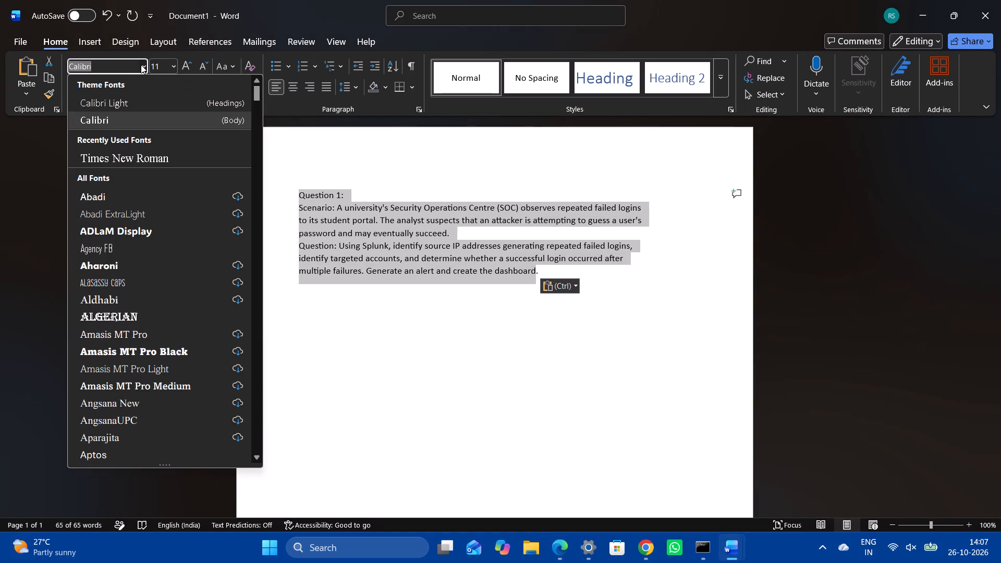
left_click(144, 154)
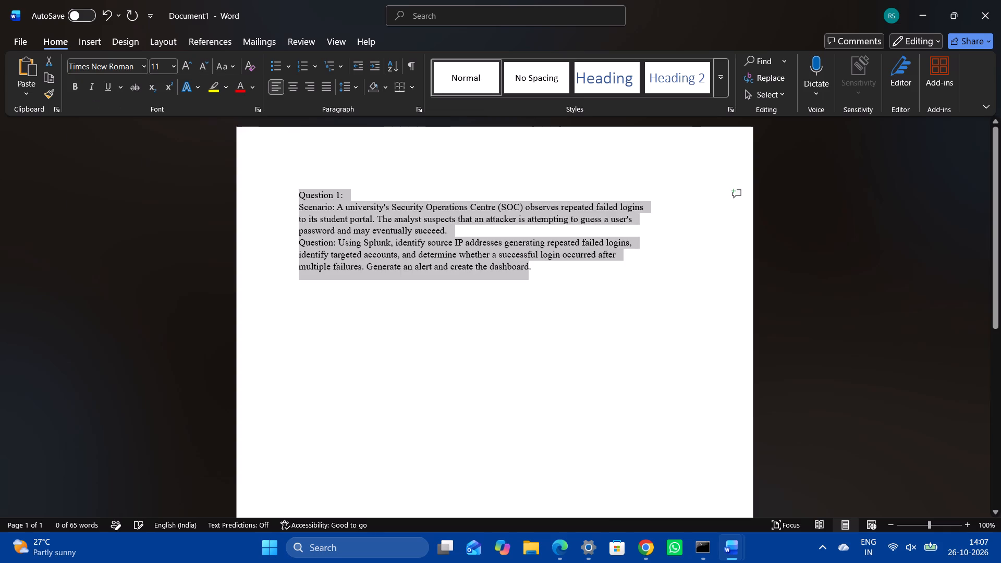
Bold the "Question 1:" heading and the "Scenario" and "Question" labels, and add a new line below the question text.
left_click(355, 194)
left_click_drag(355, 194, 275, 202)
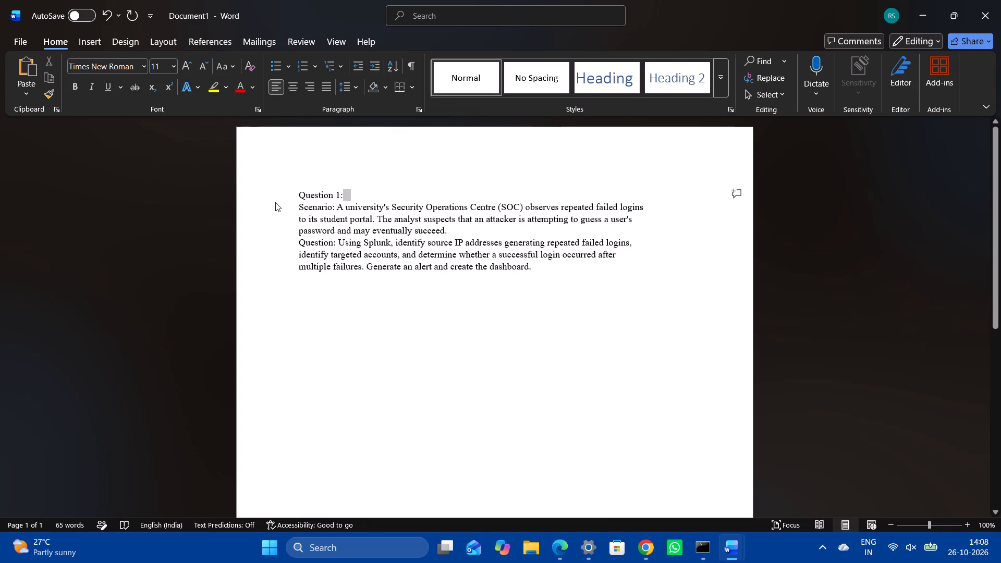
left_click_drag(275, 202, 284, 181)
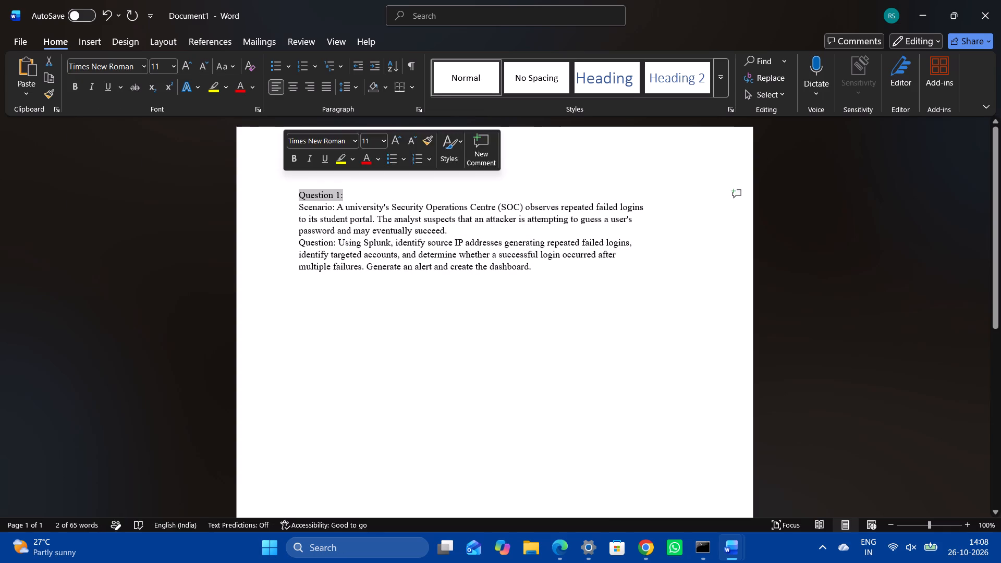
key("ctrl+b")
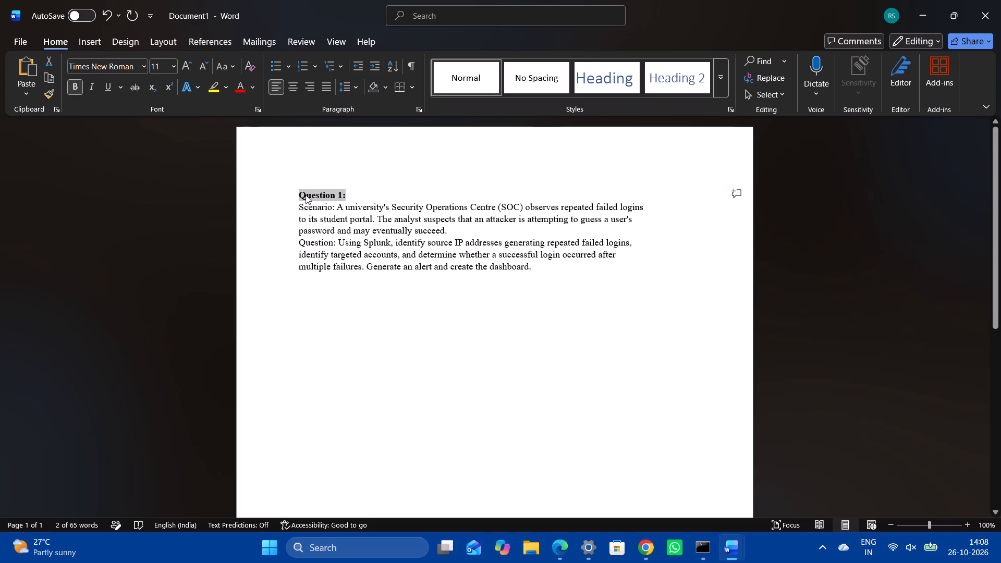
left_click_drag(298, 207, 333, 206)
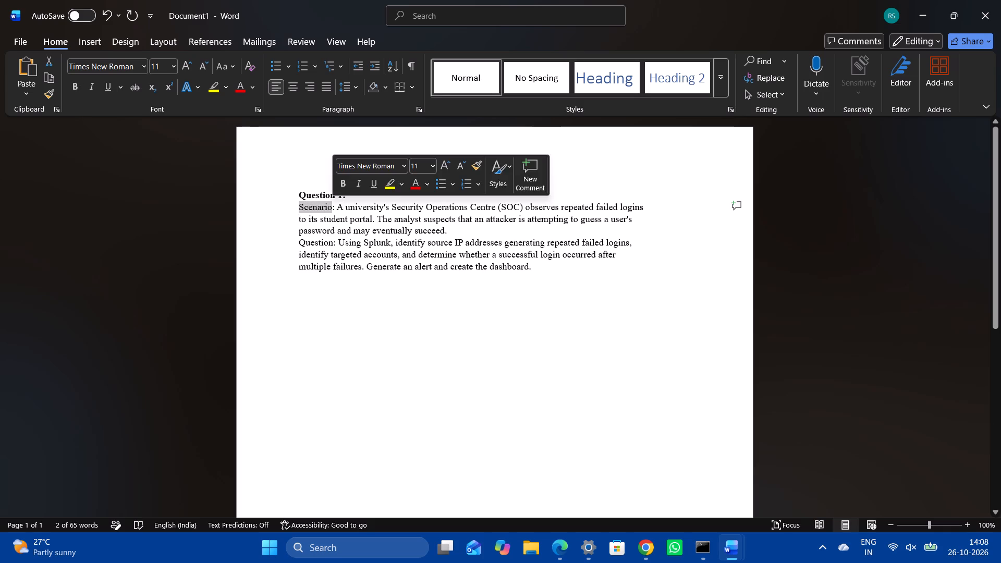
key("ctrl+b")
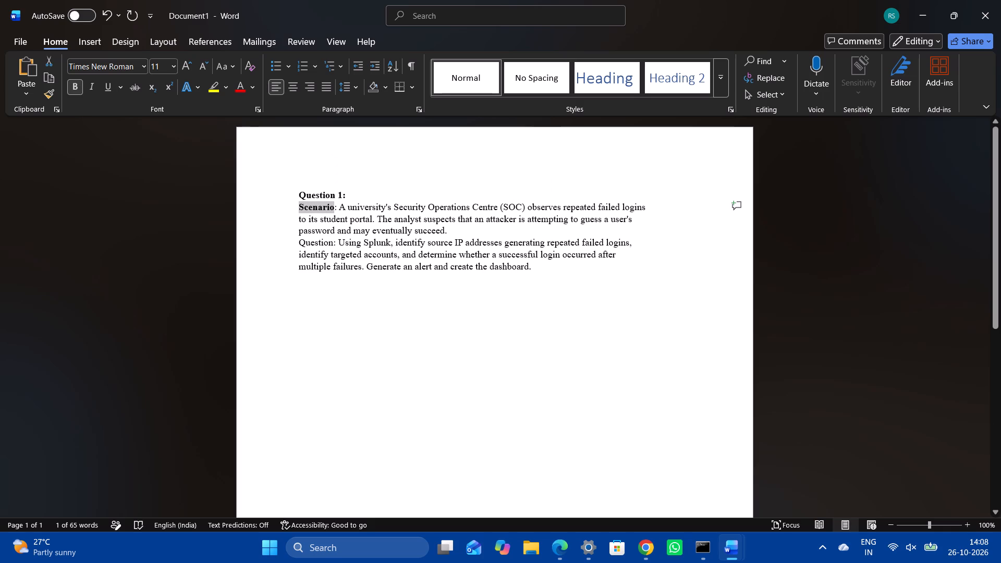
left_click_drag(334, 243, 290, 243)
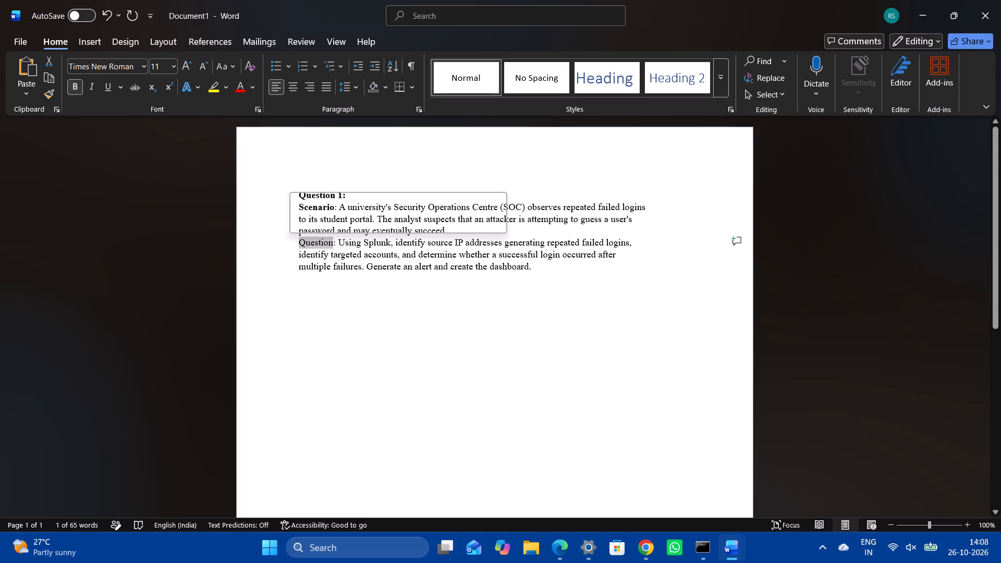
key("ctrl+b")
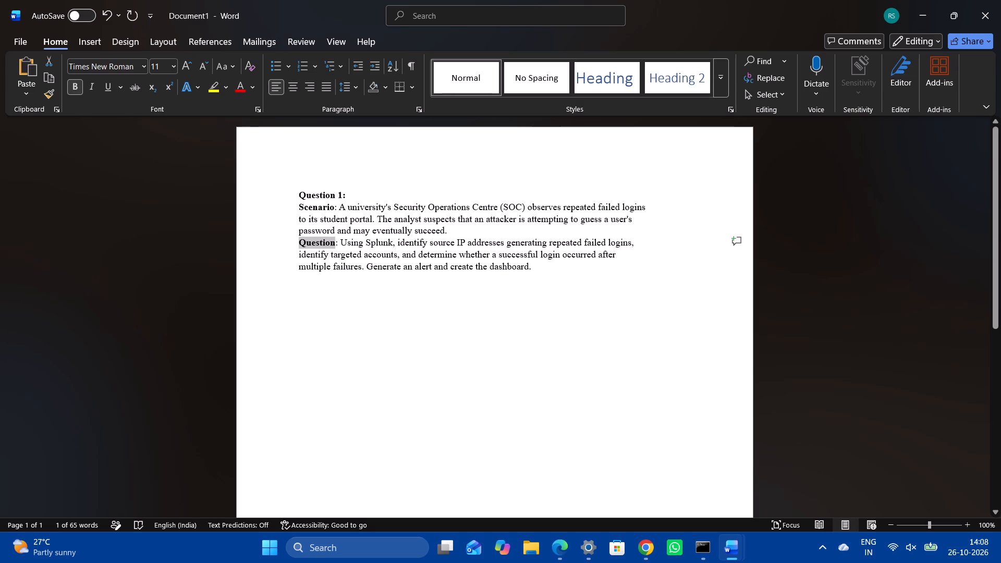
left_click(544, 268)
key("Return")
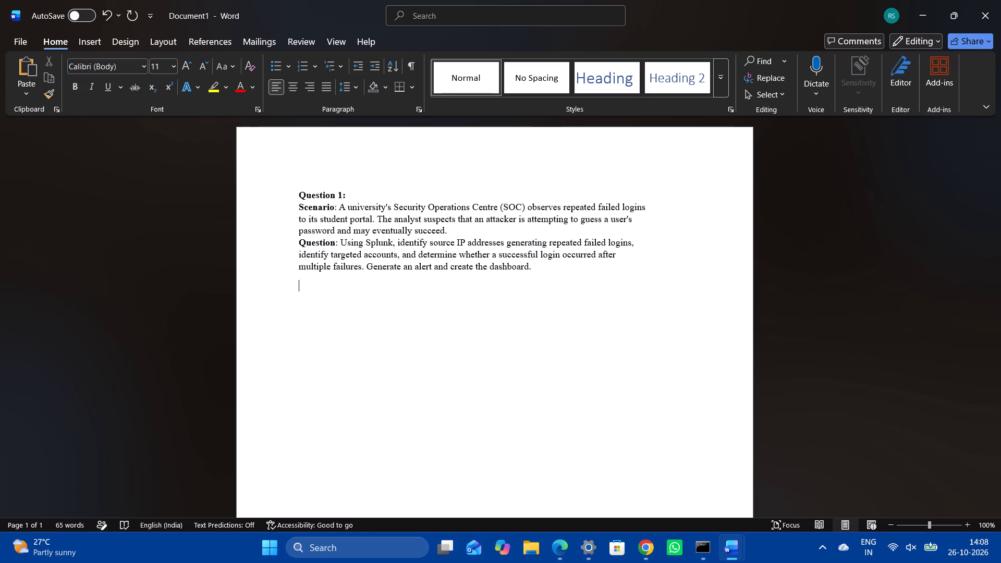
Close the recovered Smart_Urban_Planning_IEEE_Paper document, saving its changes, and return to the lab document.
key("alt+Tab")
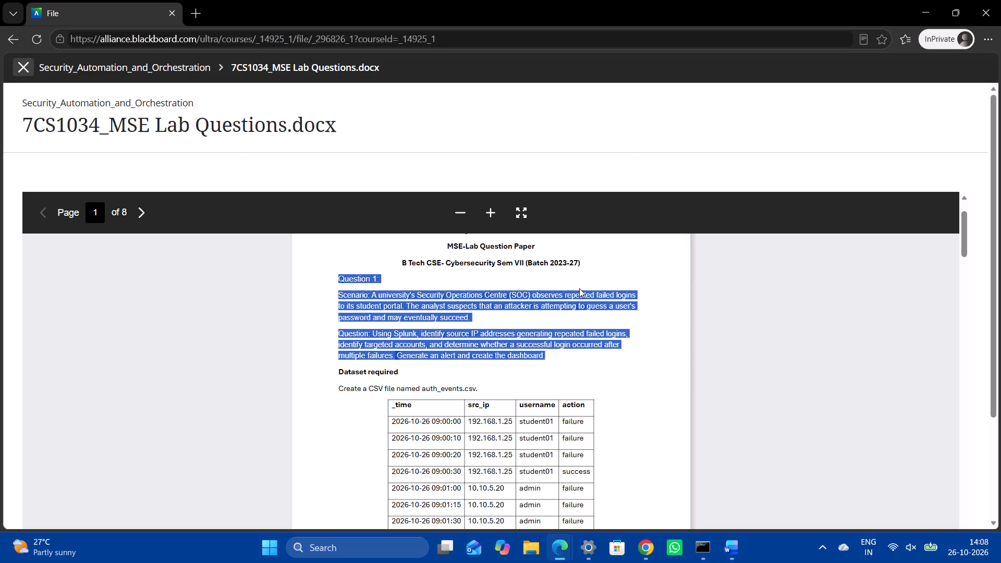
key("alt+Tab")
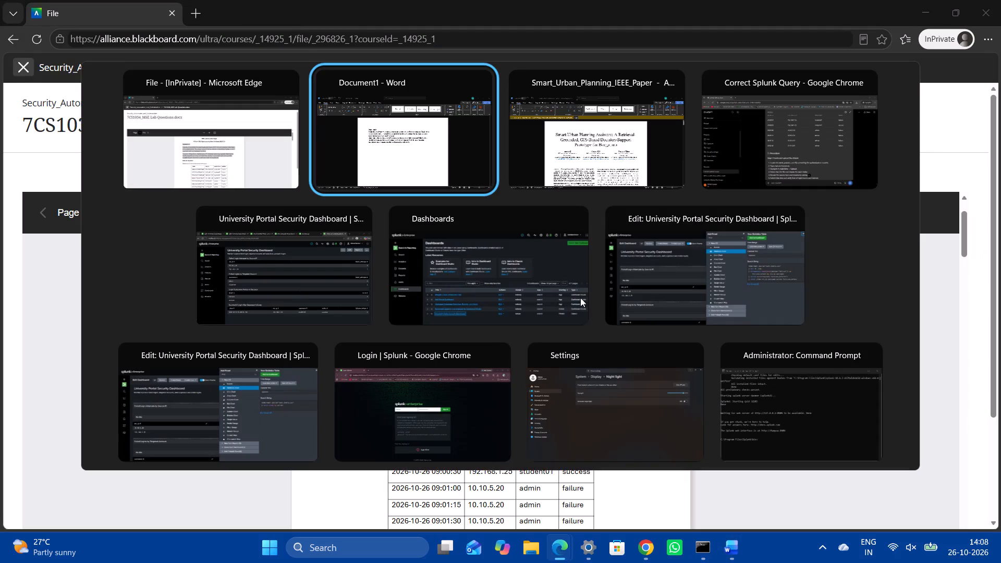
key("alt+Tab")
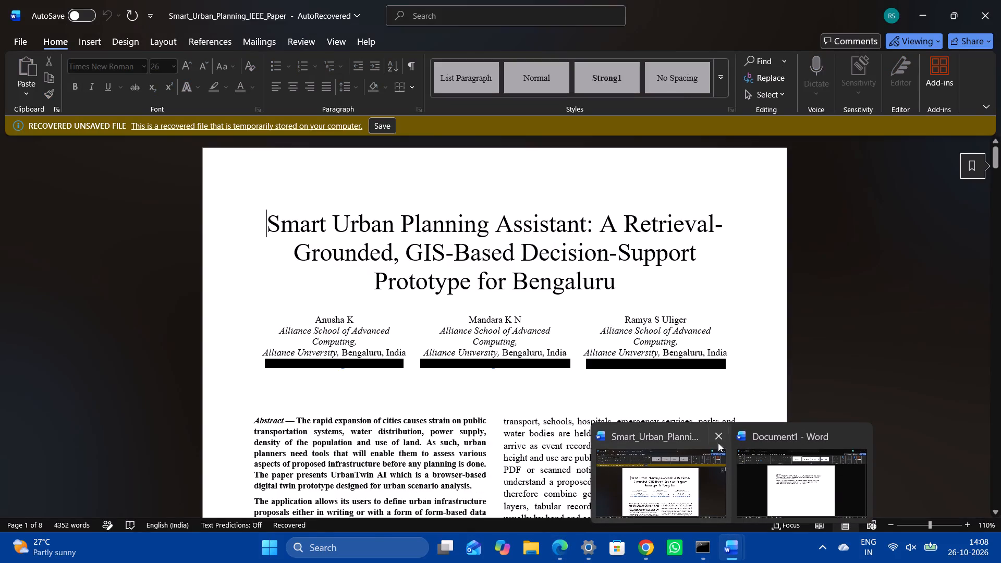
left_click(717, 435)
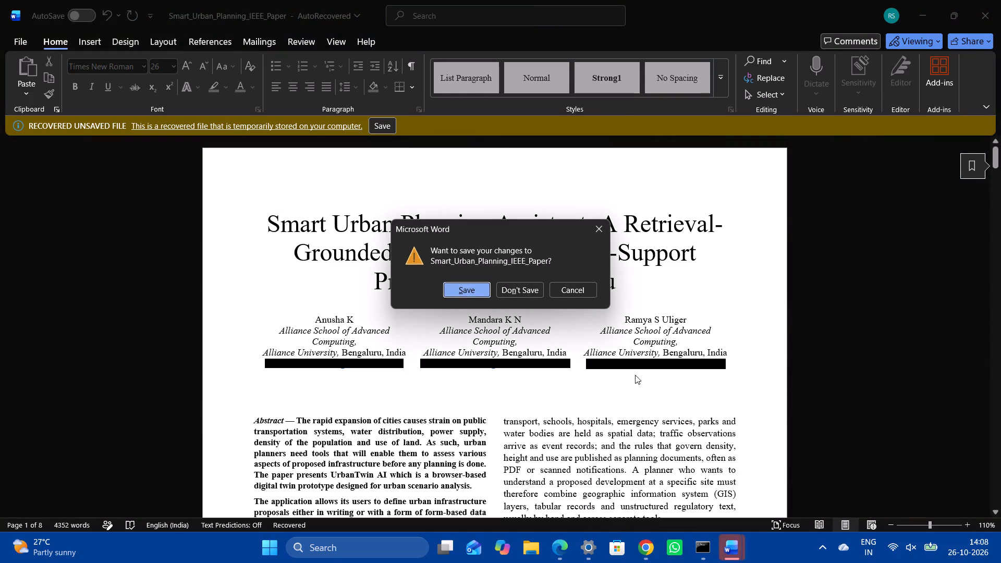
left_click(473, 288)
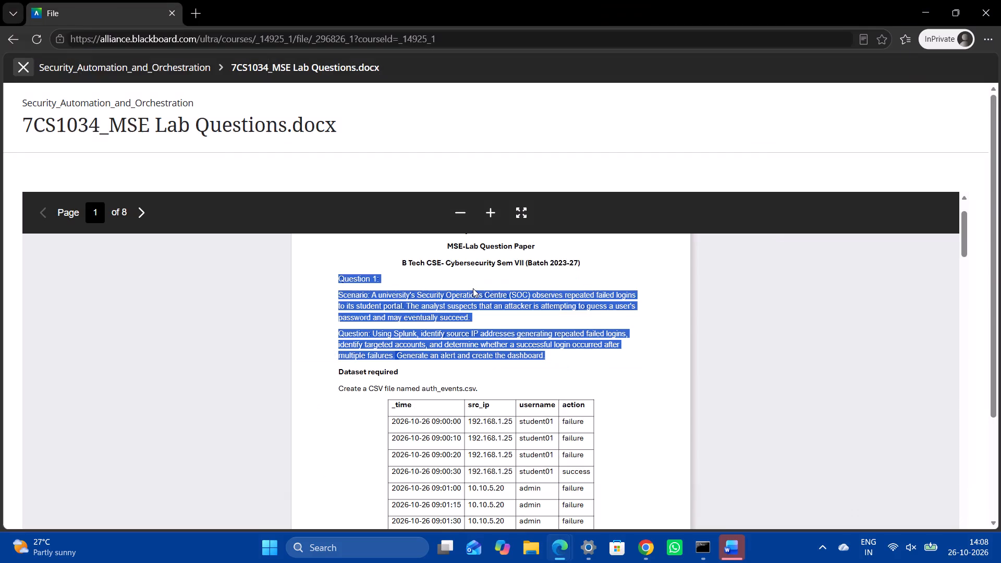
key("alt+Tab")
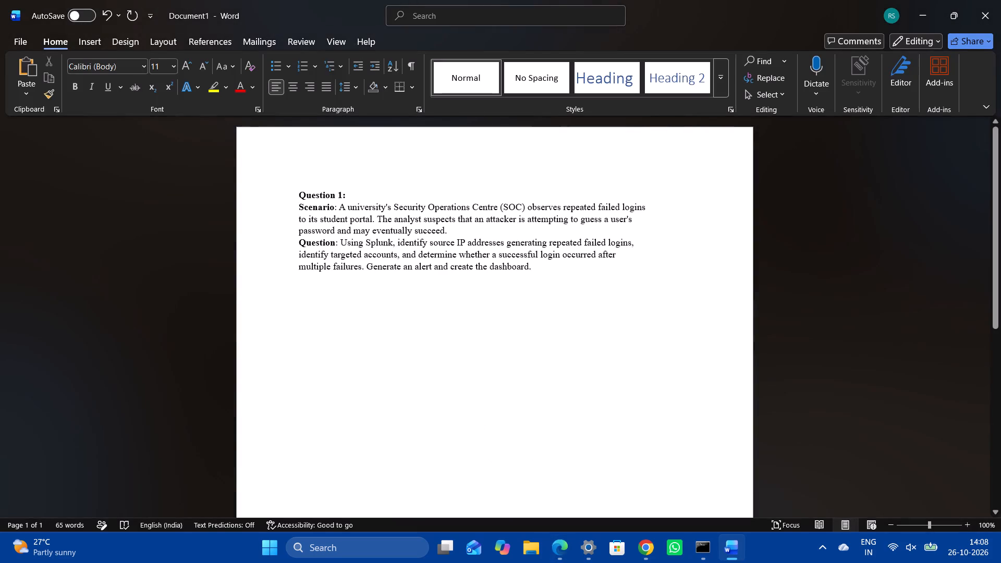
key("alt+Tab")
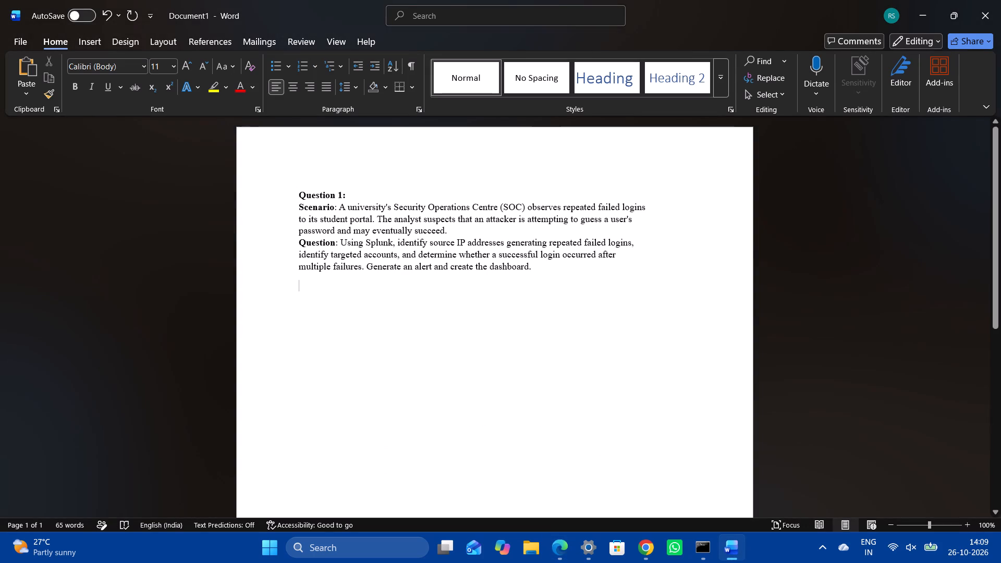
left_click(95, 41)
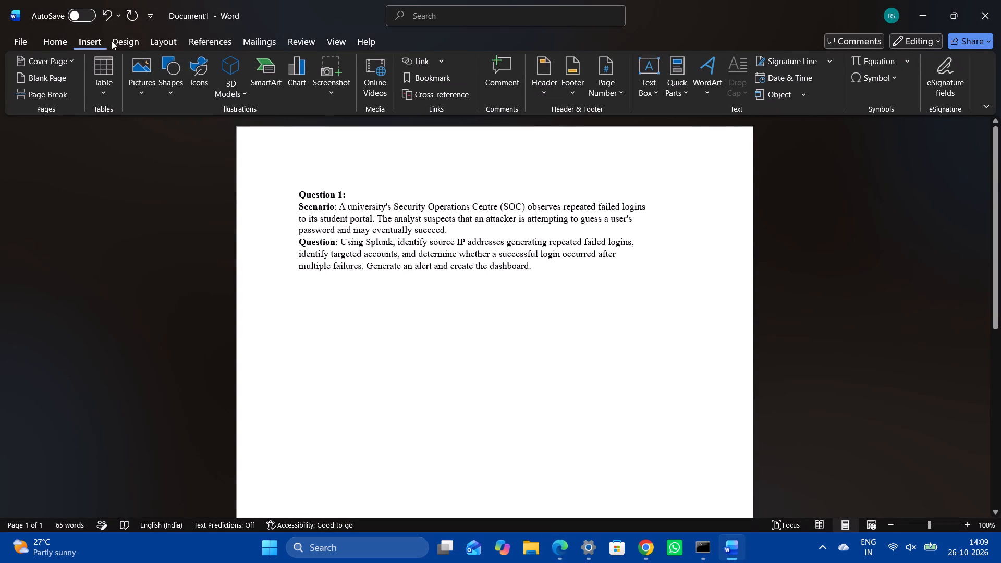
left_click(144, 76)
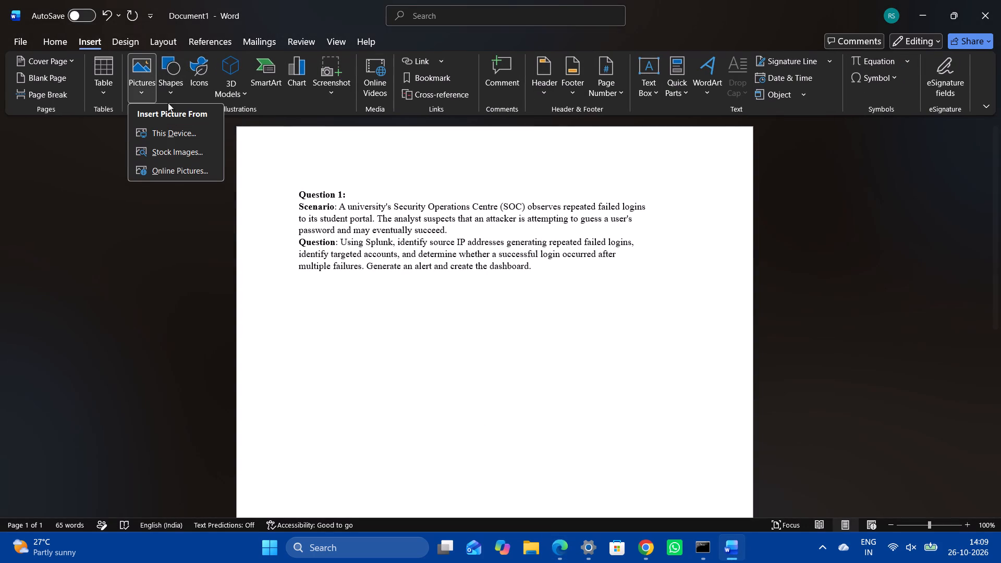
left_click(177, 139)
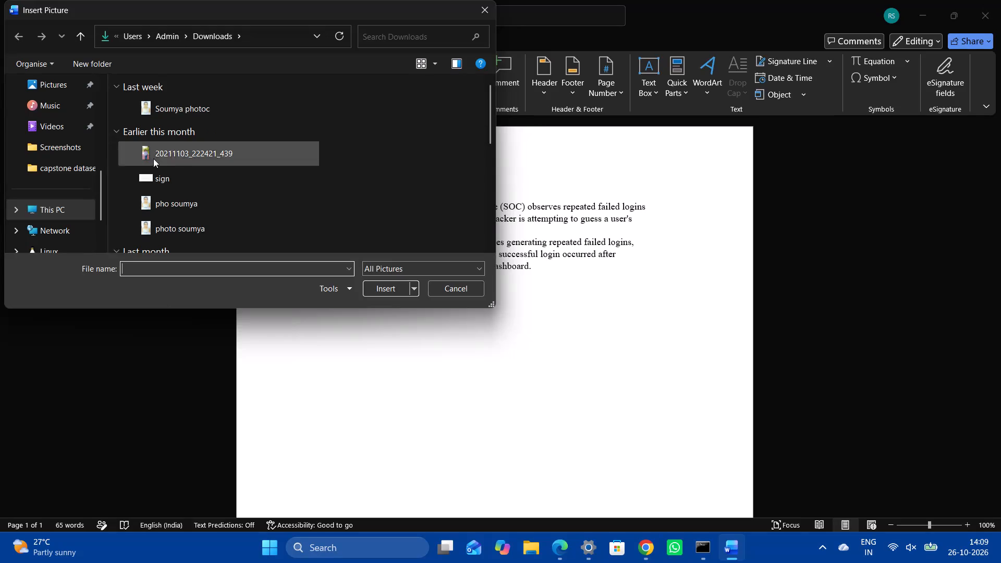
scroll(218, 181, "up", 1)
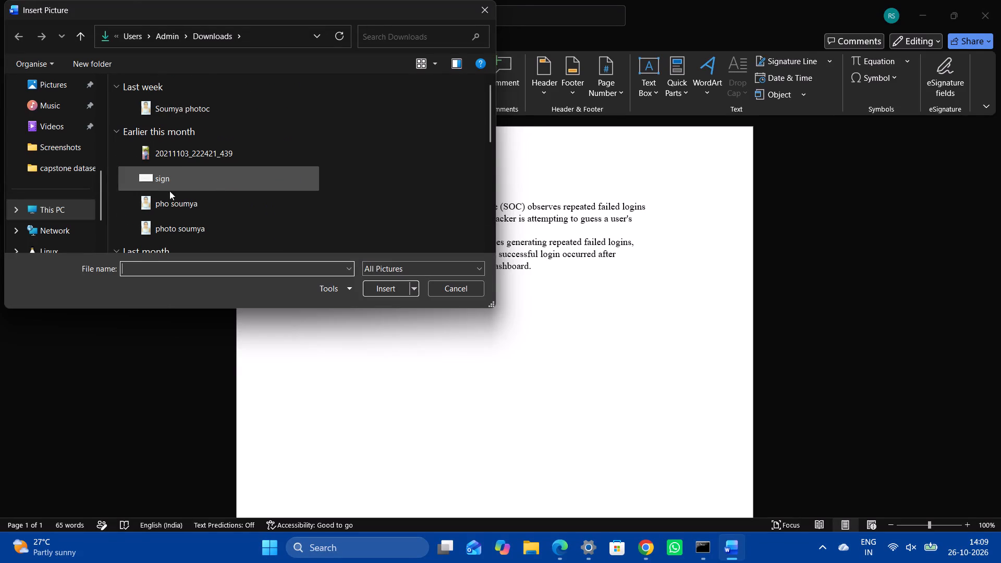
left_click(65, 145)
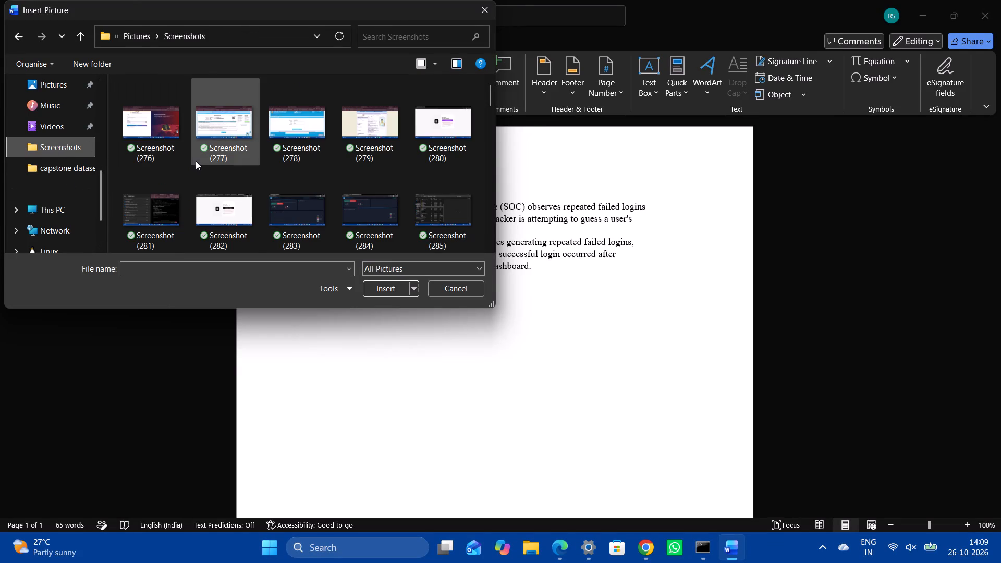
scroll(278, 189, "right", 1)
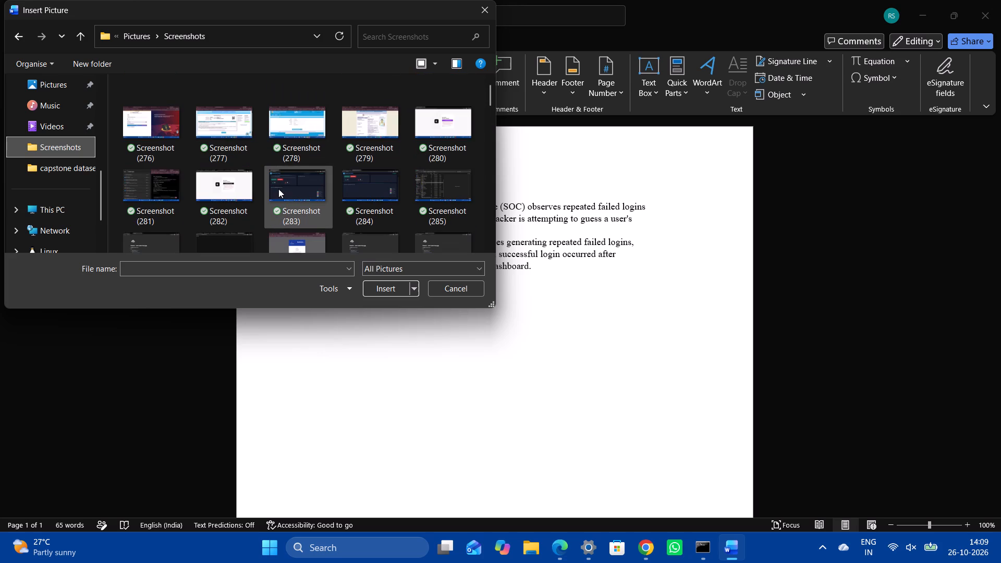
scroll(278, 189, "down", 4)
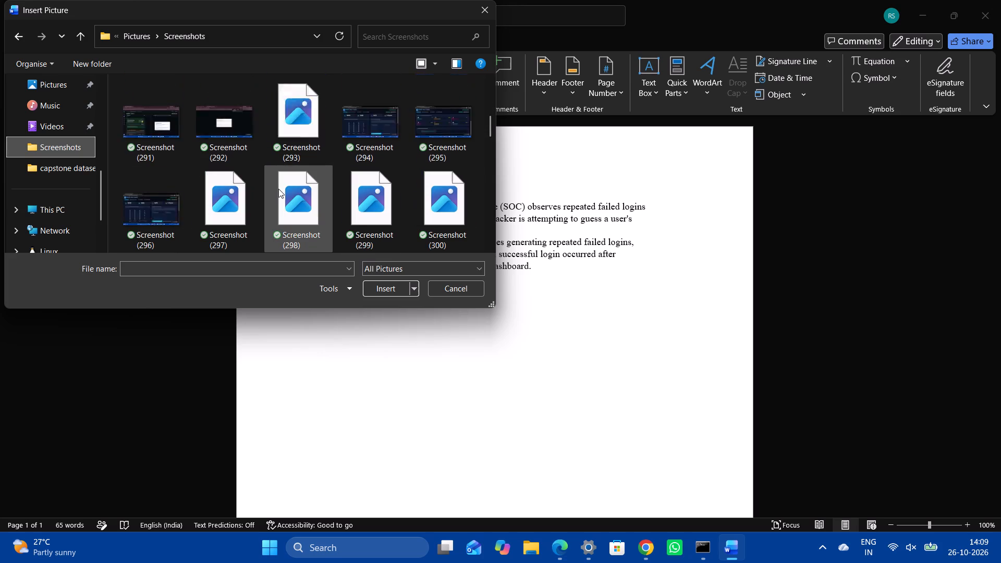
scroll(278, 189, "down", 15)
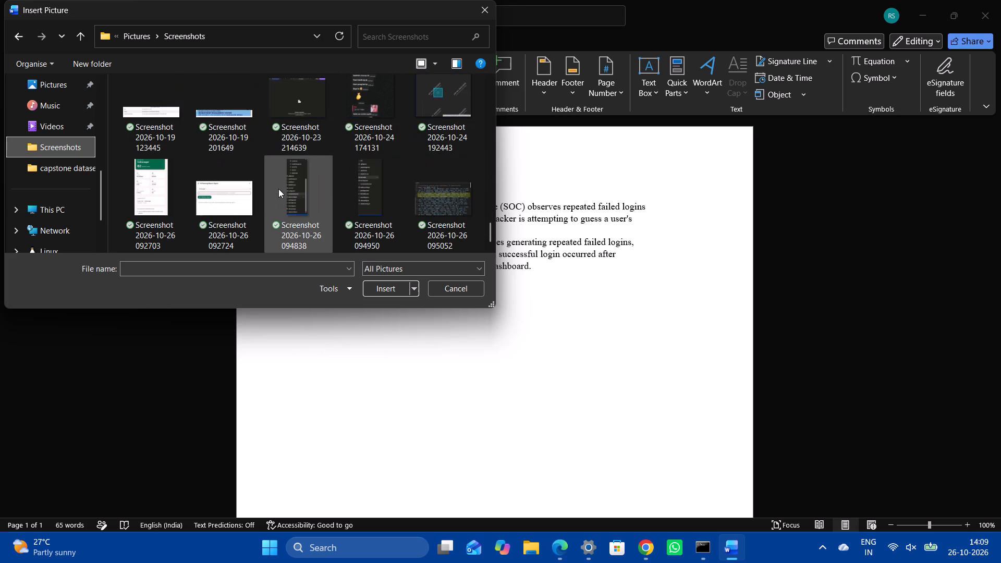
scroll(278, 189, "down", 19)
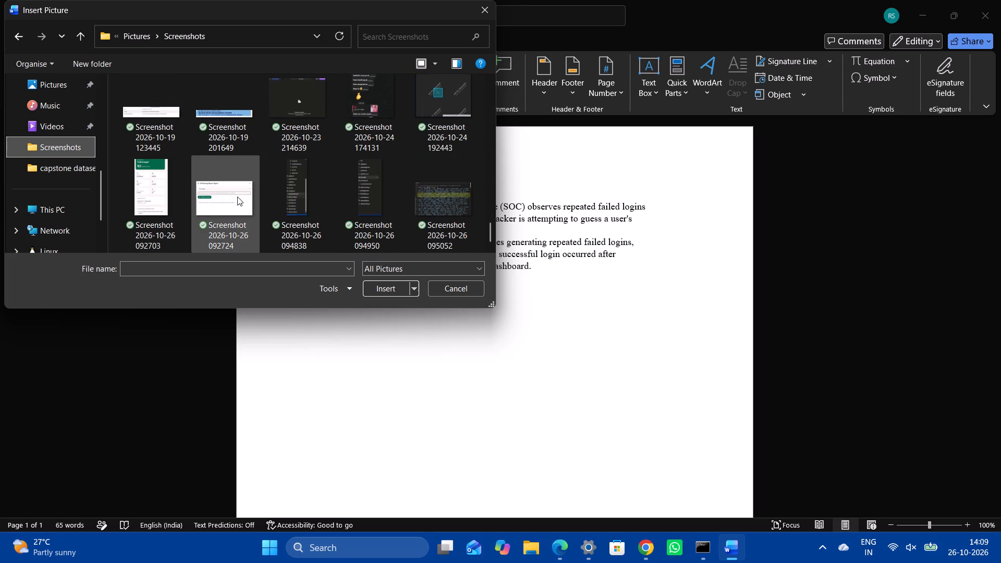
scroll(237, 197, "up", 1)
scroll(64, 188, "down", 1)
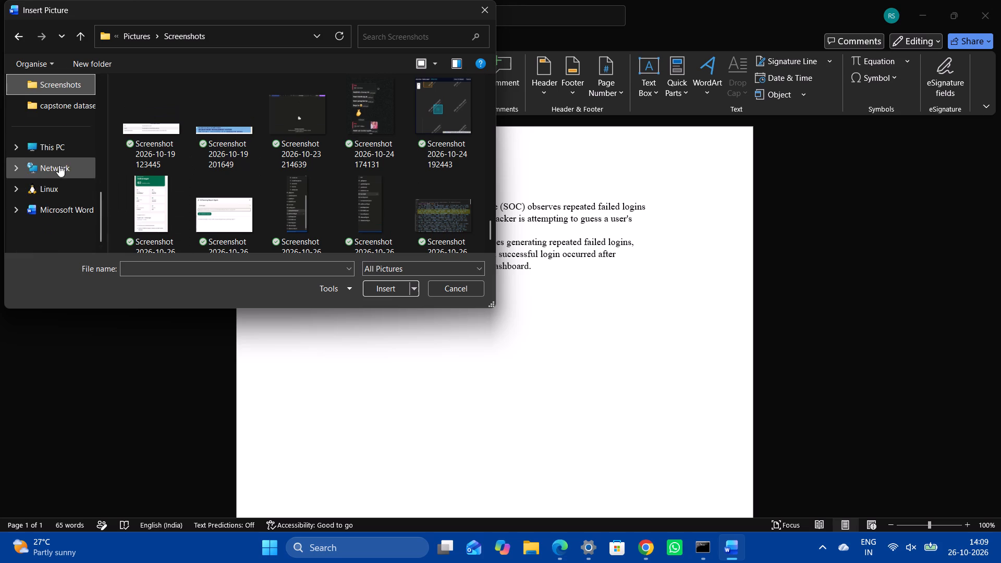
scroll(59, 136, "up", 2)
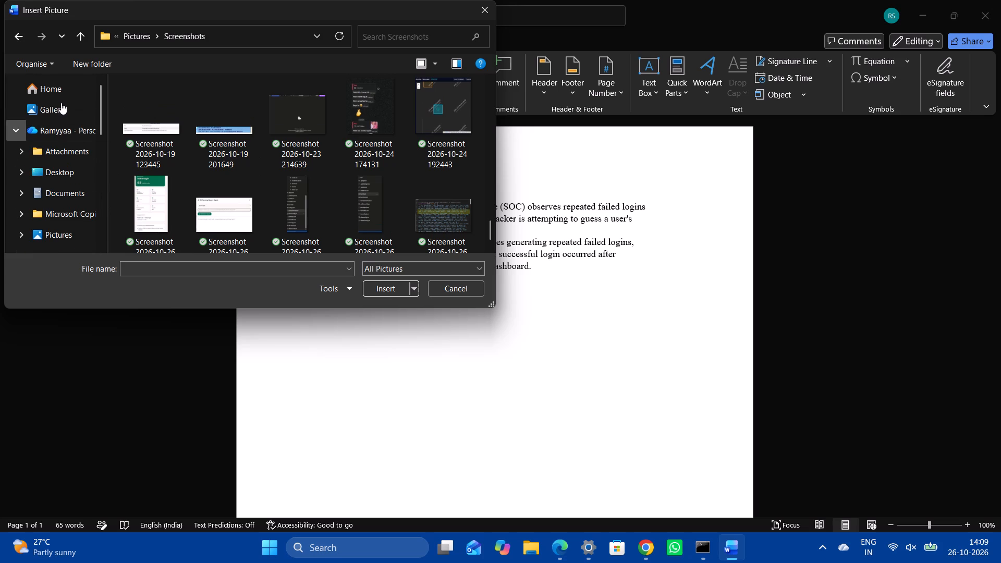
Look through the recent files in Home of the Insert Picture dialog for the Splunk lab screenshots.
left_click(58, 81)
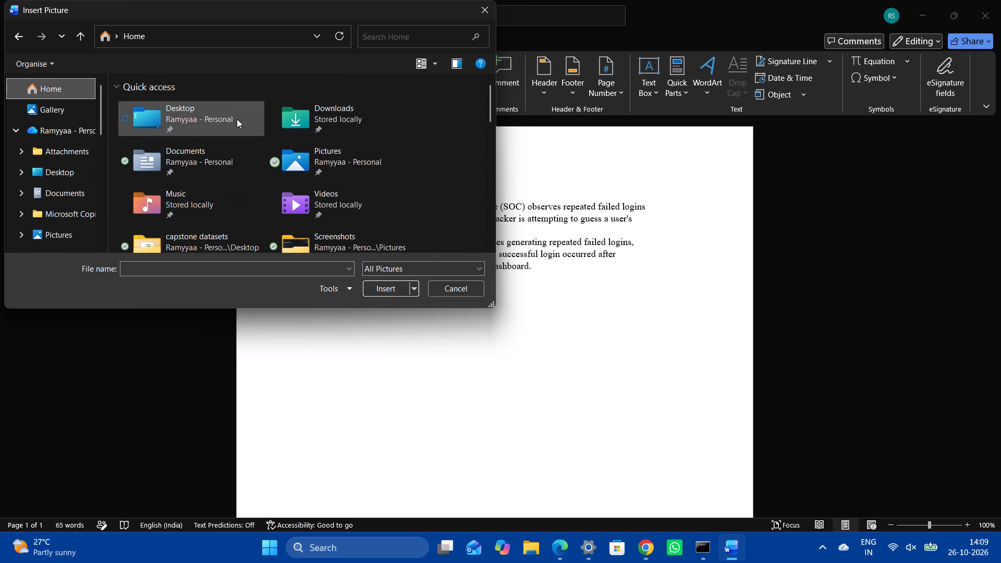
scroll(278, 183, "down", 1)
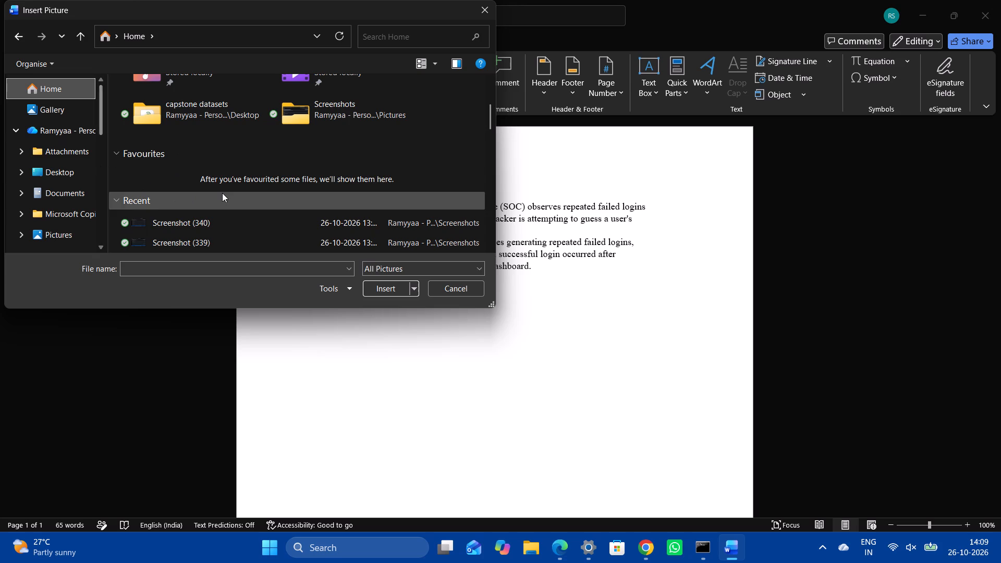
scroll(222, 193, "down", 2)
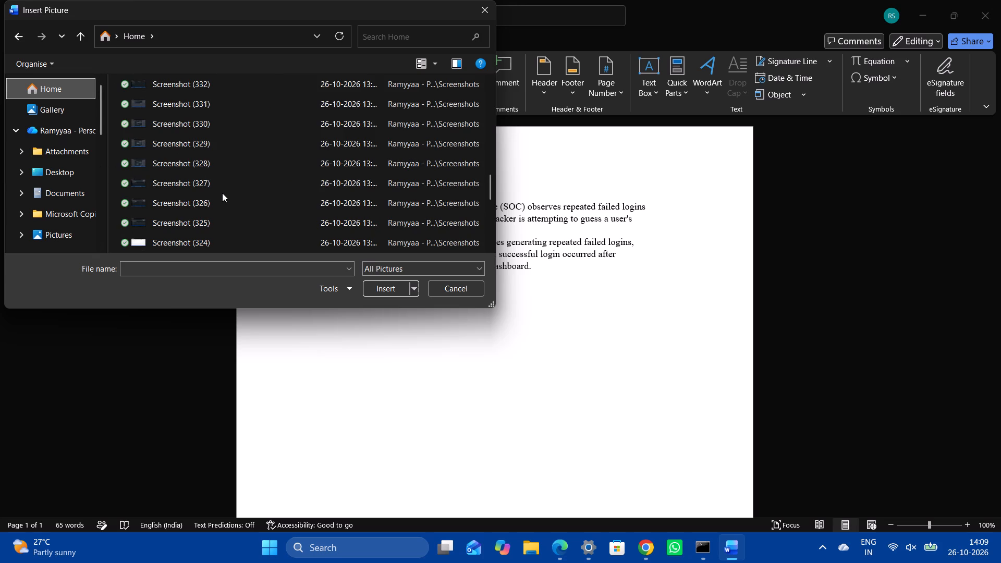
scroll(222, 193, "down", 2)
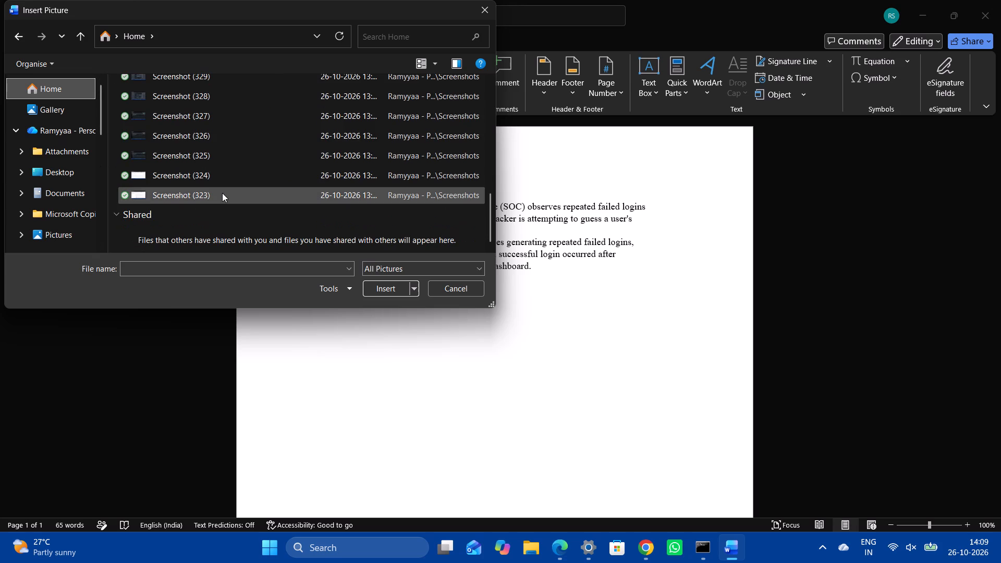
scroll(222, 193, "down", 5)
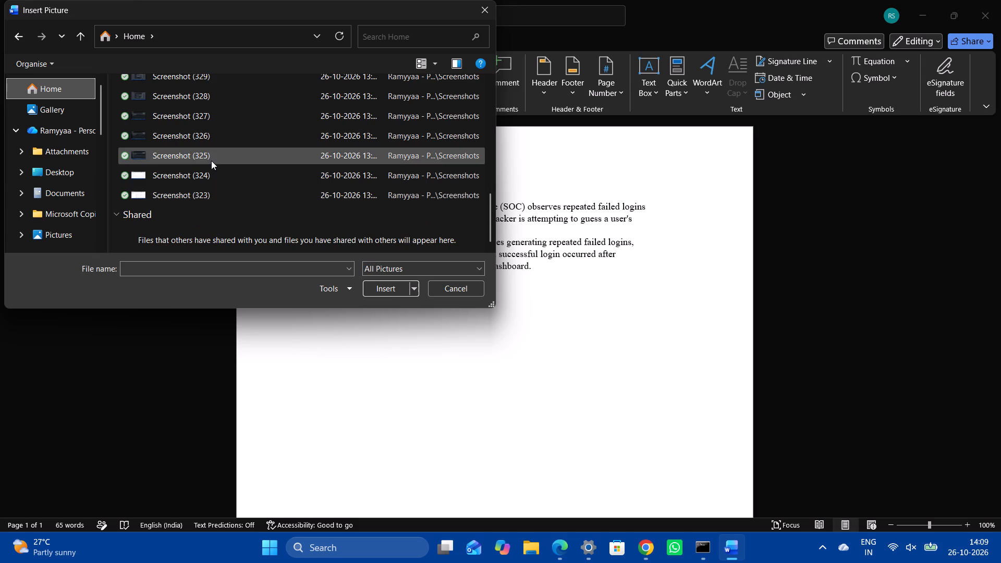
Switch to File Explorer and open Screenshot (327) and Screenshot (329) from the recent files to check them, closing each one.
left_click(538, 550)
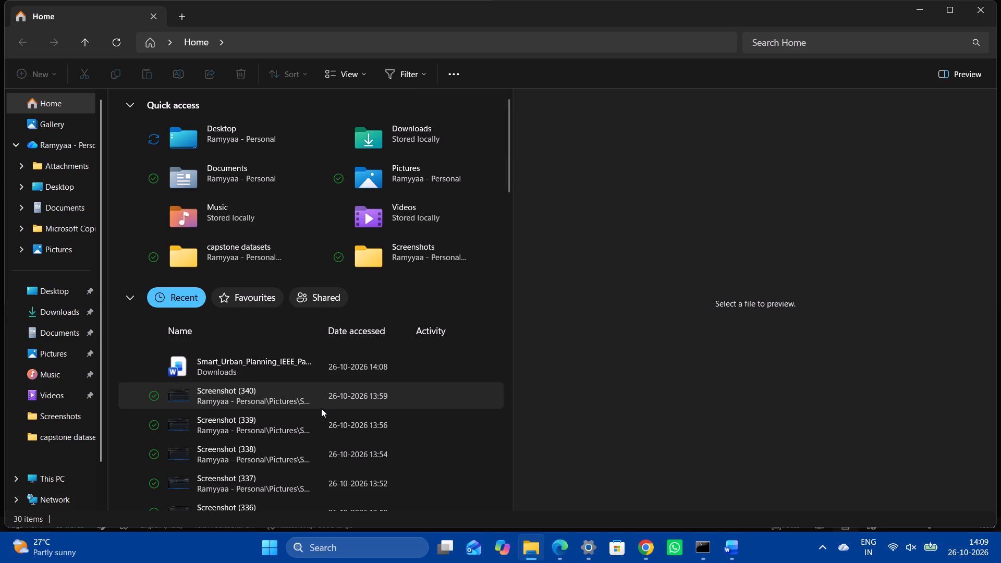
scroll(321, 408, "down", 9)
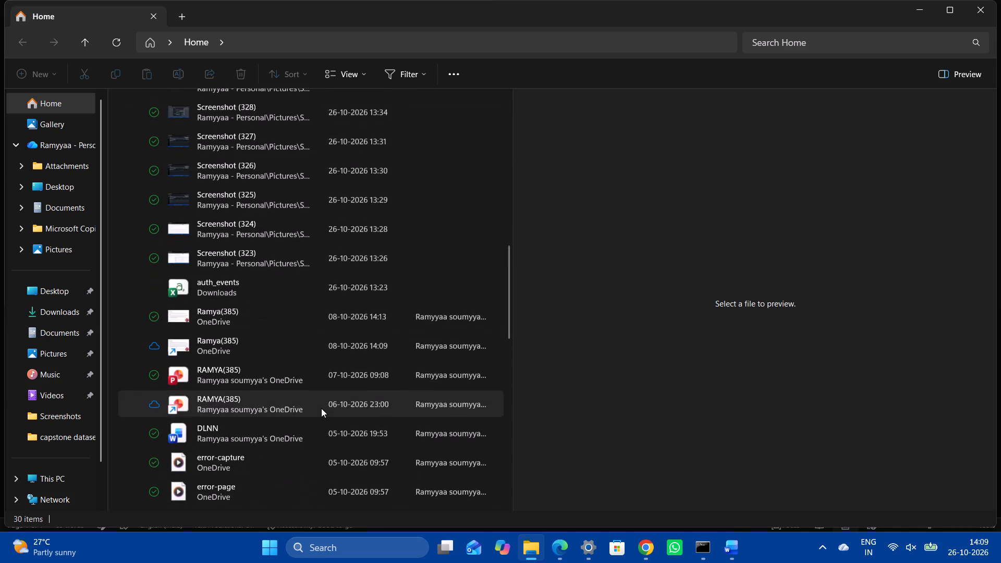
scroll(321, 408, "up", 4)
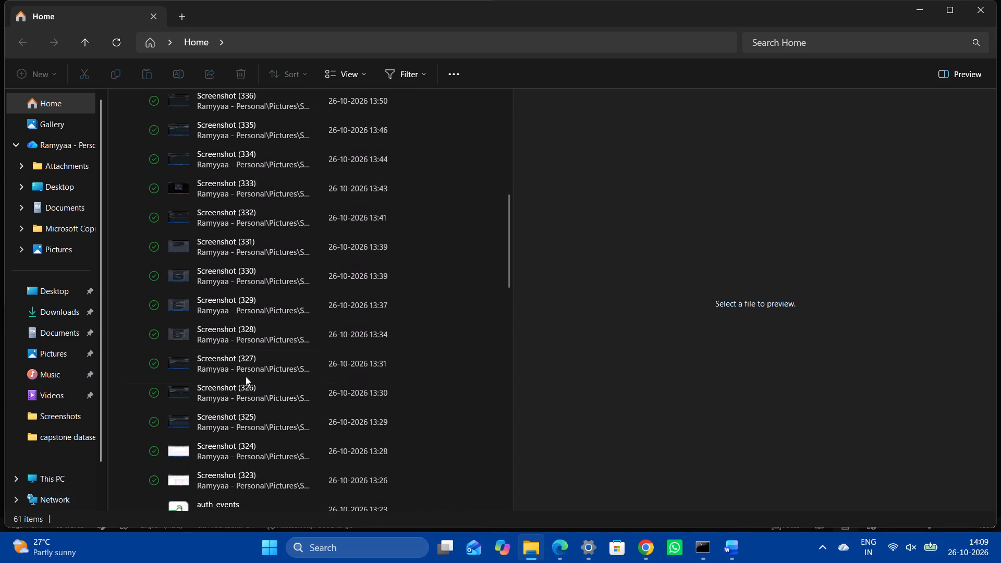
double_click(236, 366)
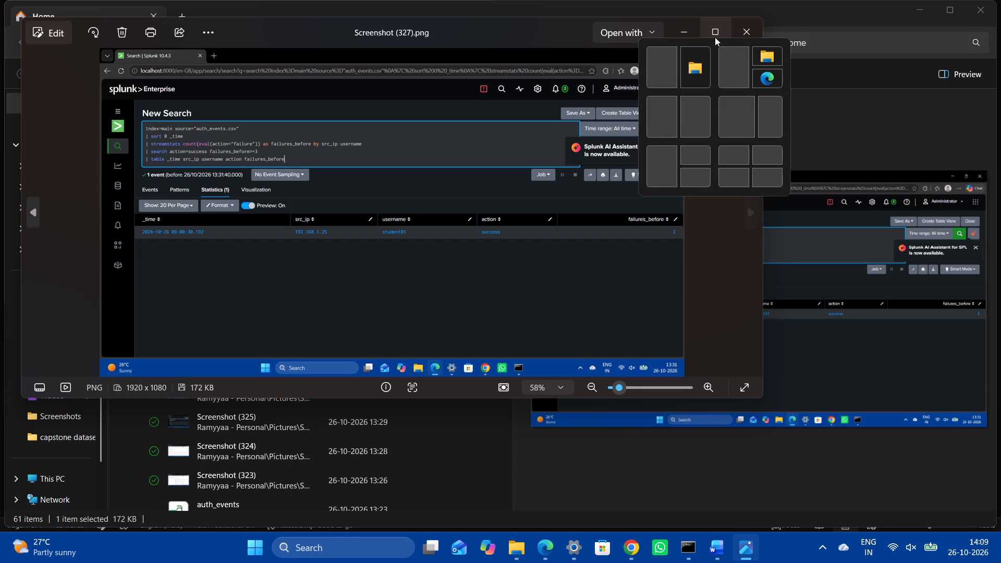
left_click(744, 26)
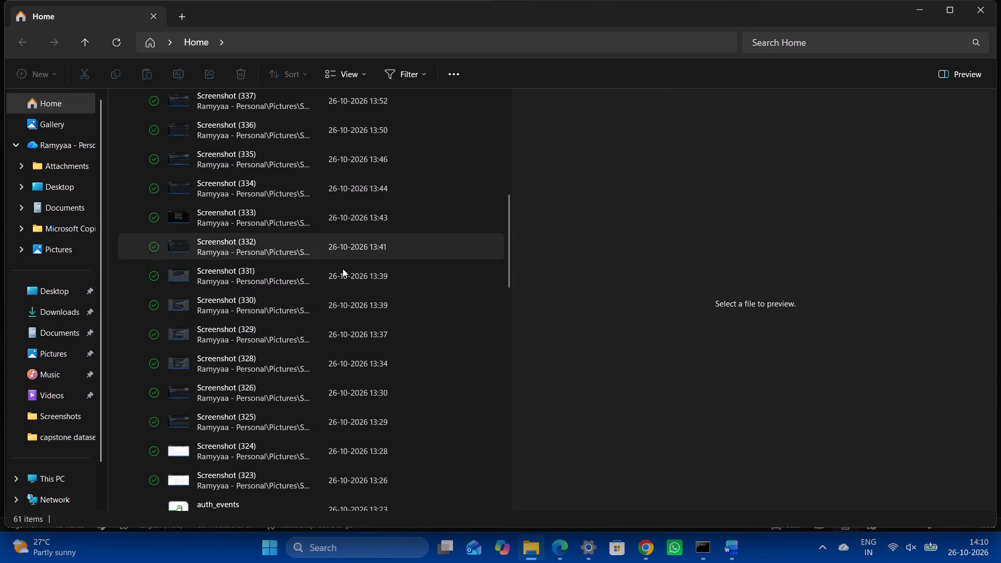
double_click(248, 333)
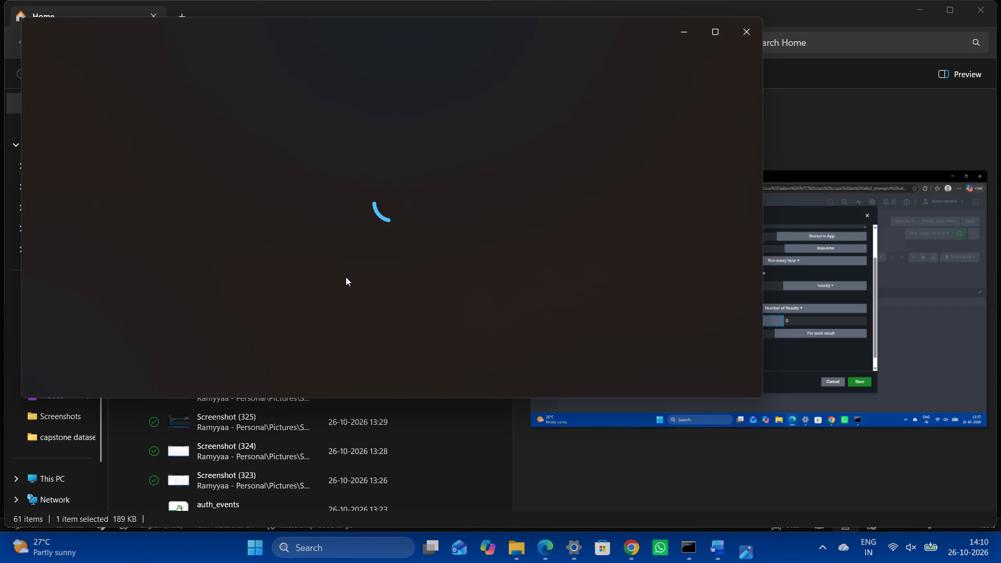
left_click(746, 30)
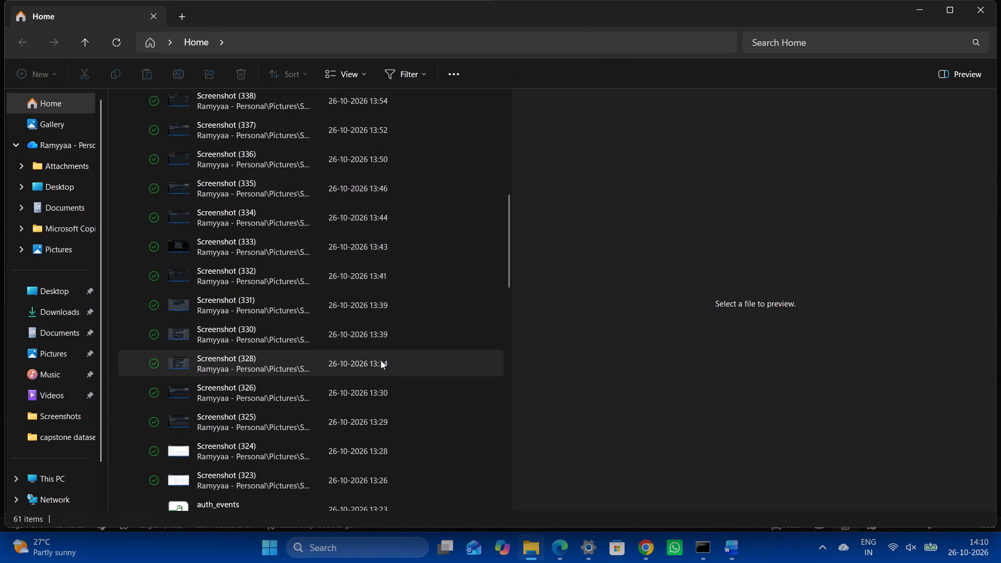
Preview Screenshots (328), (326), (325), (323) and (324) in File Explorer to identify the dataset upload and event captures.
left_click(381, 360)
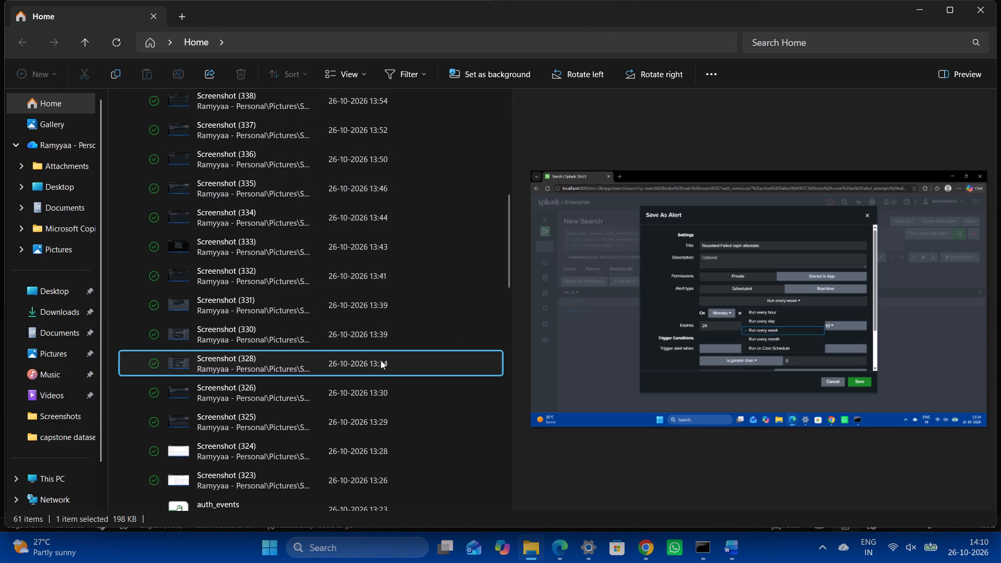
left_click(371, 395)
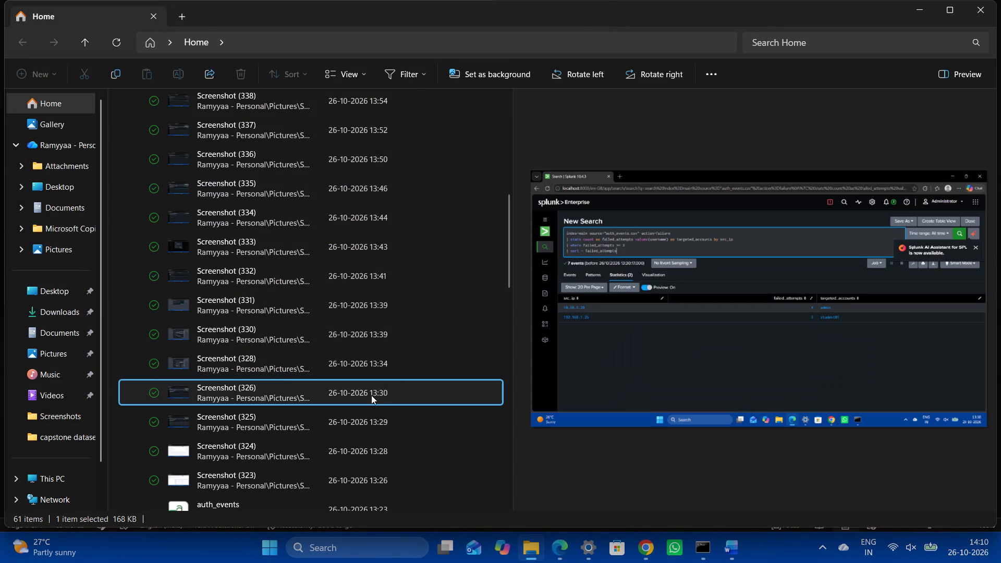
left_click(359, 430)
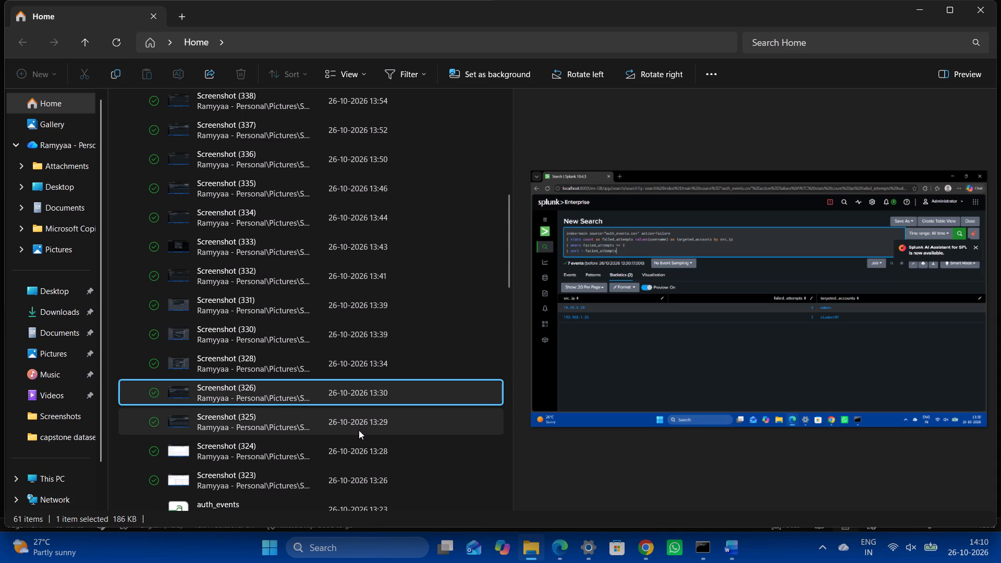
scroll(359, 430, "down", 1)
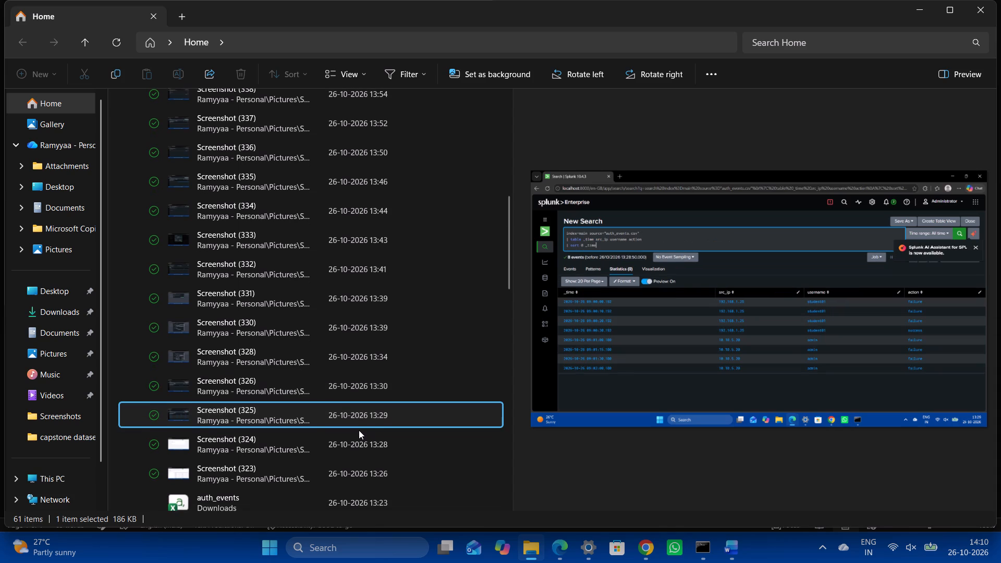
scroll(359, 430, "down", 1)
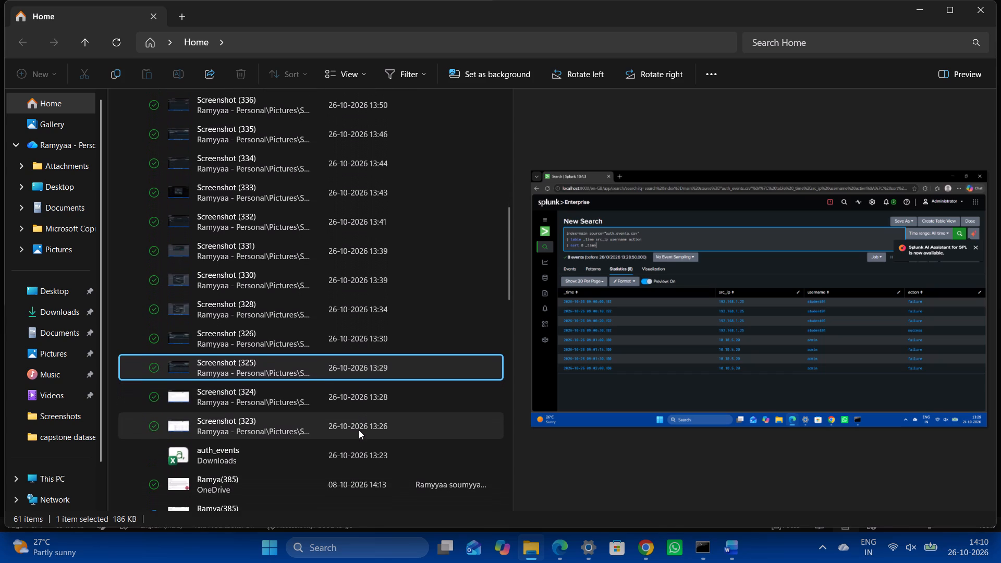
scroll(359, 430, "down", 3)
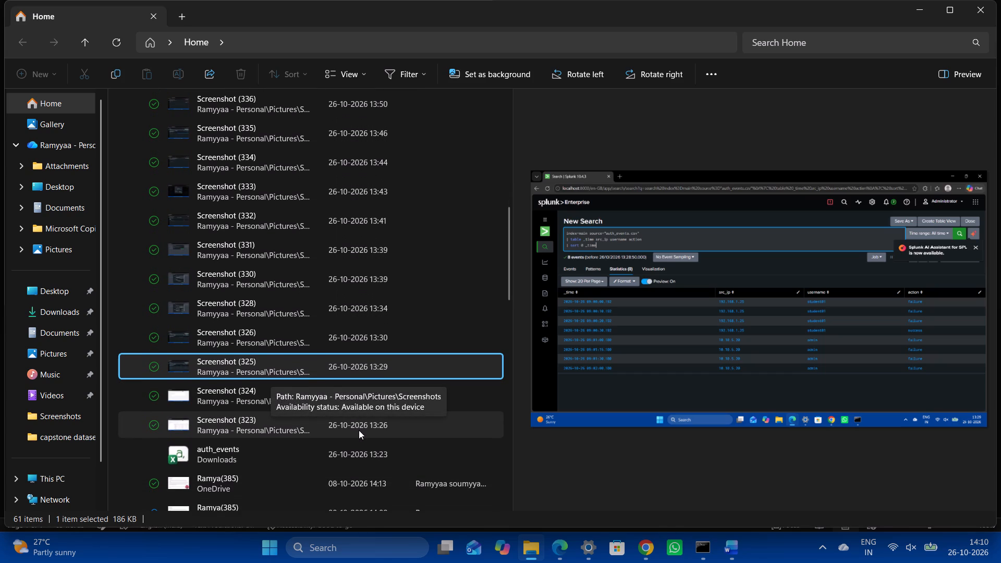
left_click(359, 430)
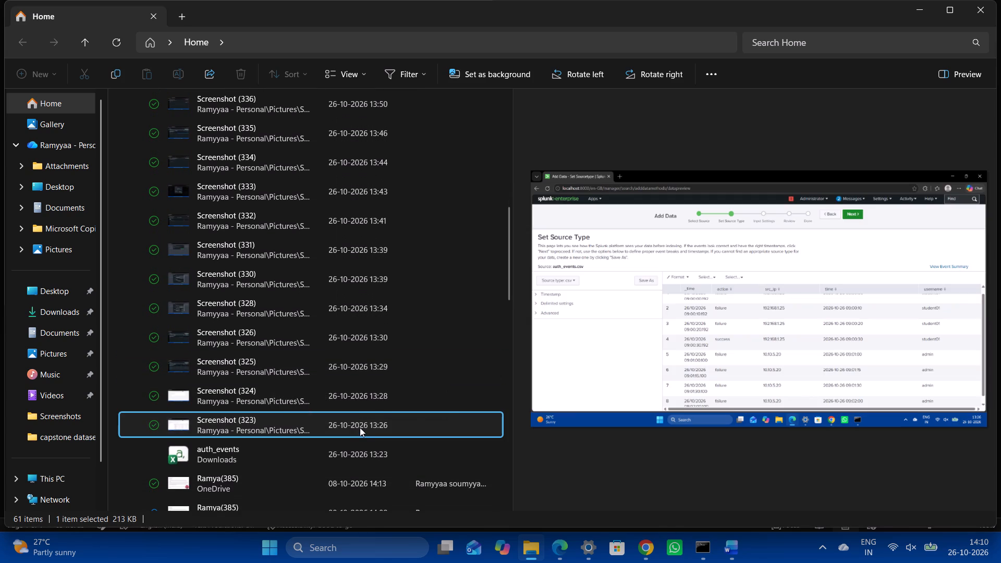
left_click(373, 393)
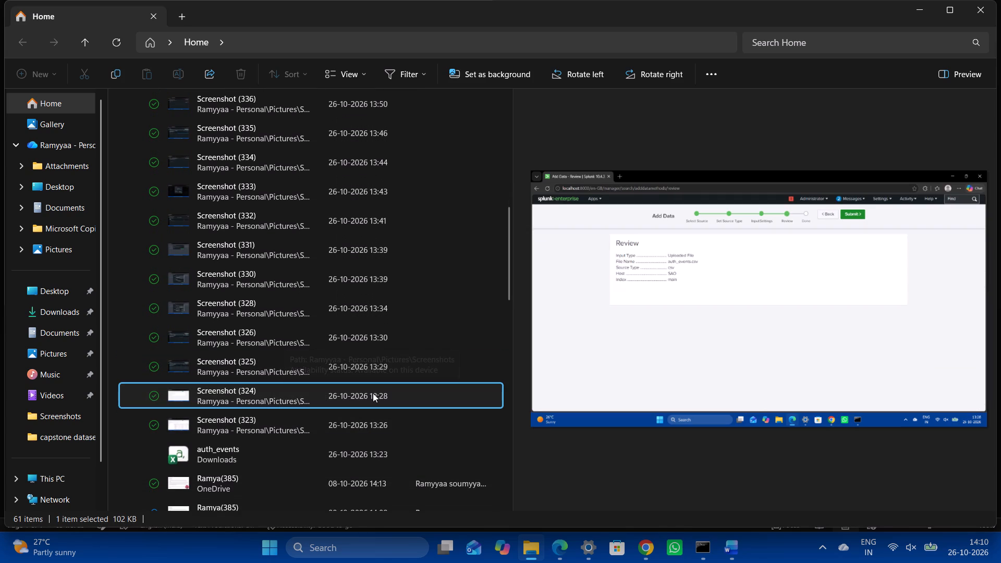
left_click(384, 364)
Recheck Screenshots (324) and (325) in File Explorer, opening Screenshot (325) at full view to examine its event table.
left_click(377, 393)
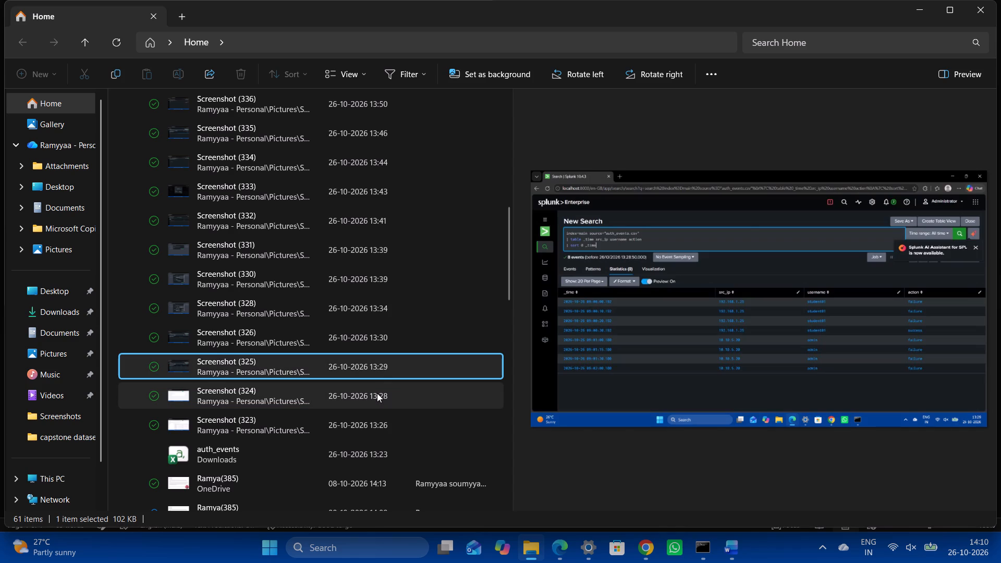
left_click(385, 368)
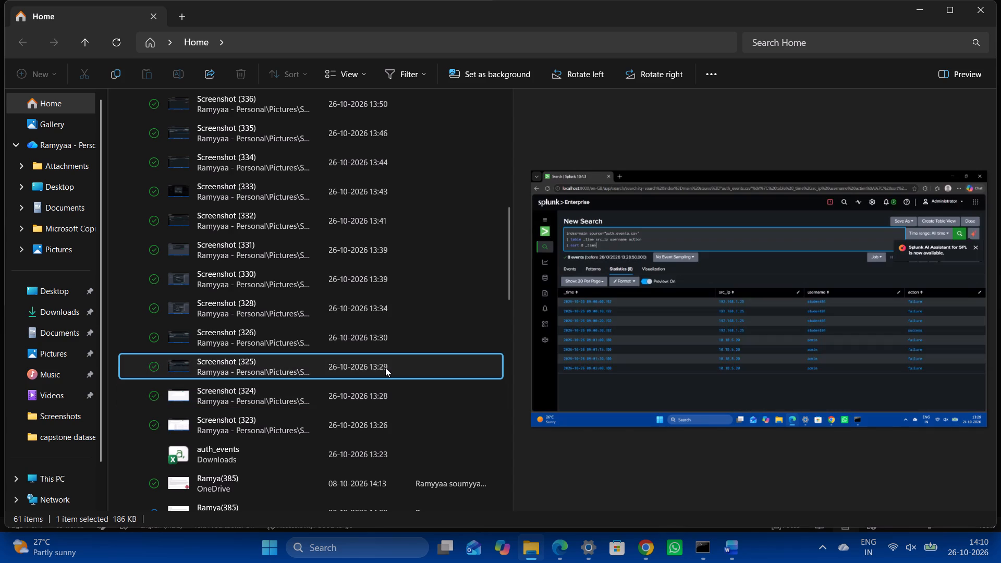
double_click(385, 368)
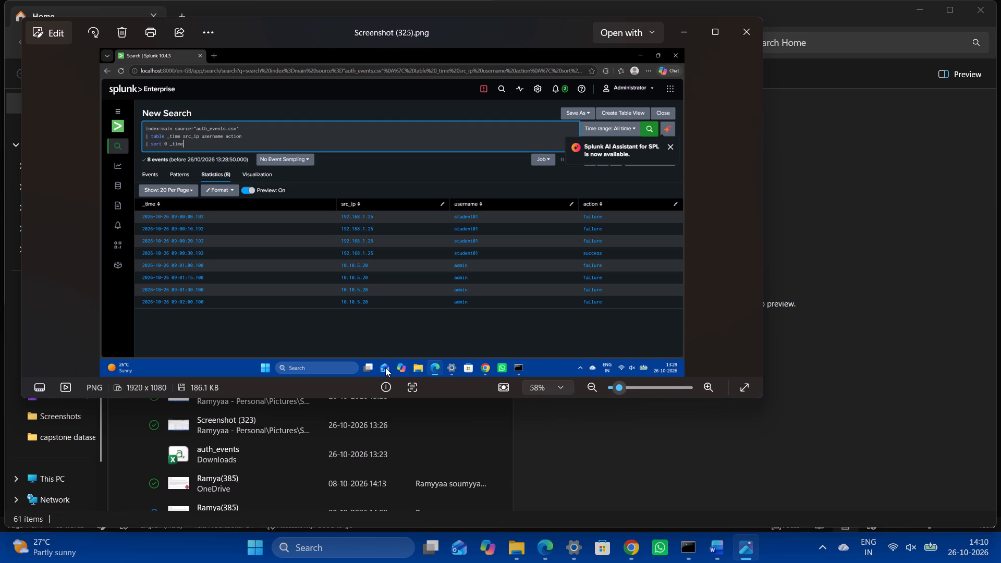
key("alt+Tab")
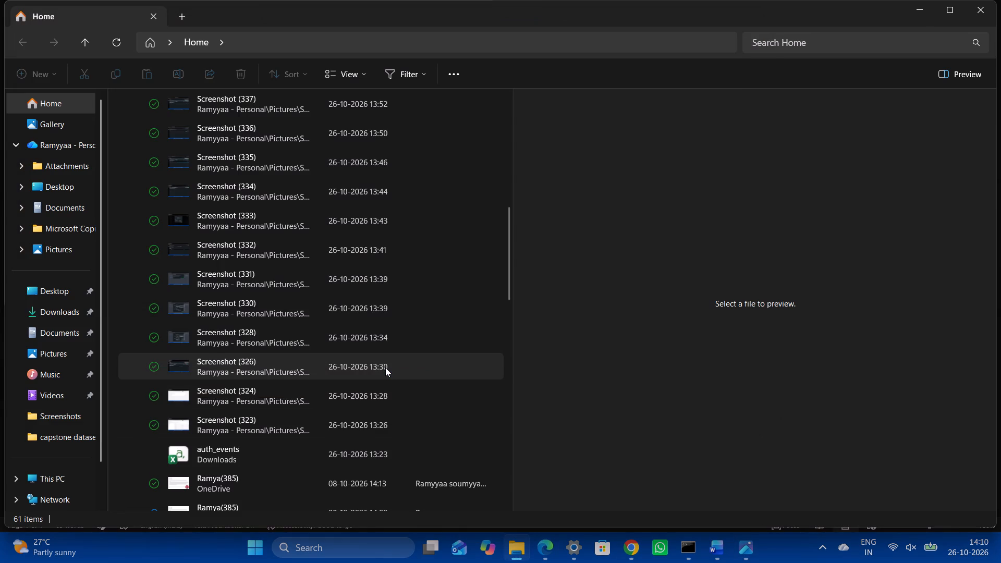
scroll(385, 368, "up", 6)
double_click(296, 372)
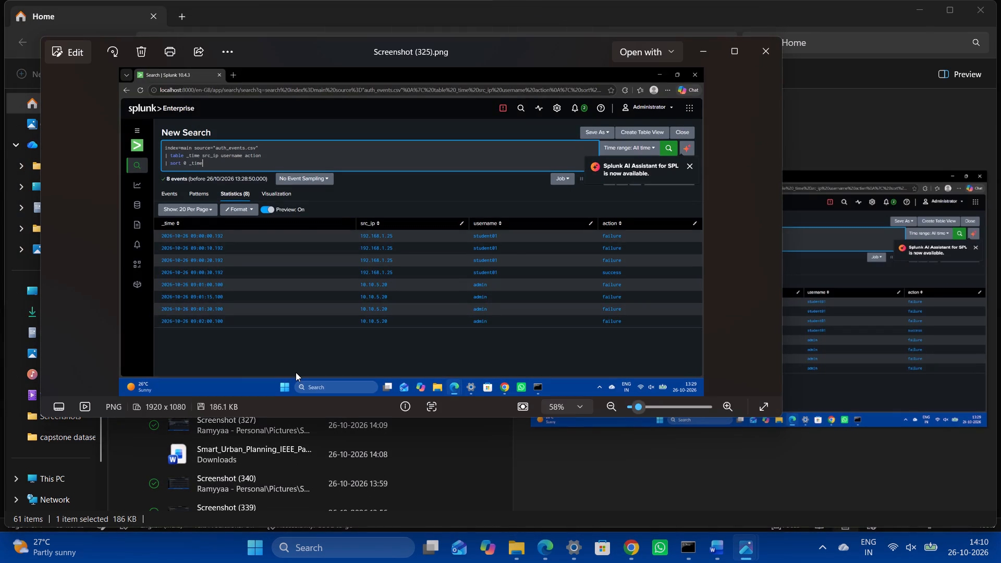
key("alt+Tab")
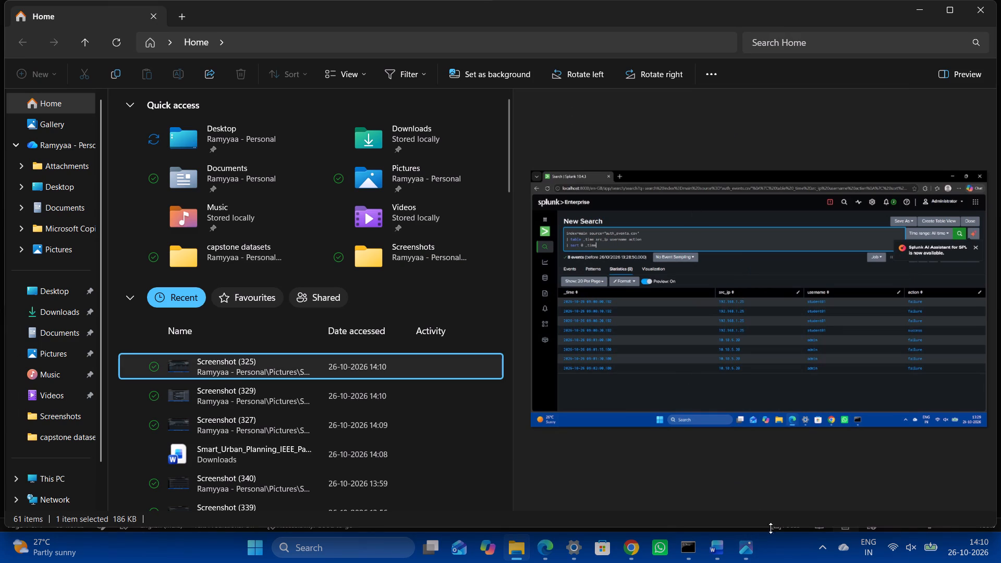
Return to the Word document's Insert Picture dialog and insert Screenshot (325) below the question text.
left_click(723, 499)
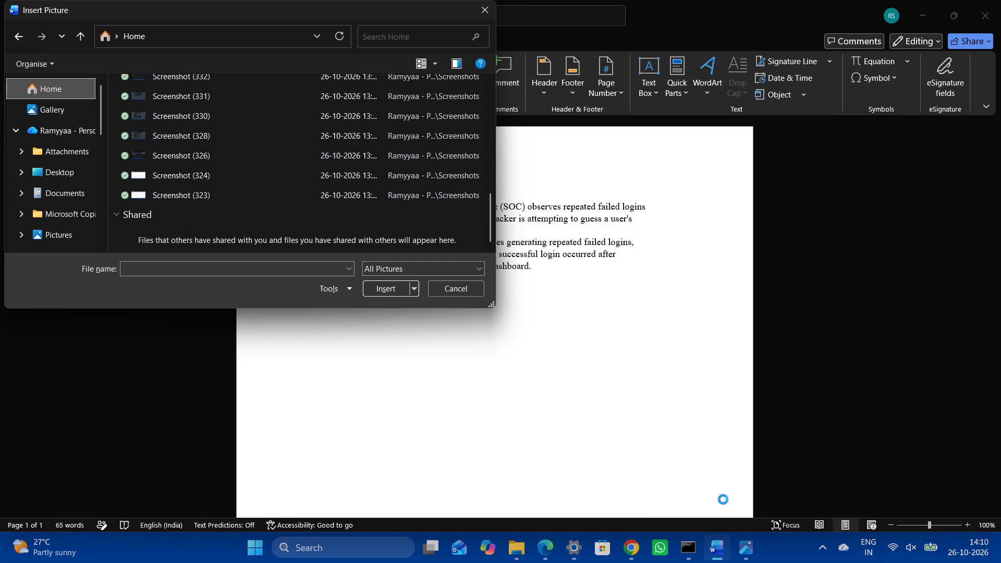
scroll(325, 132, "up", 1)
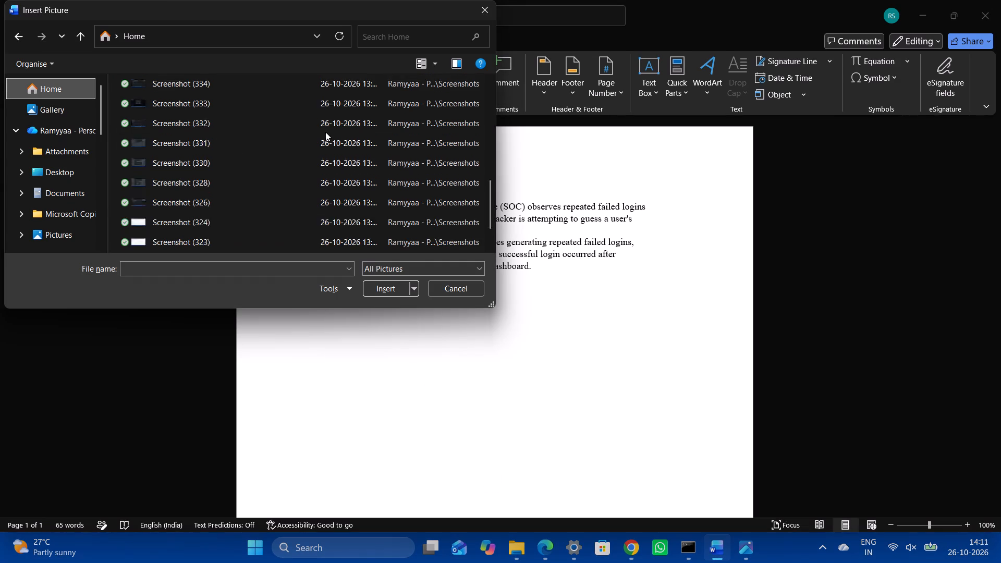
scroll(325, 132, "up", 3)
scroll(325, 132, "down", 1)
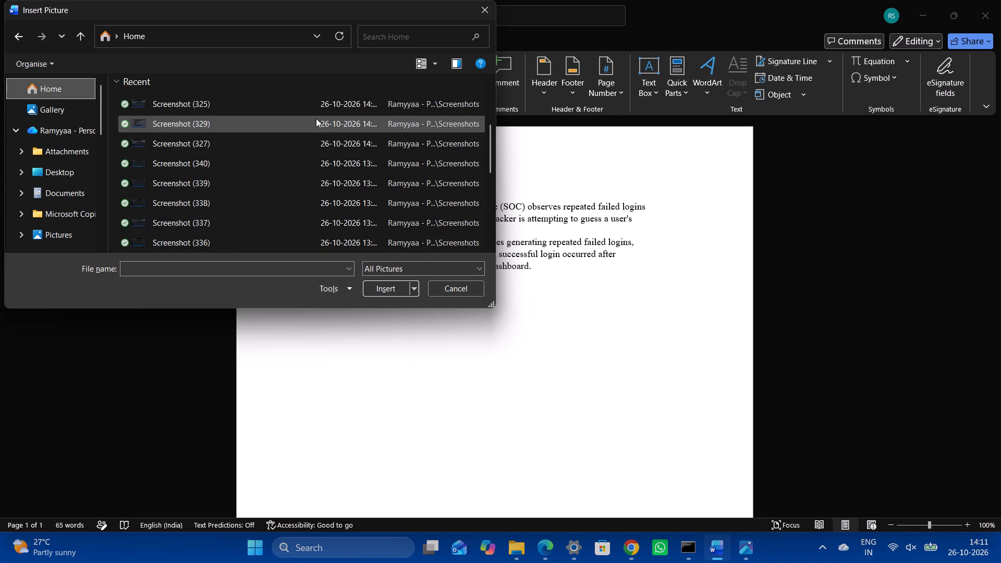
left_click(311, 105)
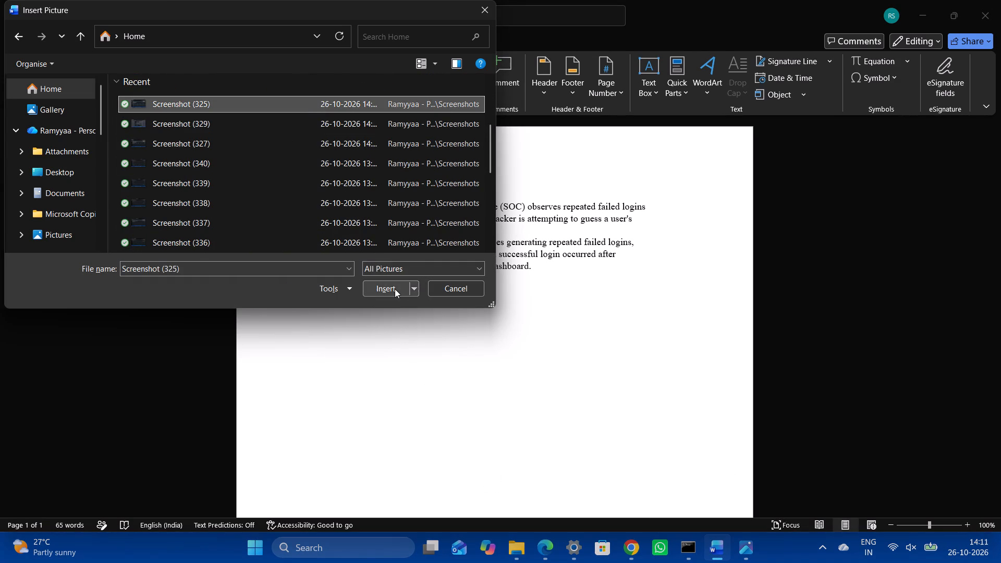
left_click(394, 289)
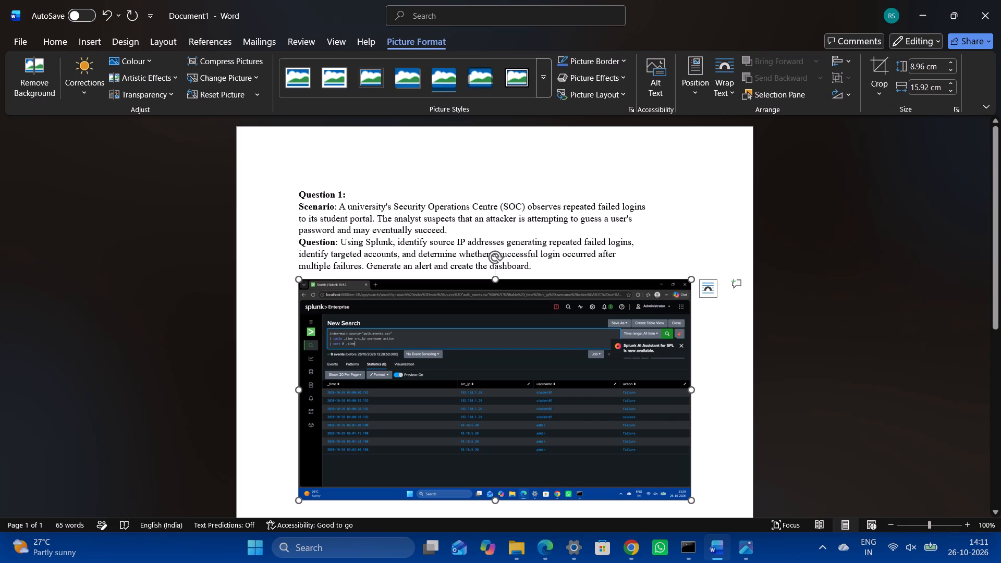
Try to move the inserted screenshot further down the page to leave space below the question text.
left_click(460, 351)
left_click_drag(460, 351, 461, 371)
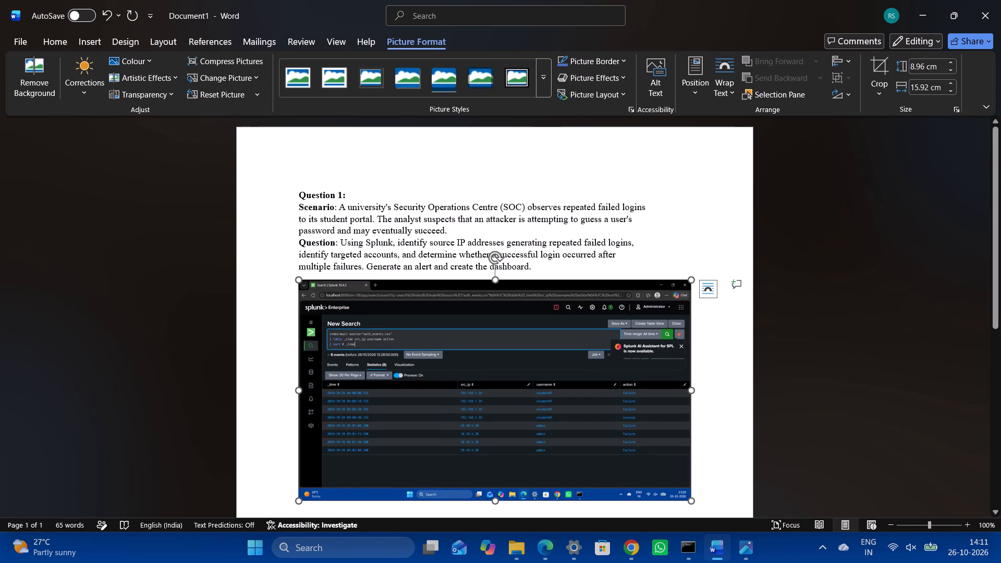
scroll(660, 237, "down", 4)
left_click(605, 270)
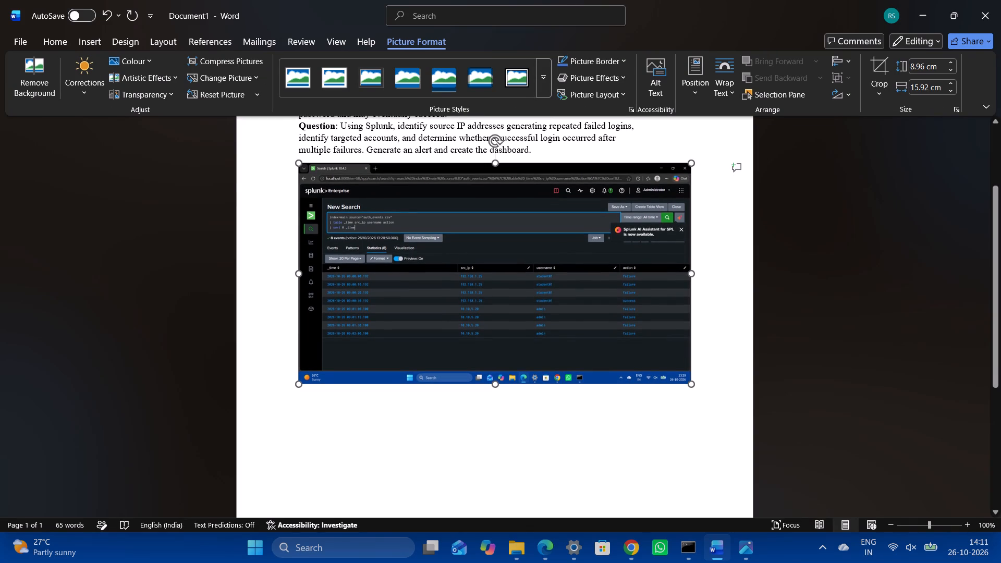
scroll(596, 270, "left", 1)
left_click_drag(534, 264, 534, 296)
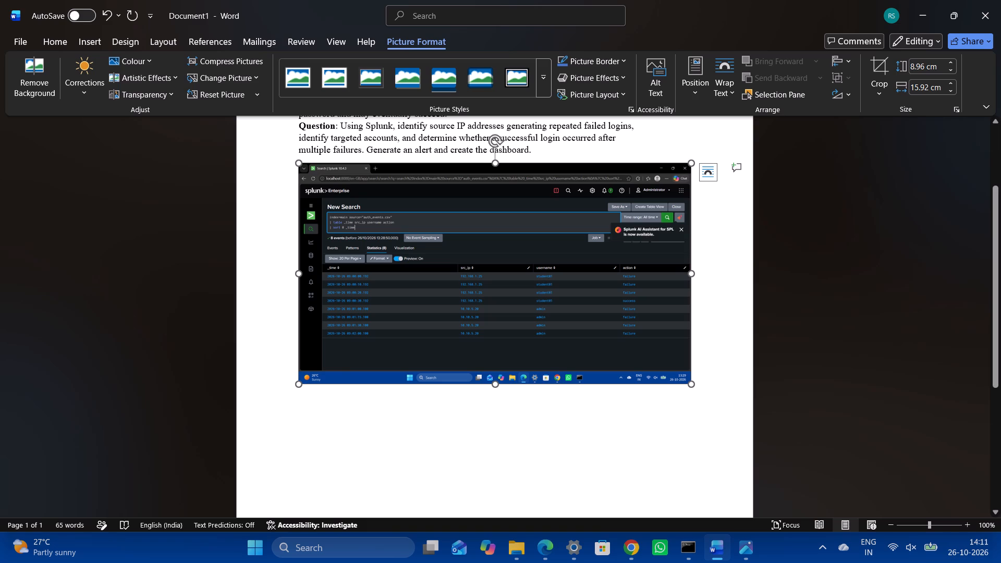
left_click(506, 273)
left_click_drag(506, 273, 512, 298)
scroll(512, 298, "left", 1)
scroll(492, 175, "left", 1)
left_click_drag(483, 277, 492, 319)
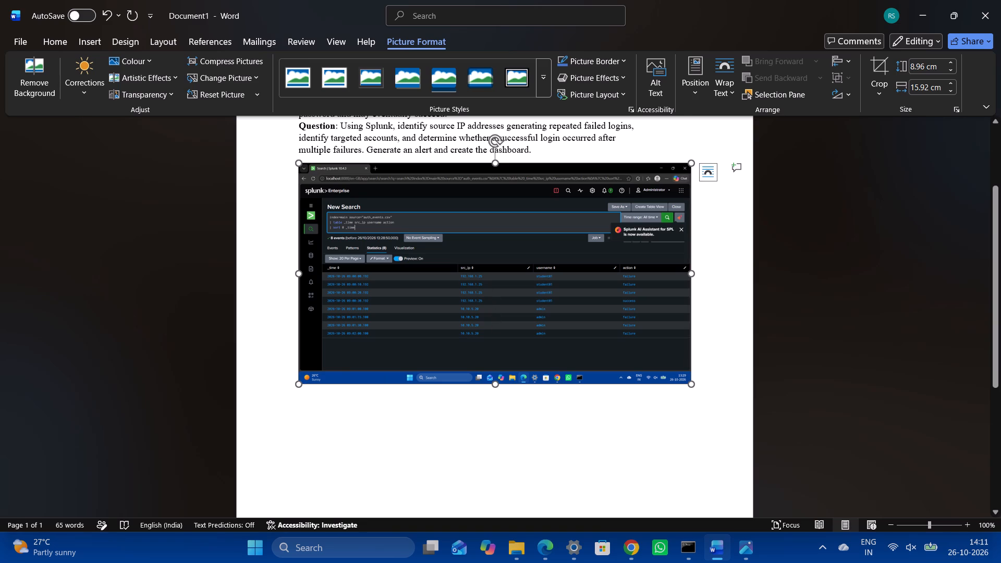
Add two blank lines between the end of the question text and the inserted screenshot.
left_click(552, 149)
key("Return")
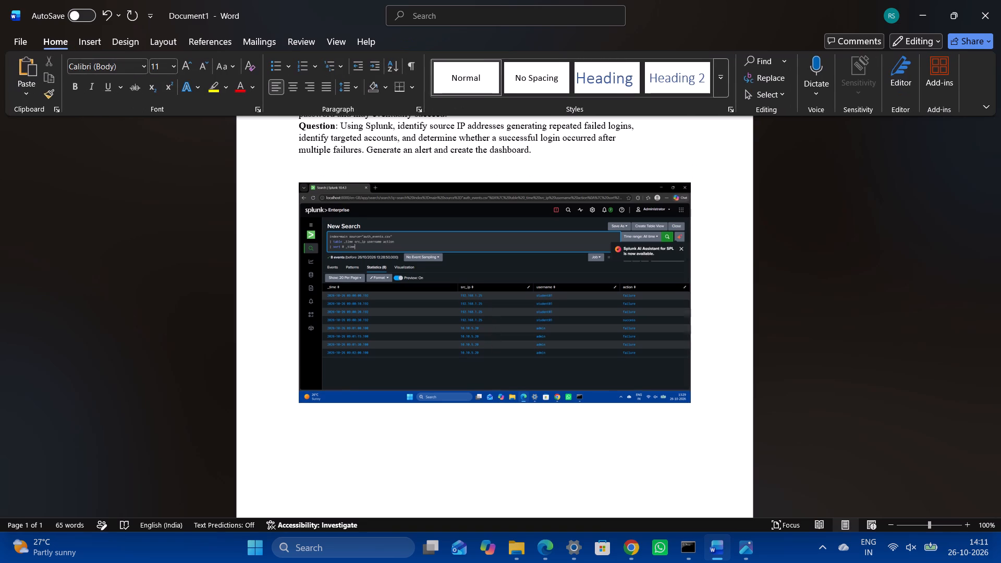
key("Return")
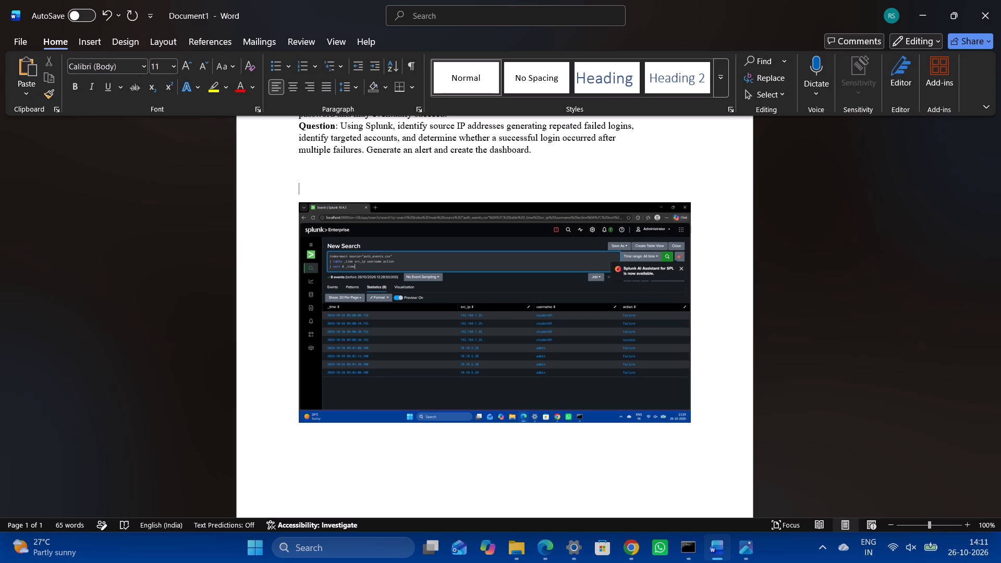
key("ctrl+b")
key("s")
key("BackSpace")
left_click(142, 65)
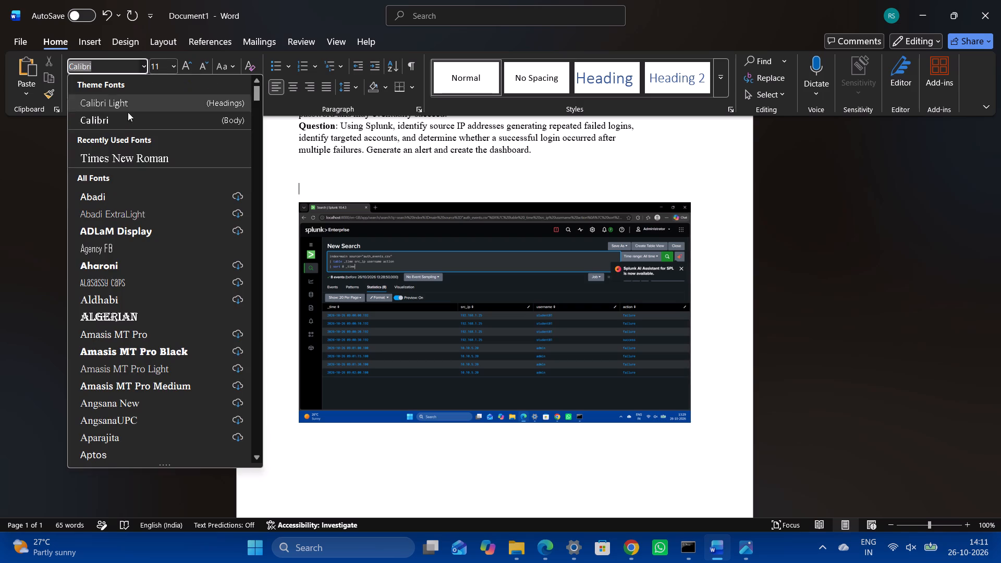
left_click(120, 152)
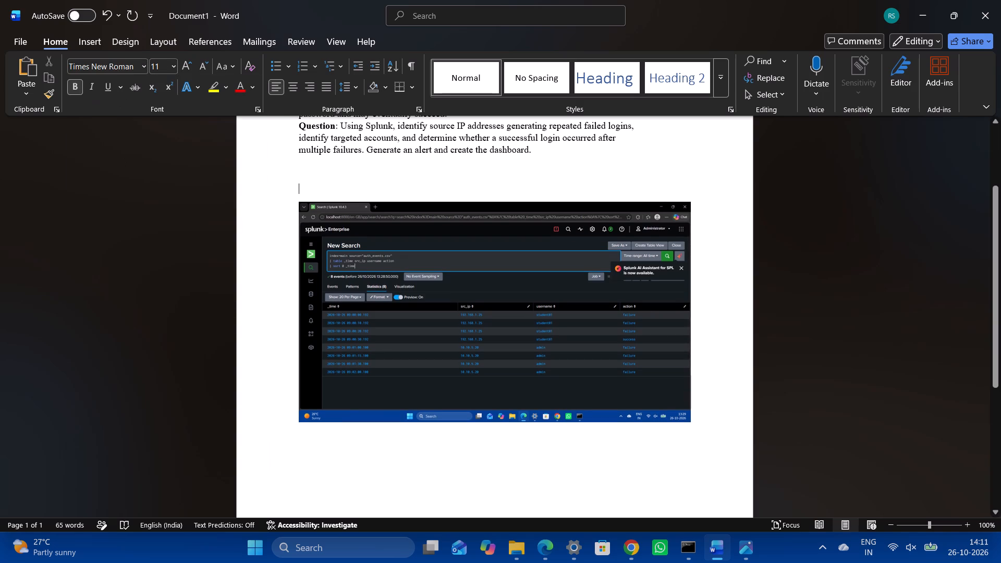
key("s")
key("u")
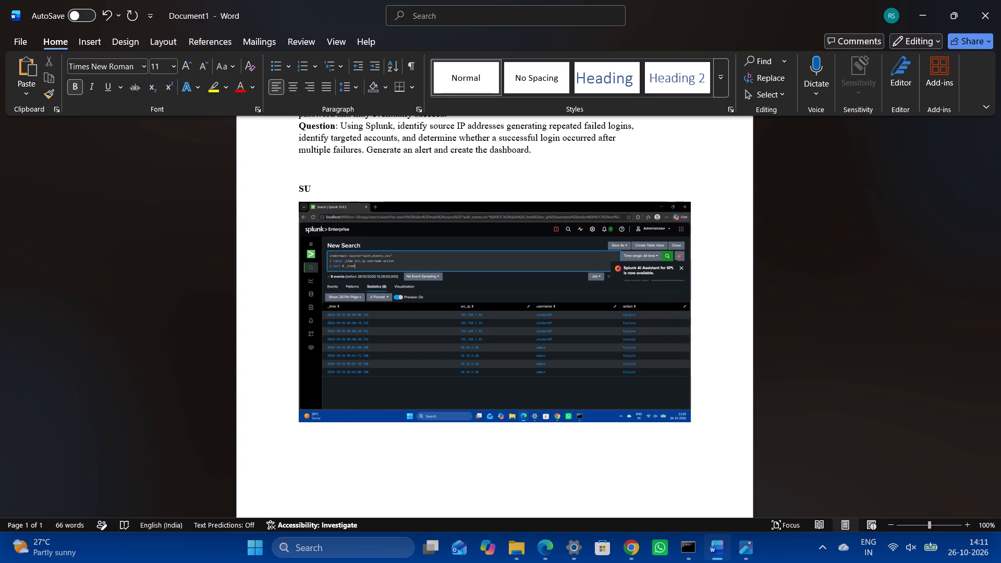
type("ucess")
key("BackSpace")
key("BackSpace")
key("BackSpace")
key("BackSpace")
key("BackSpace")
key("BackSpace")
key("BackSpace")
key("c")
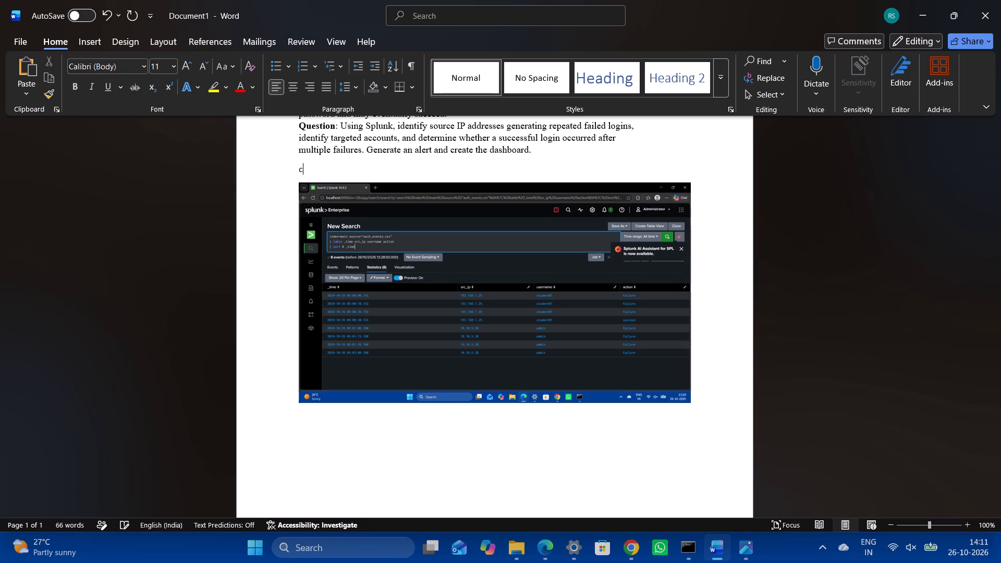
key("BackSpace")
On a new line above the screenshot, add the bold Times New Roman heading "CSV FILE UPLOADED".
key("Return")
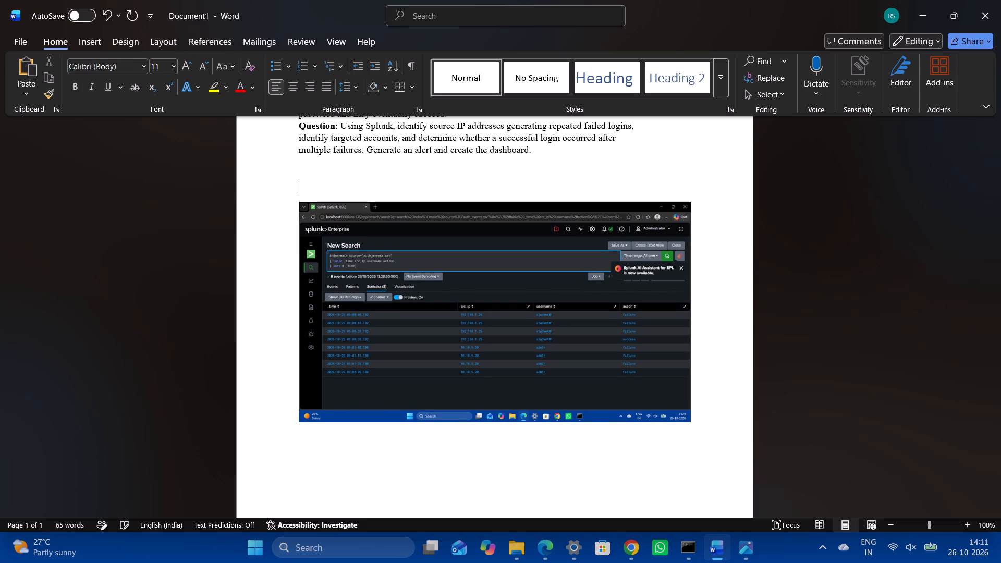
left_click(143, 65)
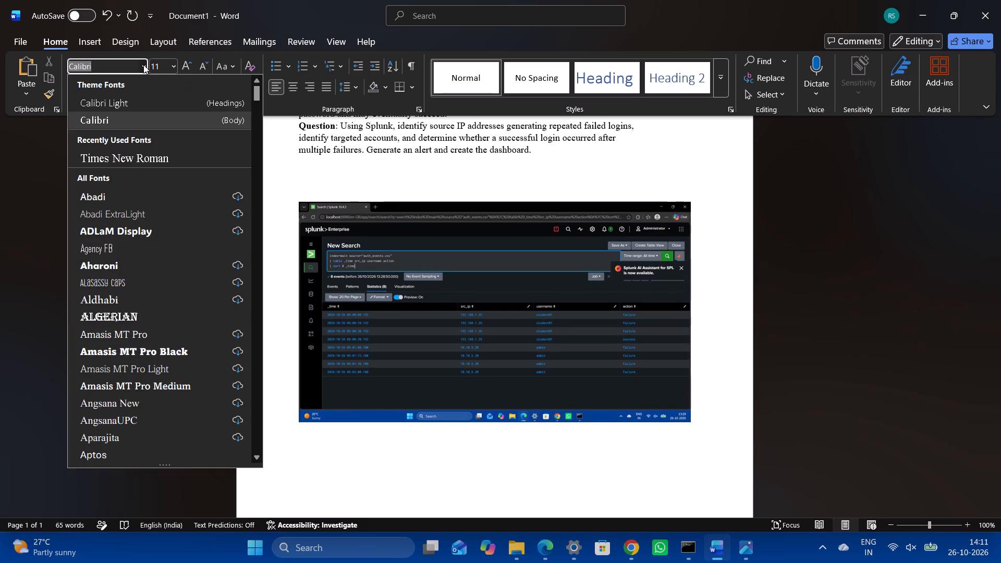
left_click(130, 155)
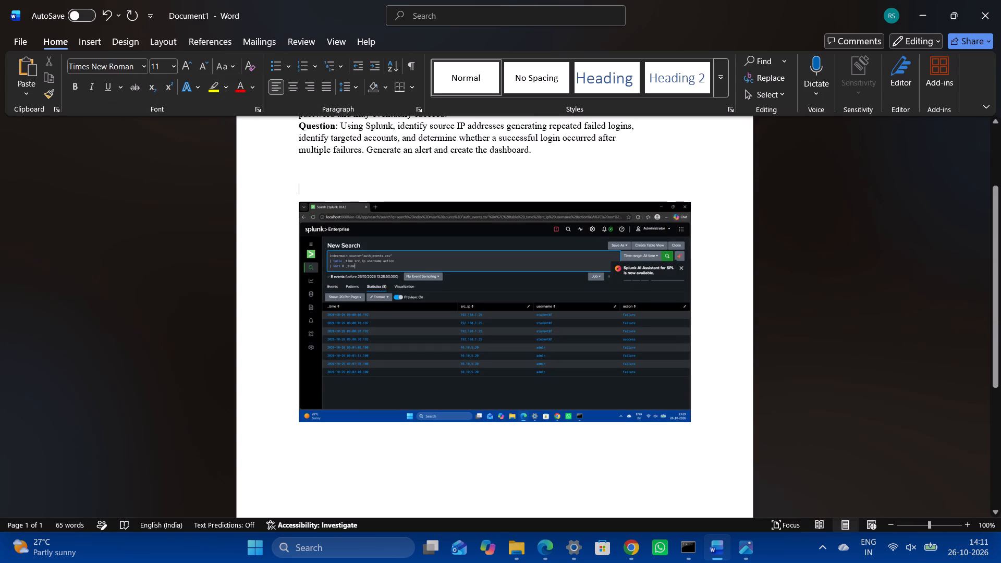
type("CS")
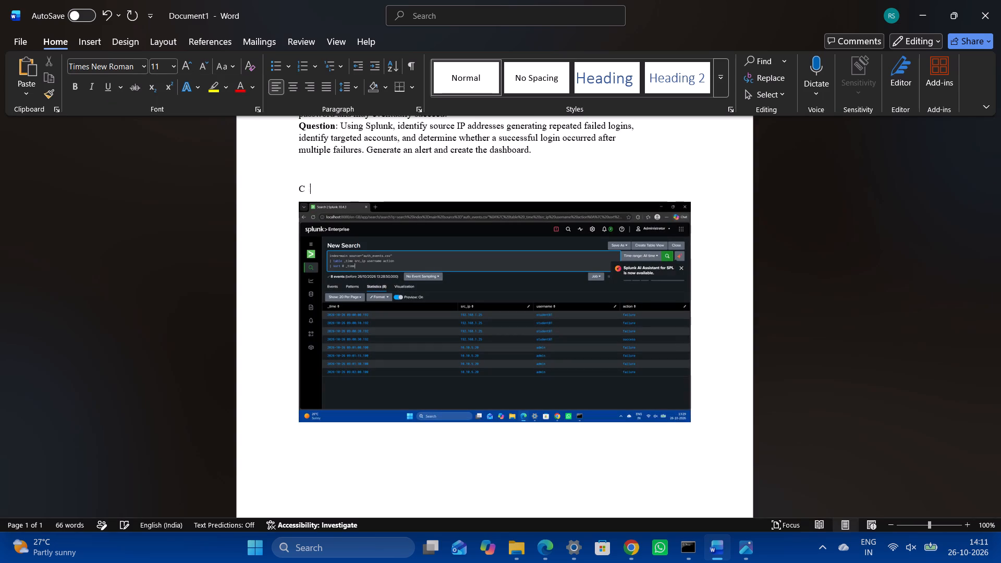
key("BackSpace")
key("BackSpace")
key("ctrl+b")
type("CSV FILE")
key("space")
key("i")
key("BackSpace")
type("IPL")
key("BackSpace")
key("BackSpace")
key("BackSpace")
type("UPLOADED")
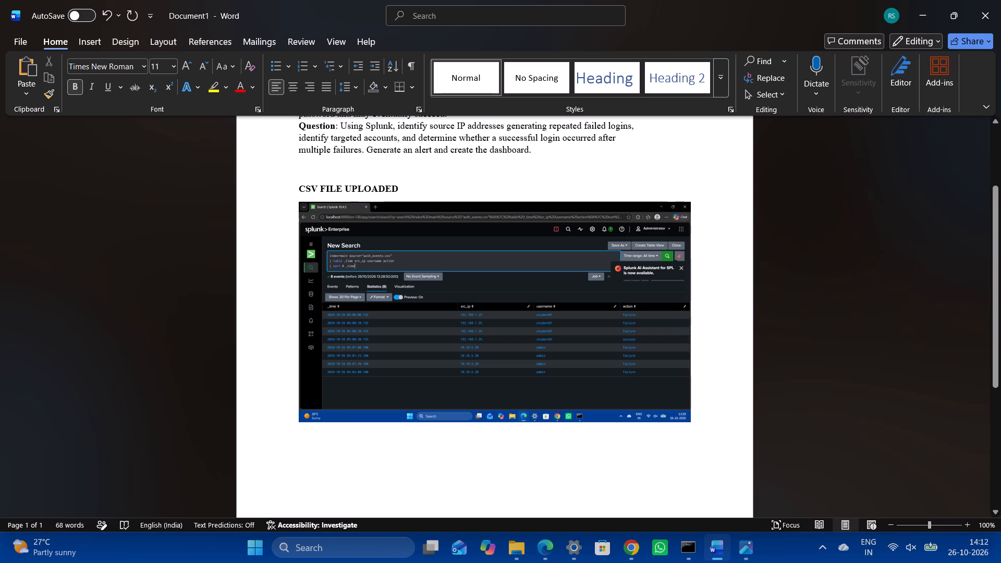
Enlarge the inserted Splunk screenshot by stretching its height downward and its width almost to the page's right edge.
left_click(433, 244)
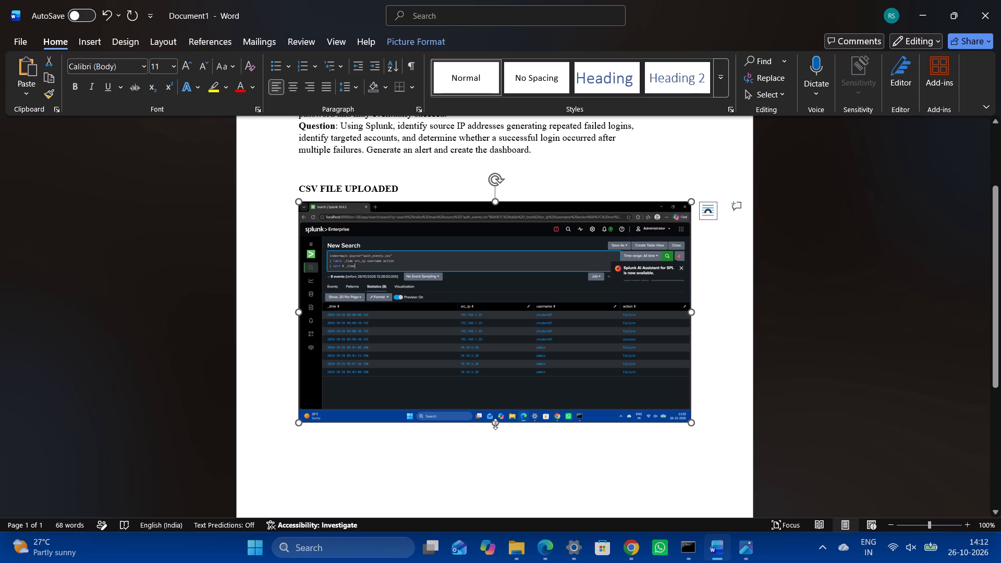
left_click_drag(495, 424, 502, 476)
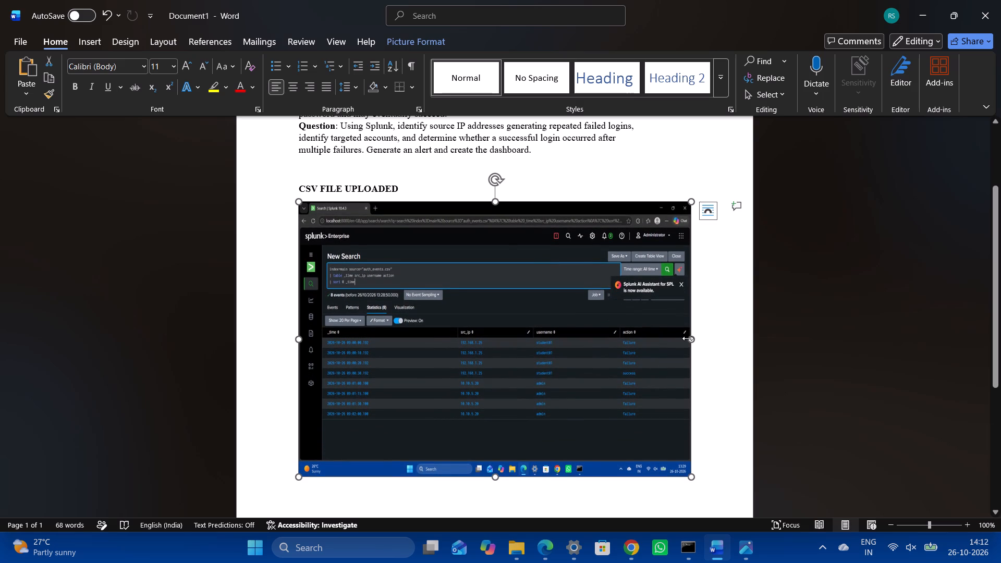
left_click_drag(690, 339, 728, 331)
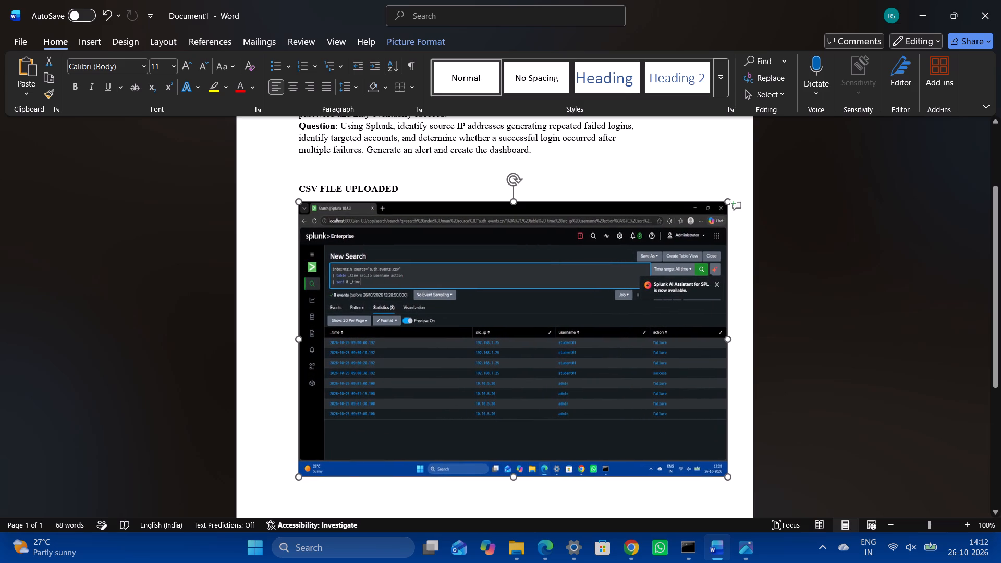
left_click_drag(728, 331, 735, 331)
scroll(414, 329, "left", 1)
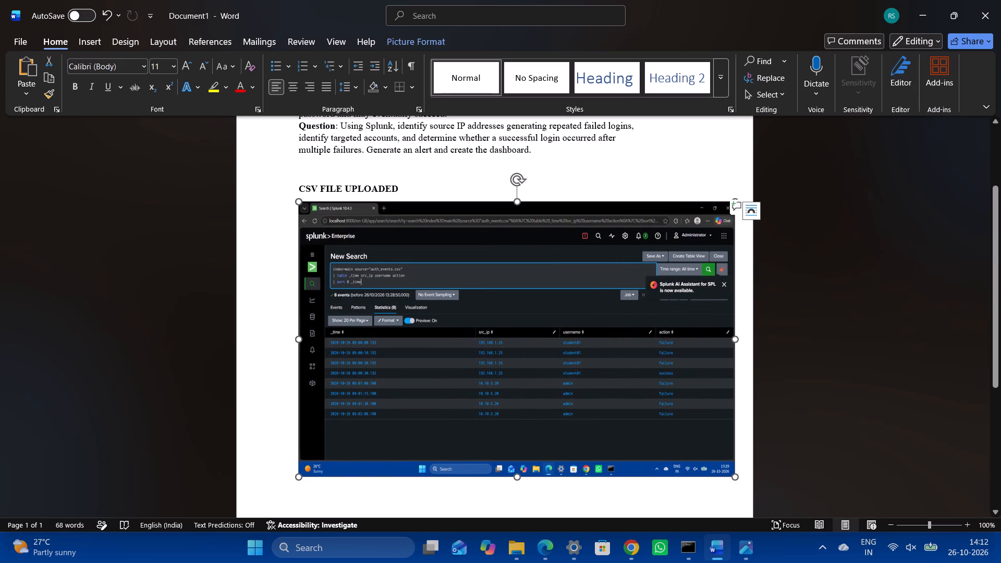
scroll(272, 325, "left", 2)
left_click_drag(300, 340, 280, 346)
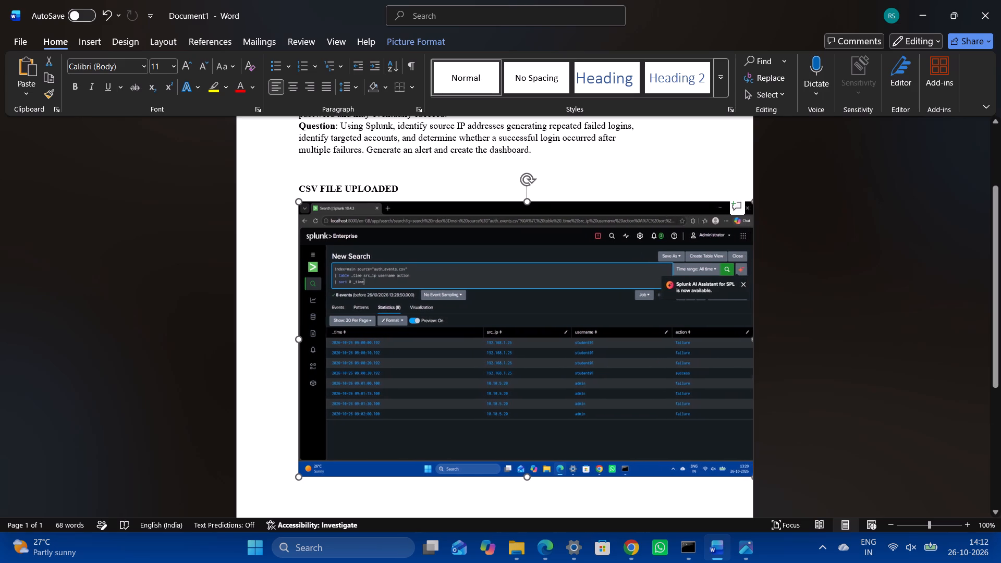
left_click_drag(280, 346, 287, 346)
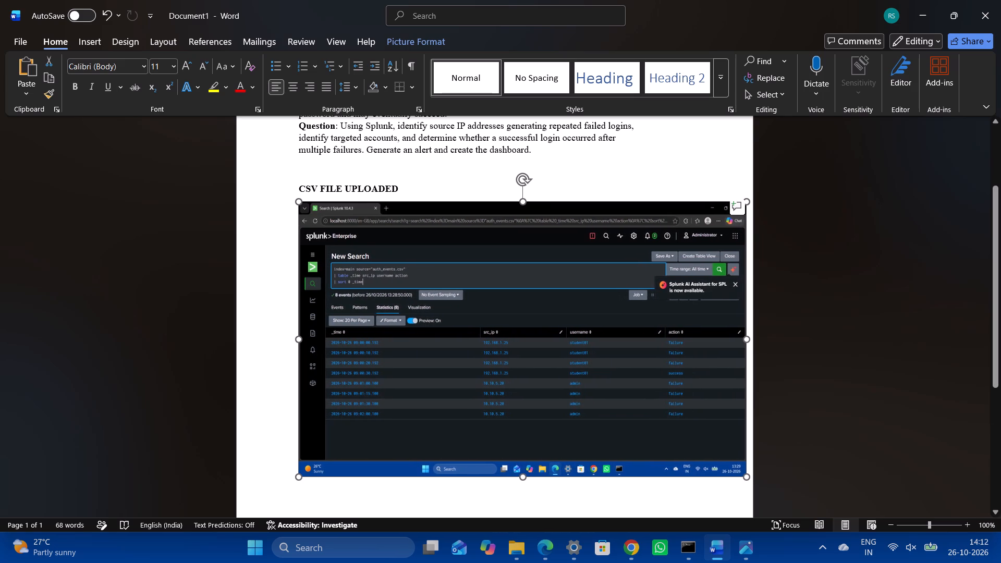
left_click_drag(287, 346, 287, 346)
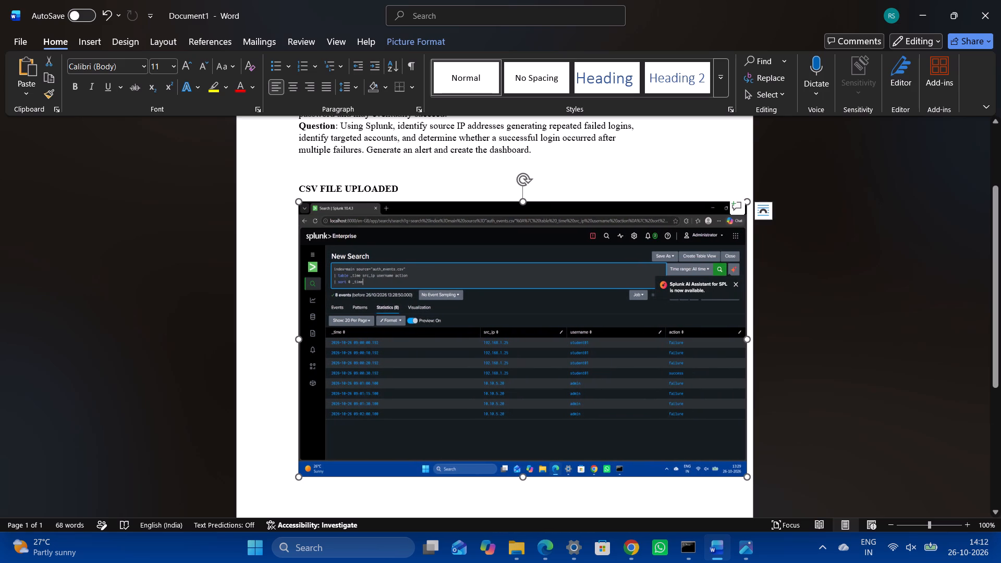
Set the font size of the Question 1 text and the "CSV FILE UPLOADED" heading to 12.
scroll(630, 195, "down", 1, "ctrl")
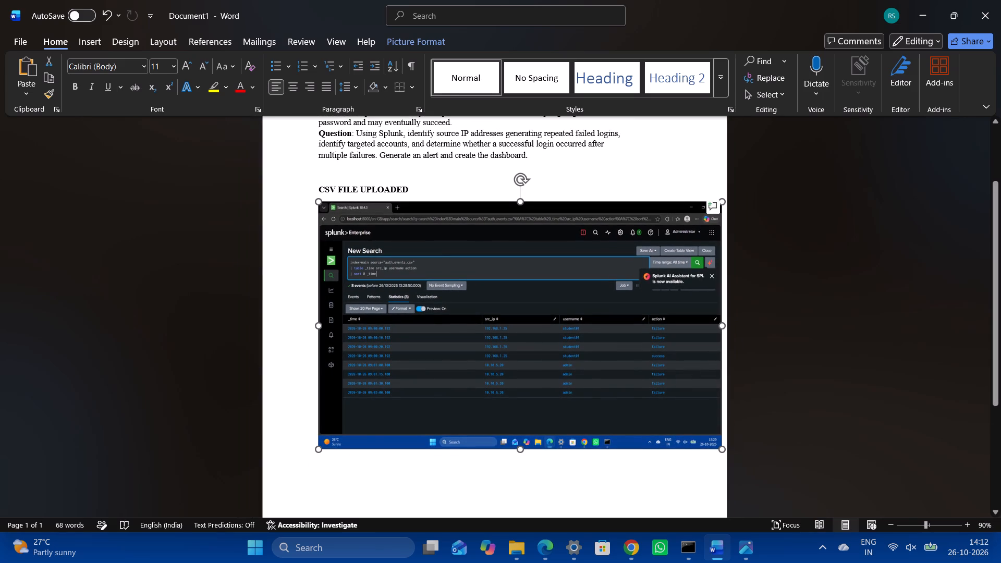
scroll(547, 370, "up", 2)
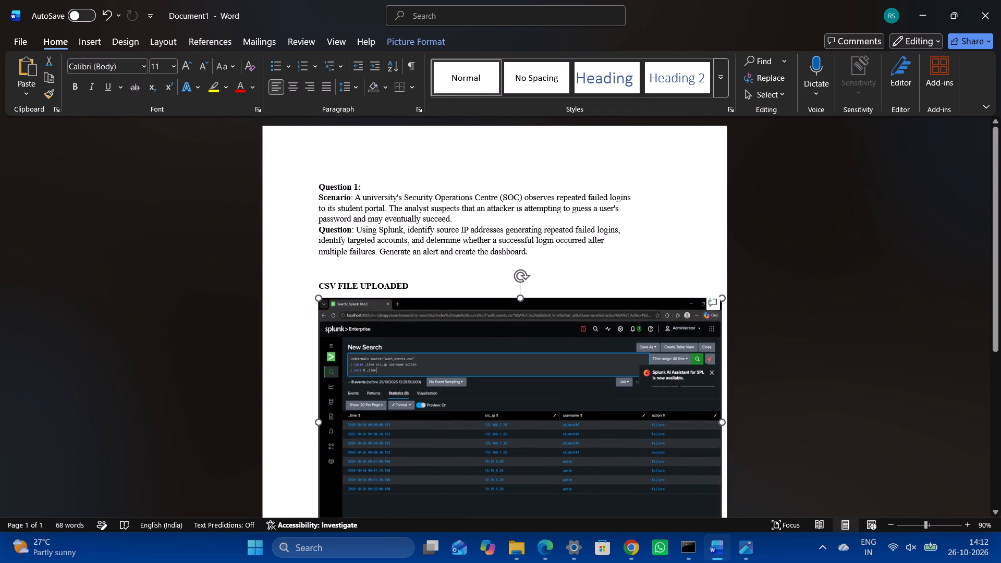
left_click_drag(527, 254, 316, 181)
left_click(175, 69)
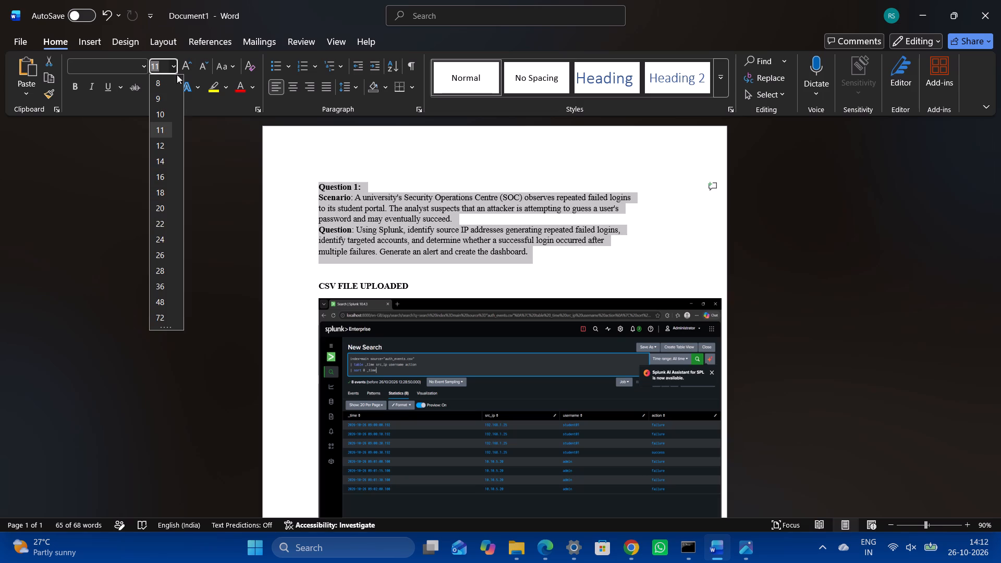
left_click(160, 146)
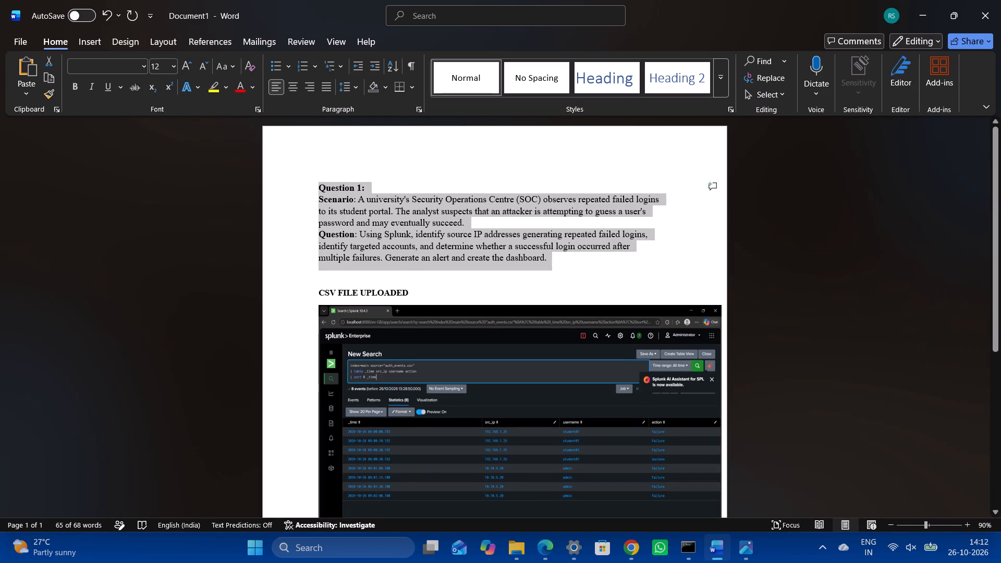
left_click_drag(424, 291, 315, 299)
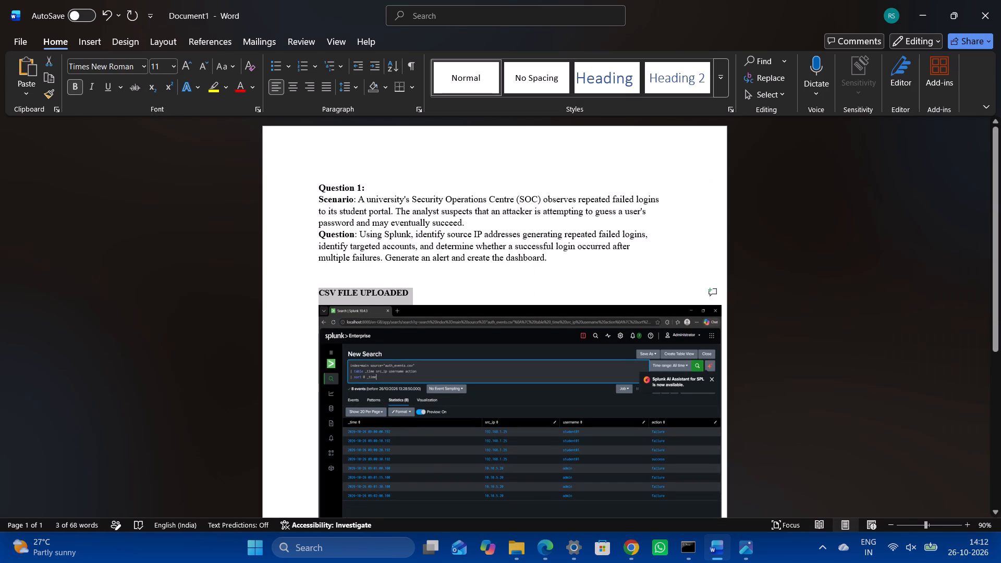
left_click(174, 65)
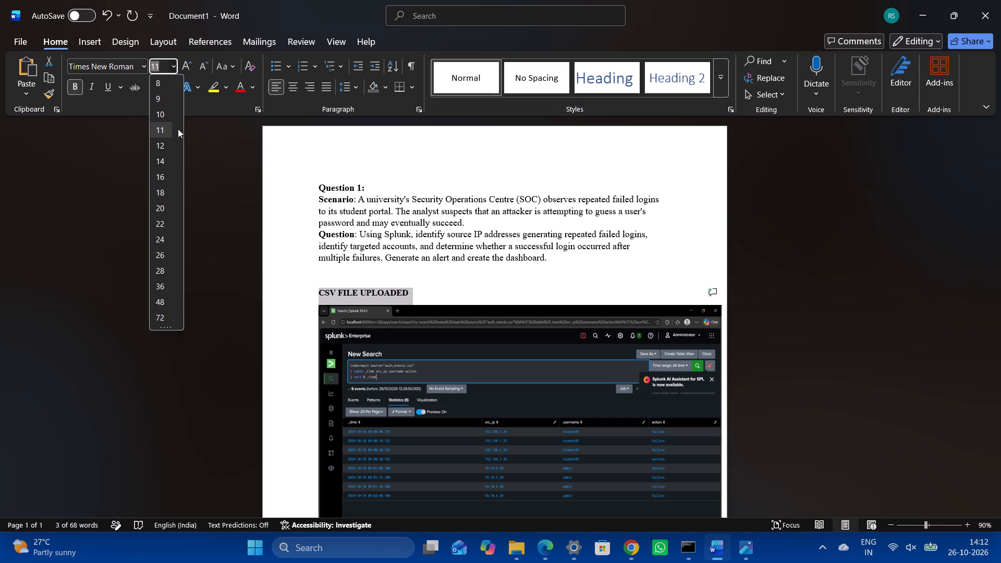
left_click(166, 144)
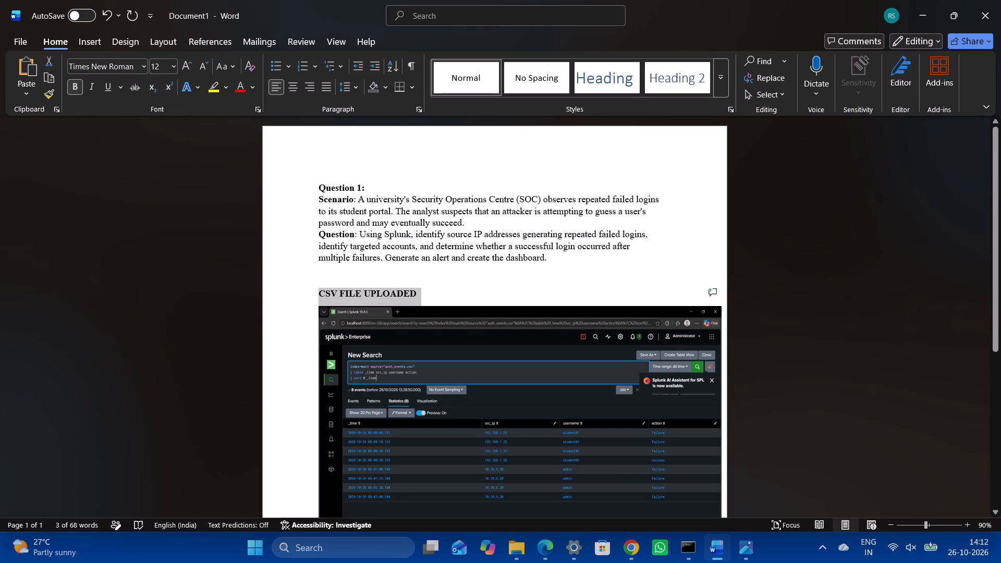
left_click(373, 143)
scroll(373, 143, "down", 2)
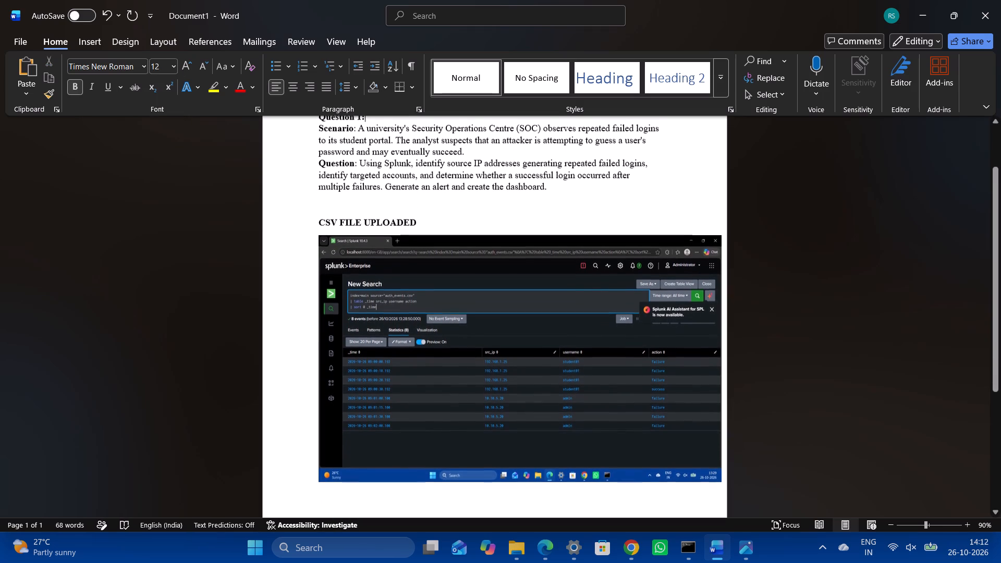
scroll(483, 194, "down", 1)
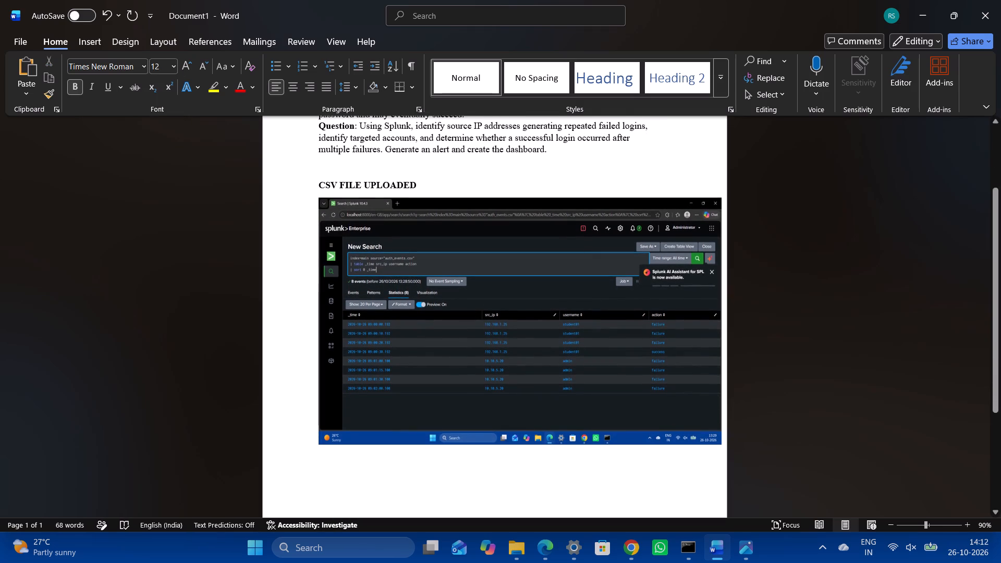
scroll(451, 439, "down", 1)
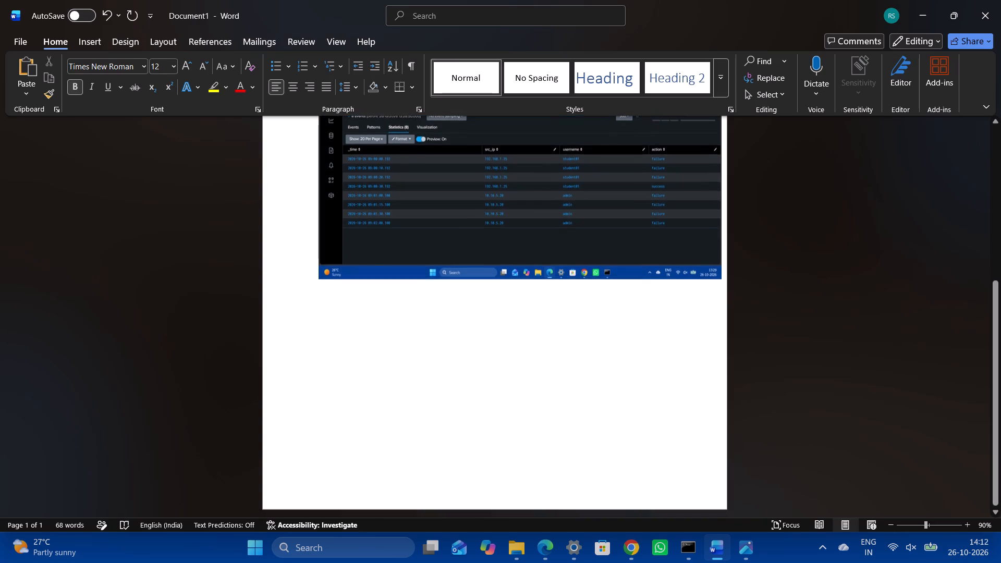
scroll(451, 439, "down", 1)
key("alt+Tab")
scroll(451, 439, "down", 2)
key("alt+Tab")
scroll(451, 439, "down", 1, "alt")
key("alt+Tab")
key("alt+Tab")
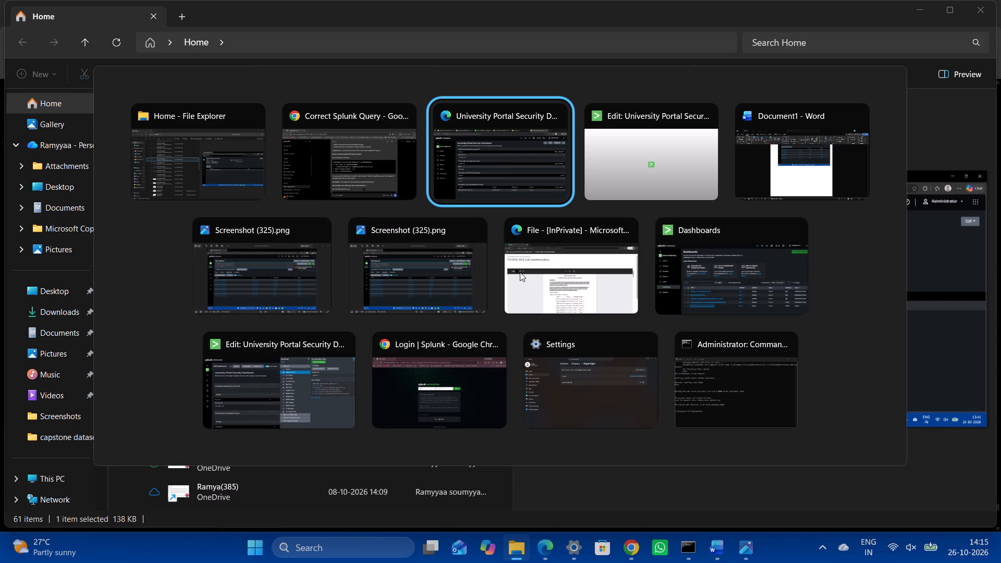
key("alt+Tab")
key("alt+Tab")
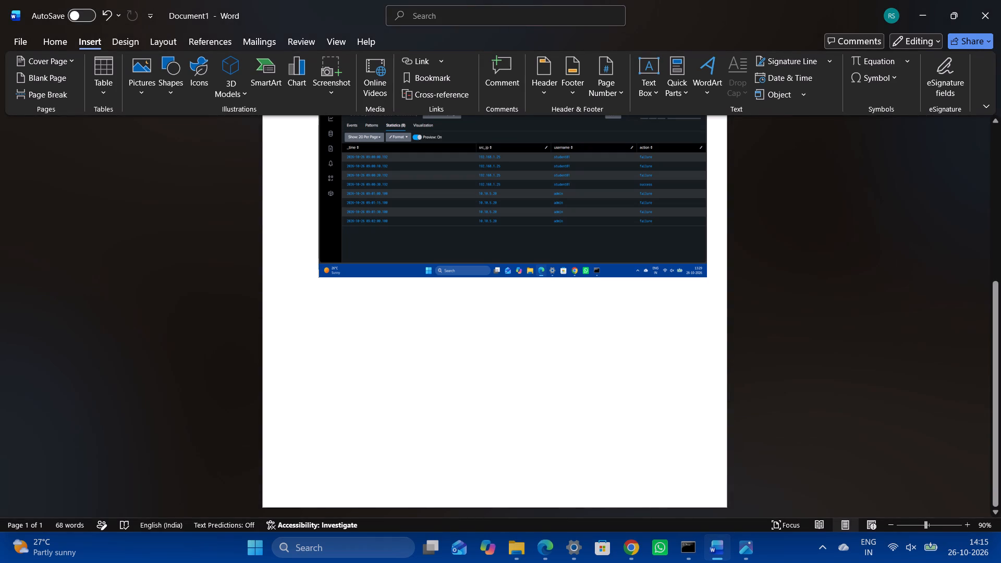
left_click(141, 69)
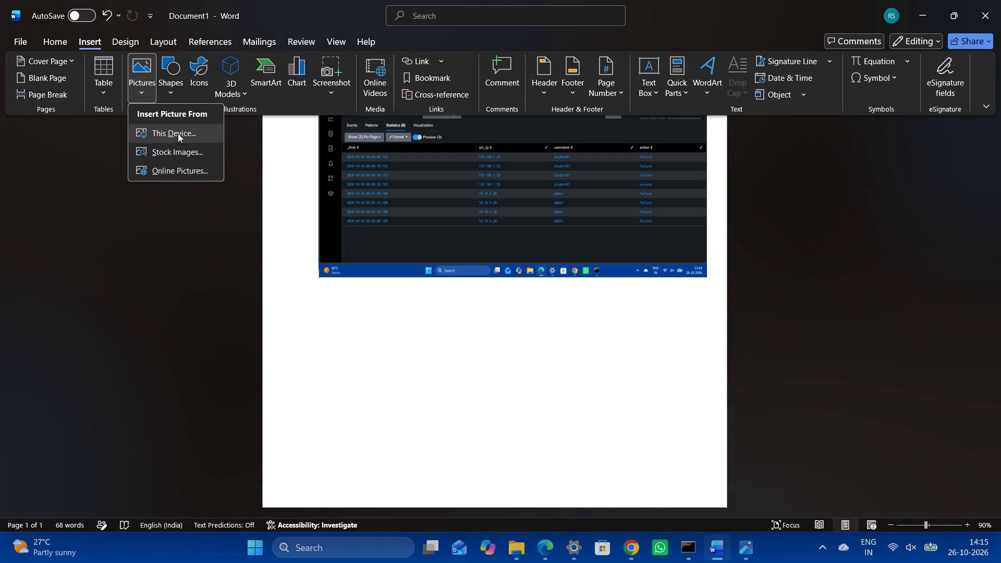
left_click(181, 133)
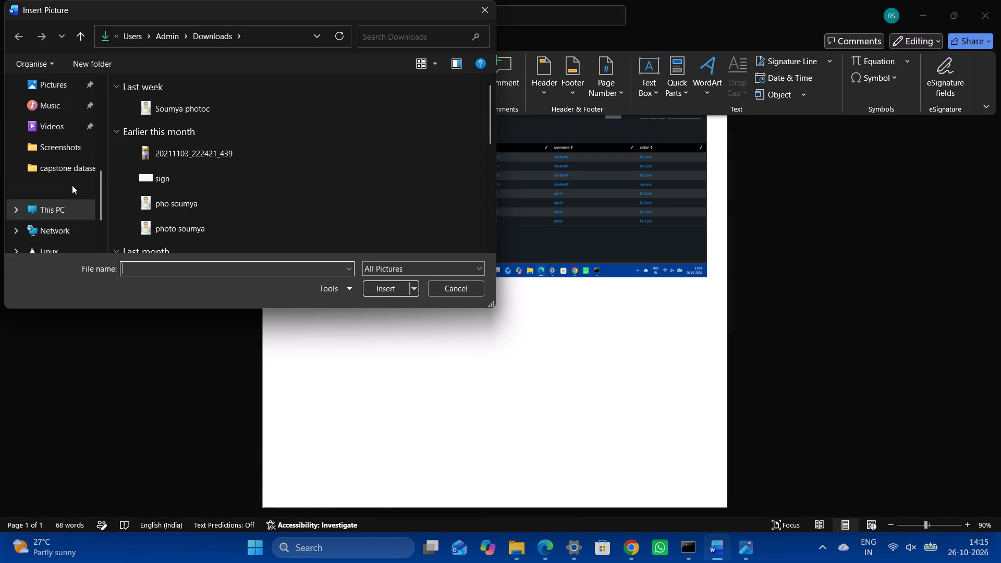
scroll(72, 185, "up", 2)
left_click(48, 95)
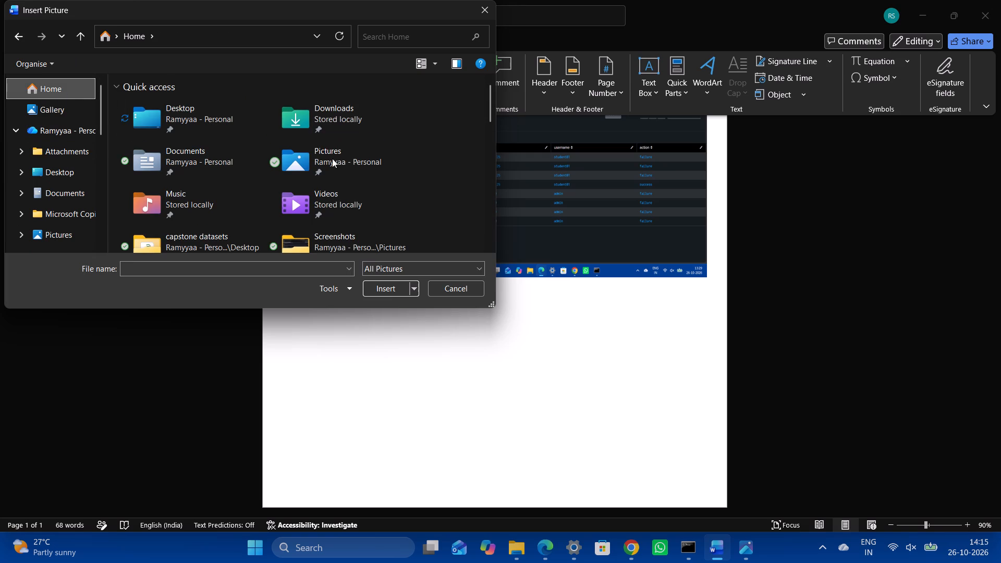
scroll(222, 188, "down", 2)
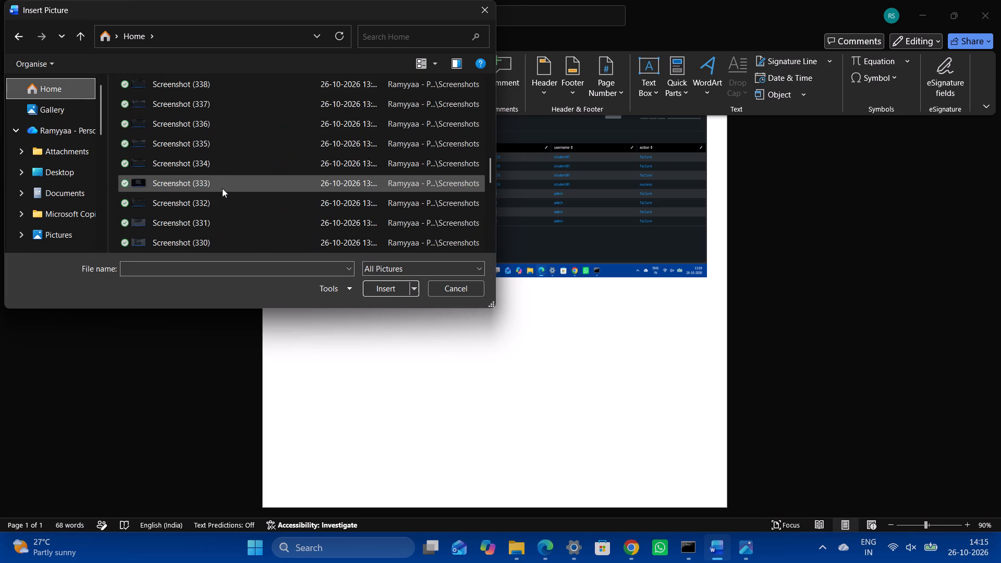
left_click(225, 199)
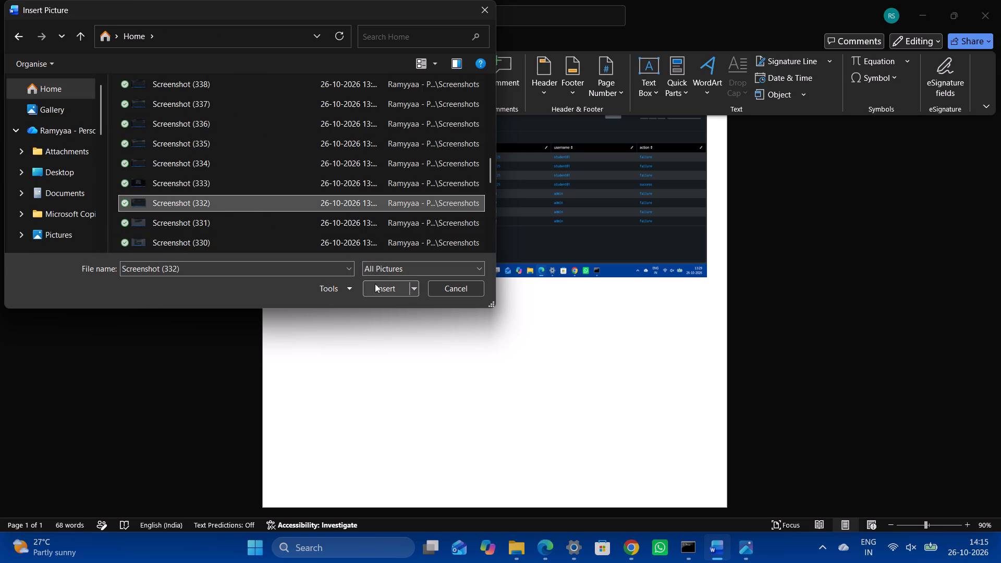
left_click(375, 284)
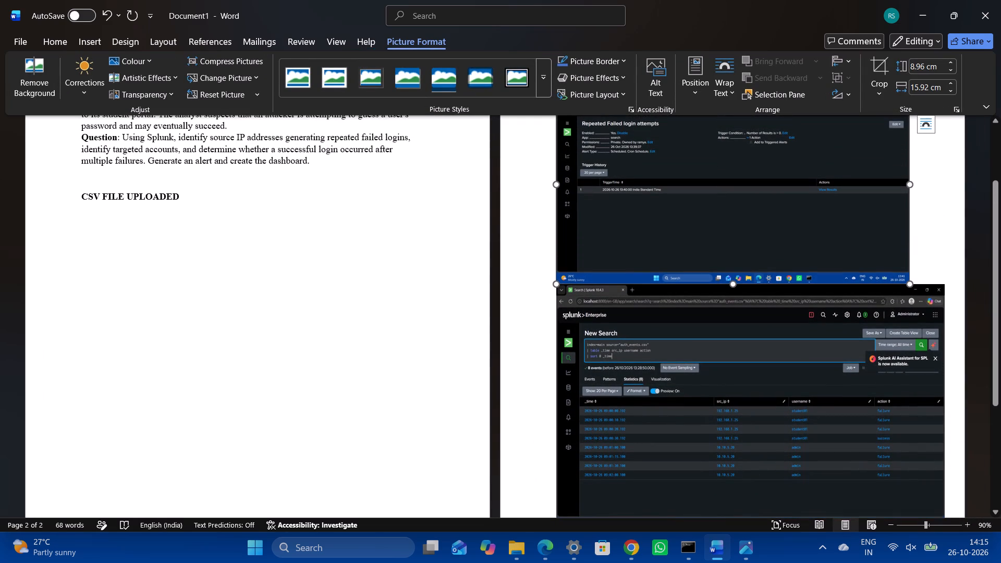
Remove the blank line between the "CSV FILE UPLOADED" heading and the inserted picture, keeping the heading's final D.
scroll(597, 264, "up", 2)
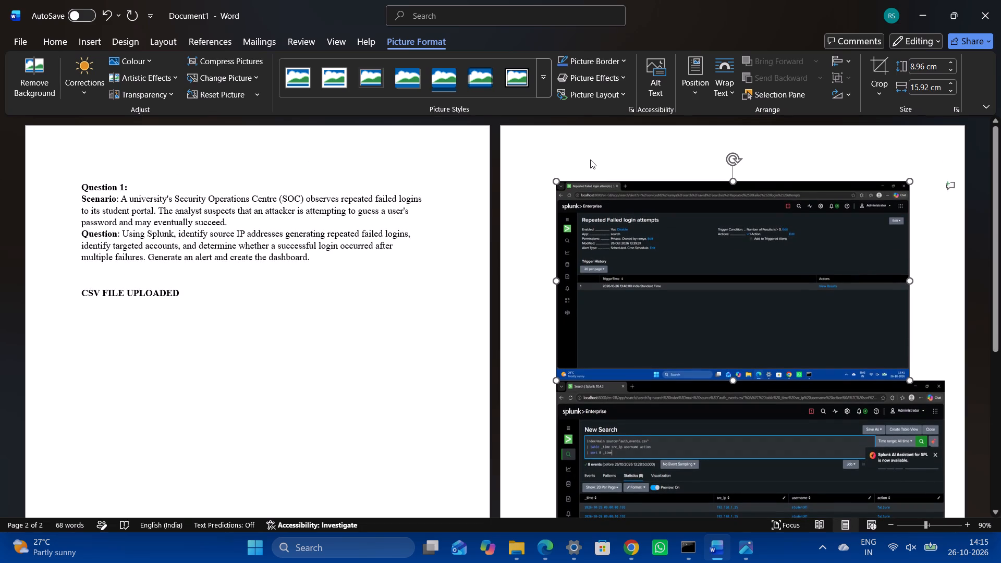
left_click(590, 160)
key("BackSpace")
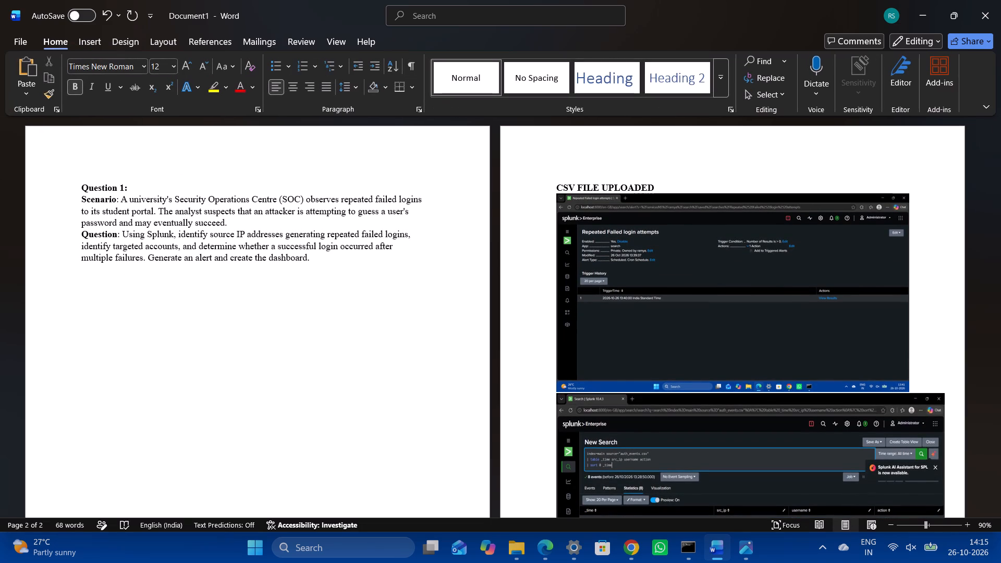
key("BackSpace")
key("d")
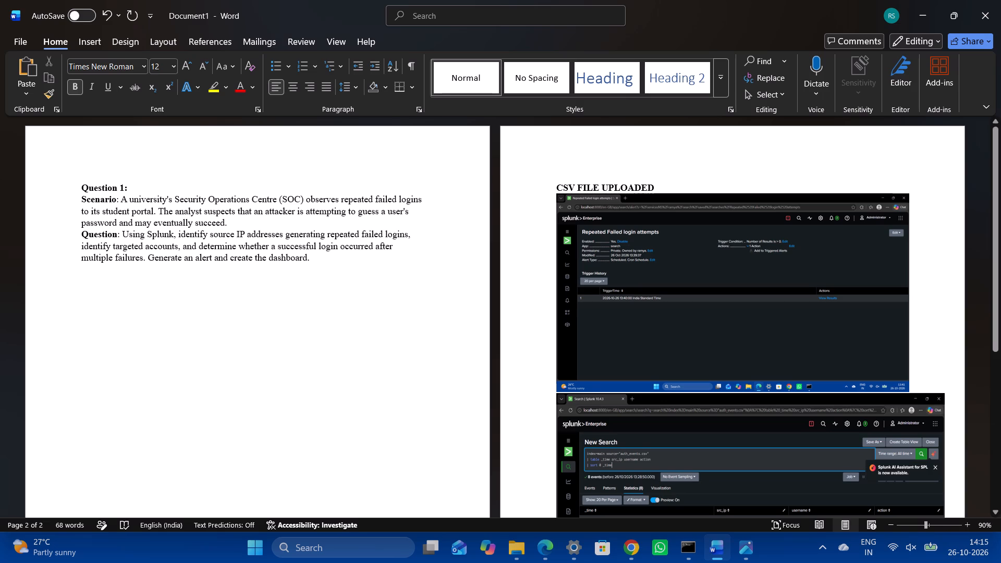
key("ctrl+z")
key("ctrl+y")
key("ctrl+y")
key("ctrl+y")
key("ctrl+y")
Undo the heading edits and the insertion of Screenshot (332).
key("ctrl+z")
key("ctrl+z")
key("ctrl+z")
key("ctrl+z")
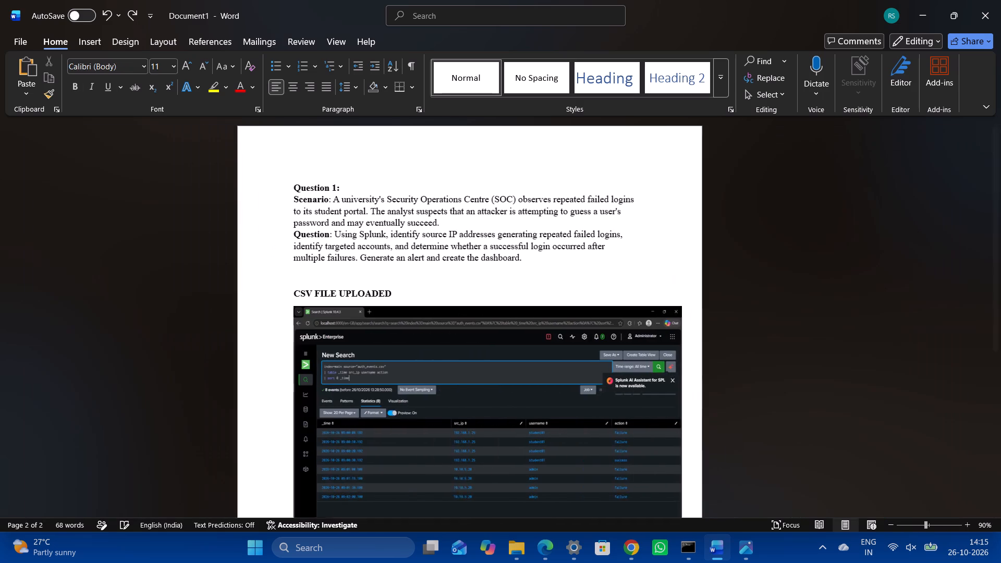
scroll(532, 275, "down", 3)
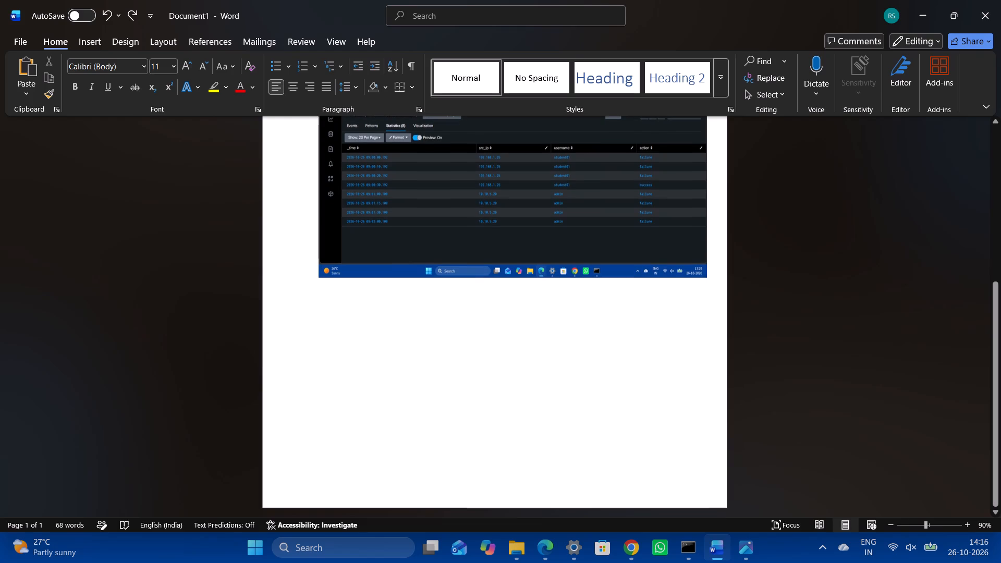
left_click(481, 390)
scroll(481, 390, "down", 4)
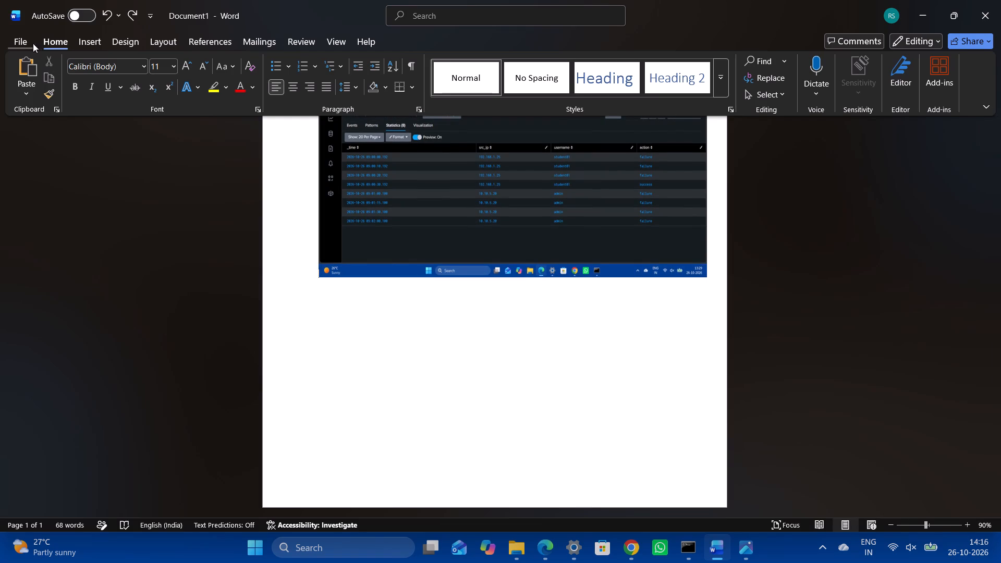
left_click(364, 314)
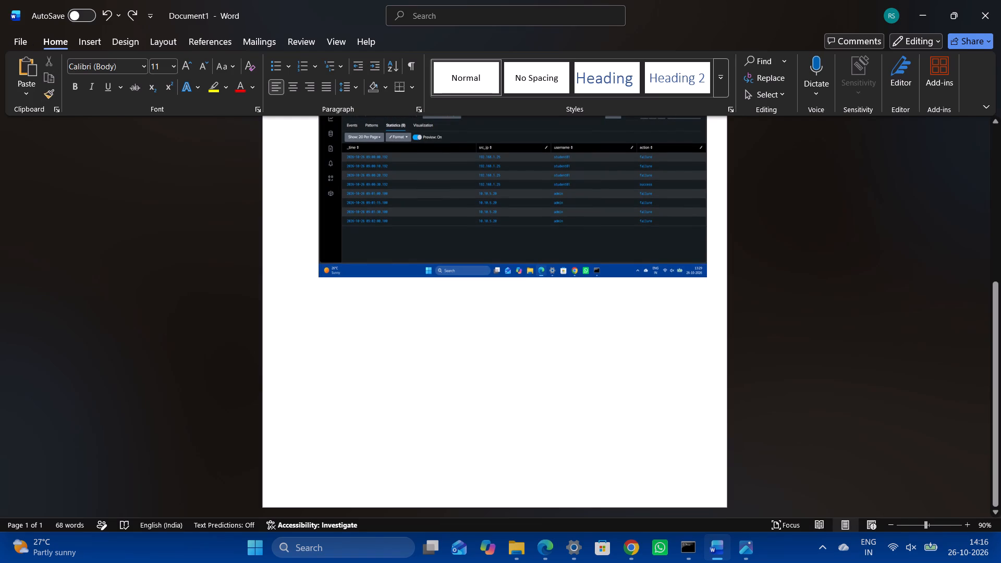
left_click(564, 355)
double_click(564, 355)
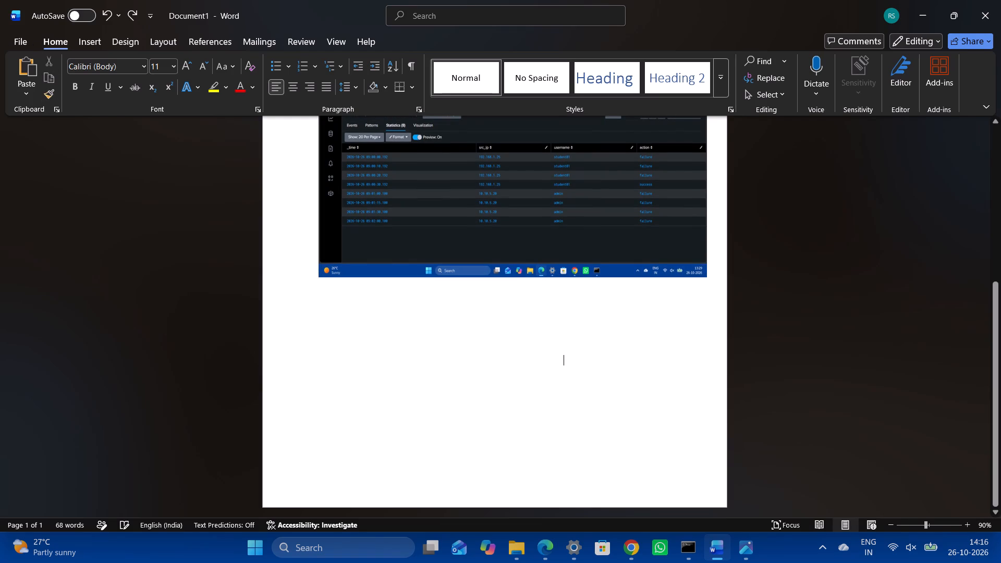
Stretch the Splunk search screenshot under the "CSV FILE UPLOADED" heading vertically so it is taller, and check its layout.
left_click(535, 211)
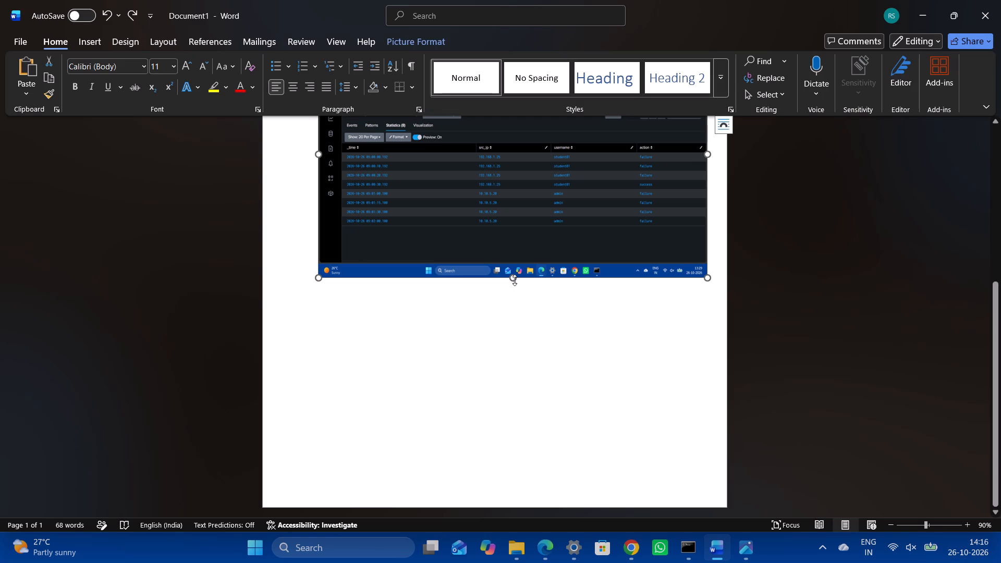
left_click_drag(513, 277, 514, 298)
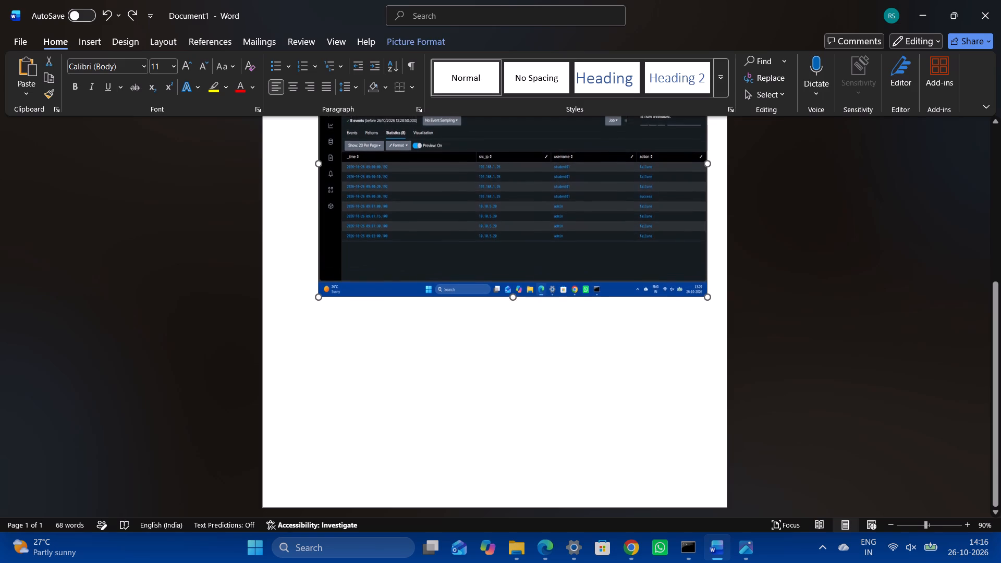
left_click_drag(514, 298, 517, 317)
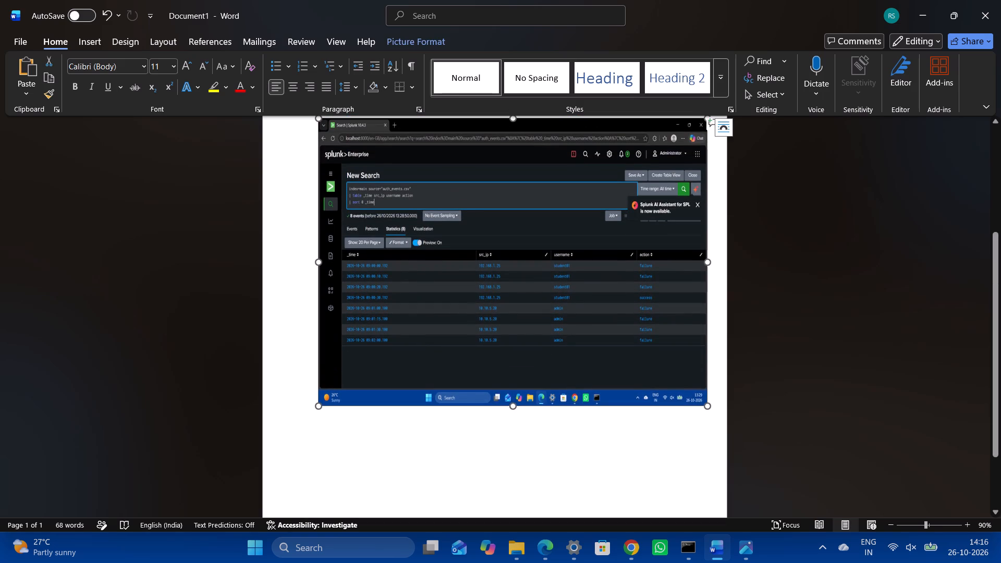
scroll(505, 354, "up", 5)
scroll(497, 368, "down", 1)
scroll(497, 368, "up", 1)
scroll(497, 364, "down", 2)
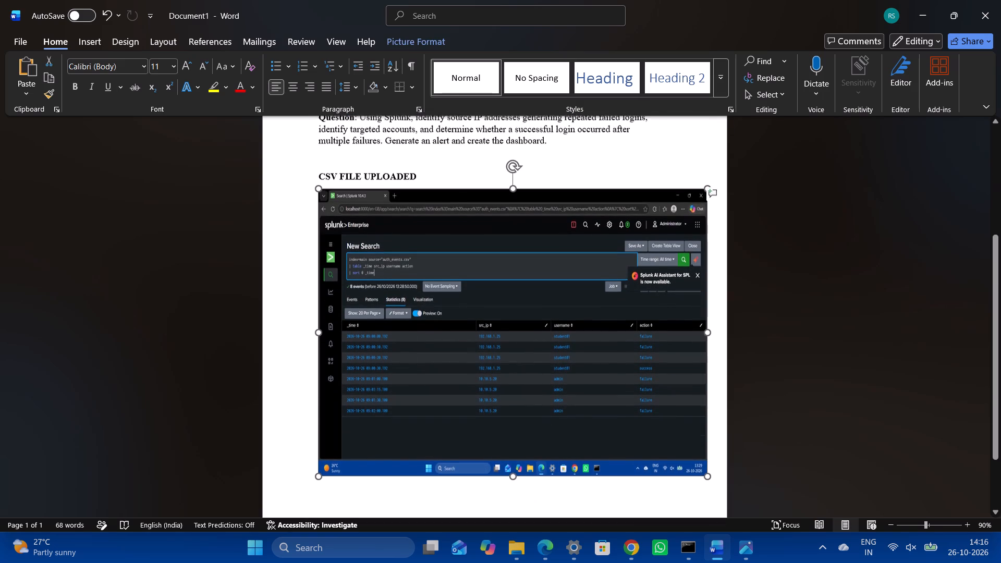
scroll(504, 313, "down", 2)
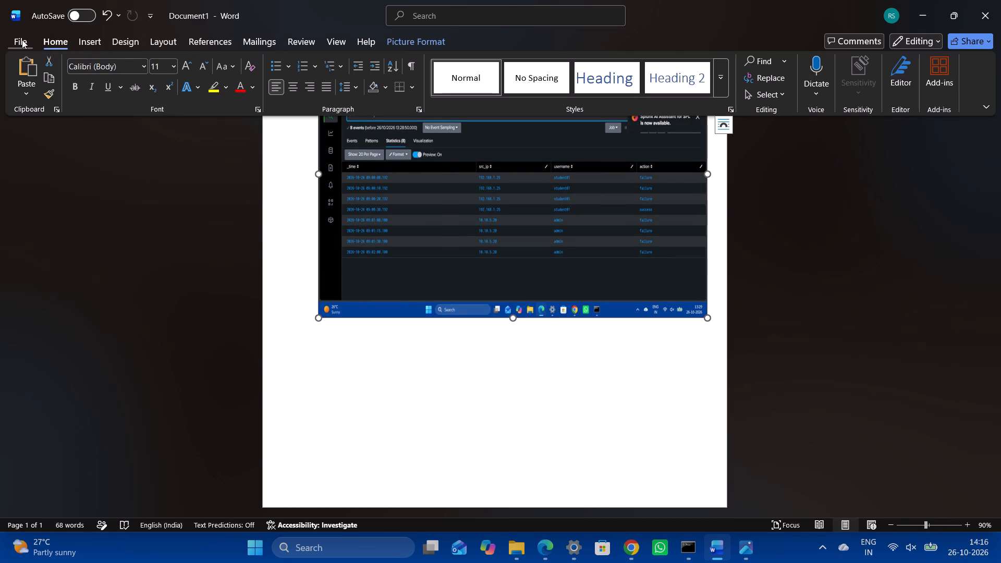
Start inserting a picture from this device into the document, and select Screenshot (332) among the recent files in Home.
left_click(395, 388)
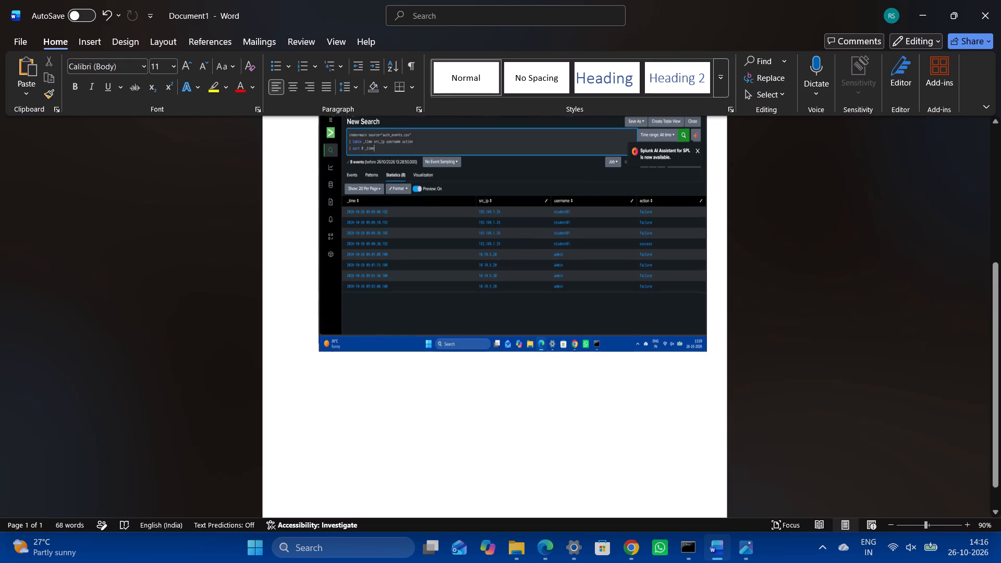
scroll(395, 388, "down", 6)
left_click(380, 415)
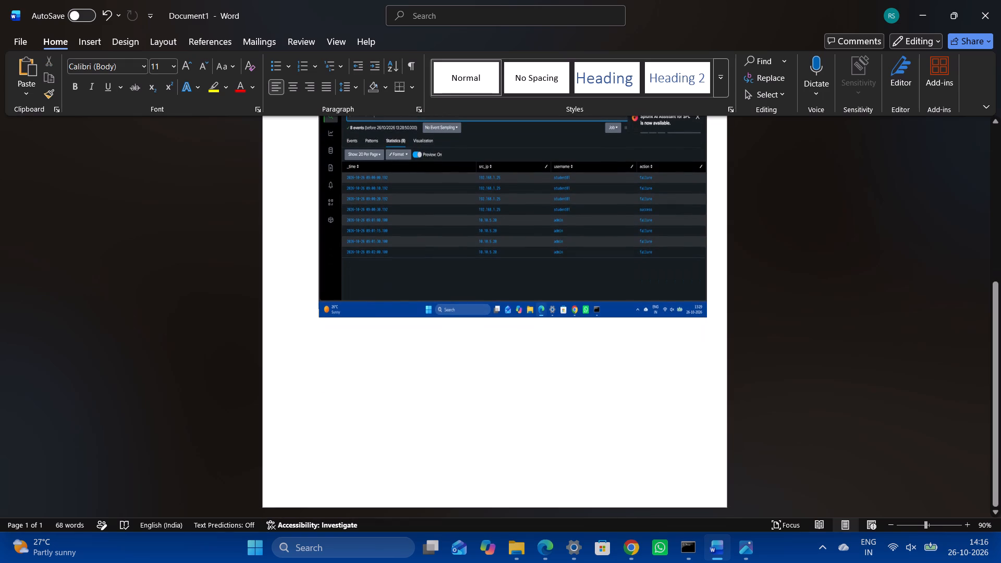
left_click(88, 44)
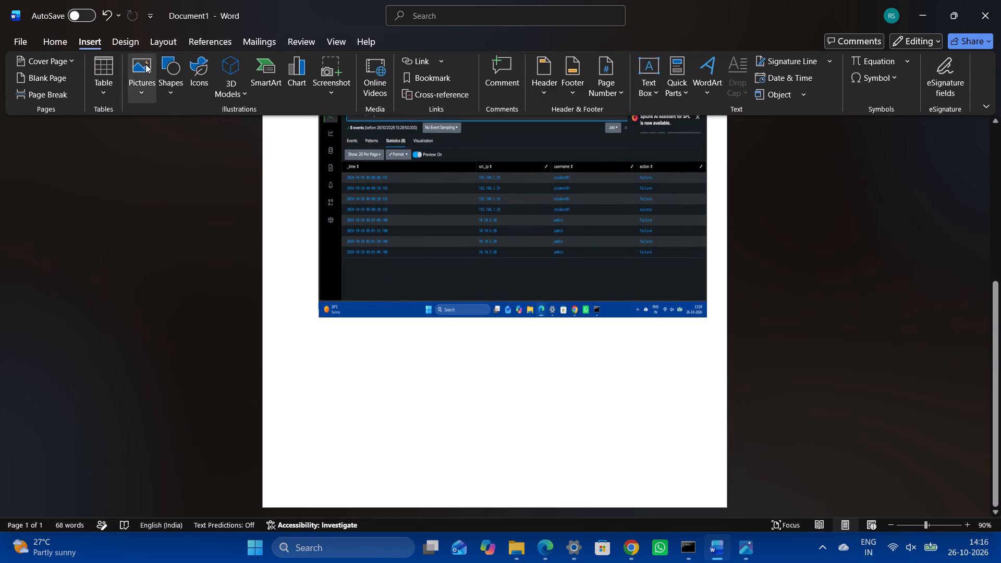
left_click(145, 64)
left_click(173, 131)
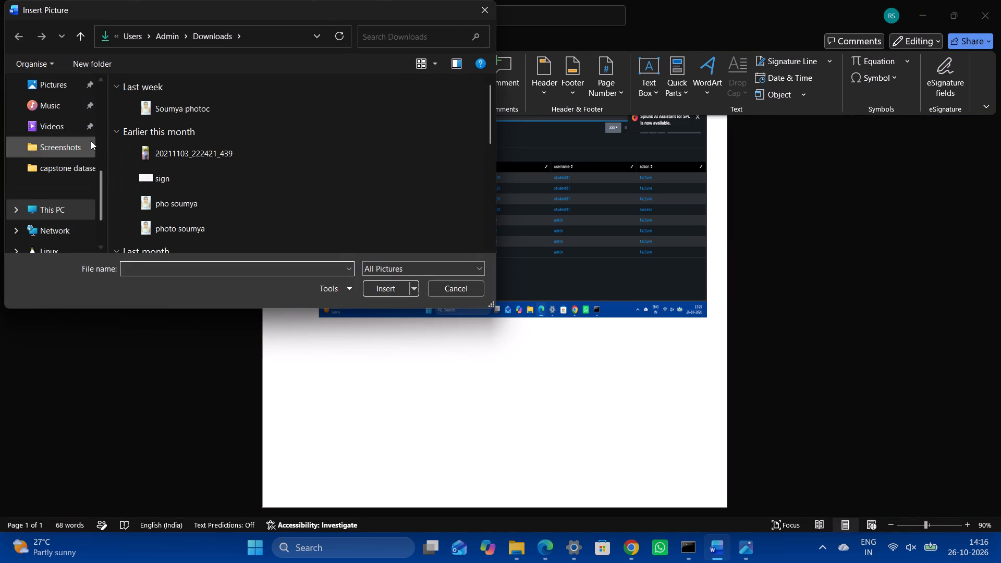
scroll(91, 141, "up", 5)
left_click(55, 83)
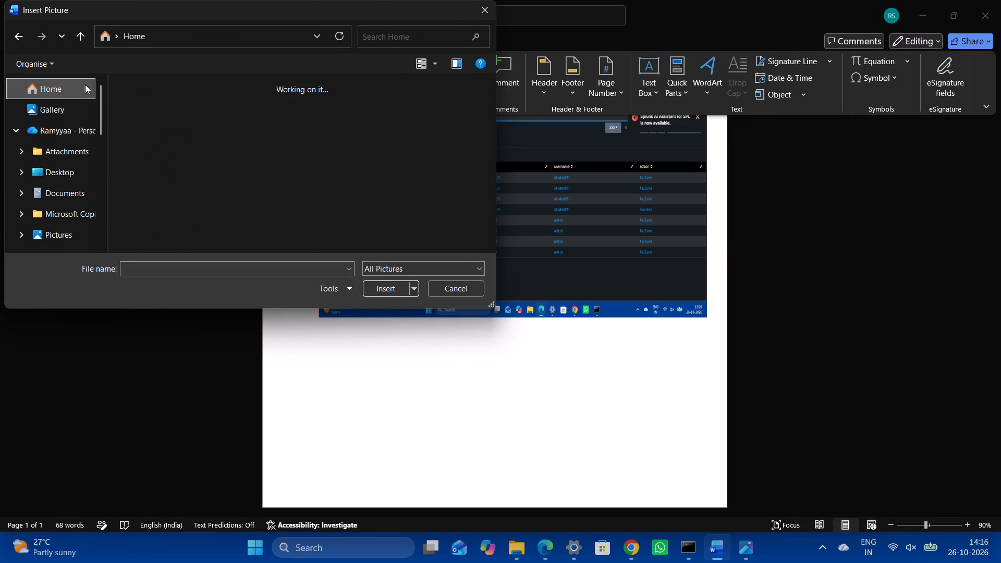
scroll(313, 131, "down", 2)
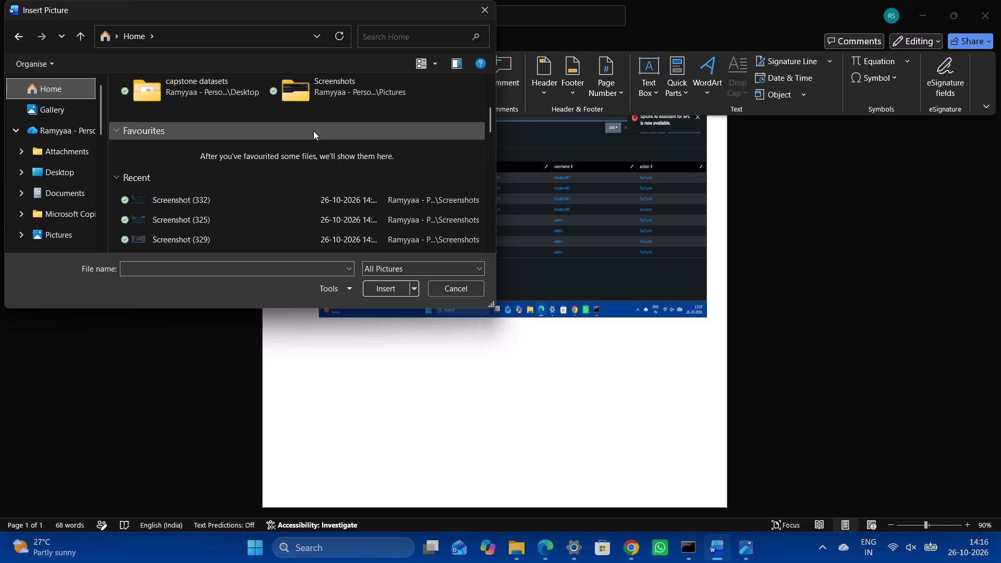
left_click(243, 194)
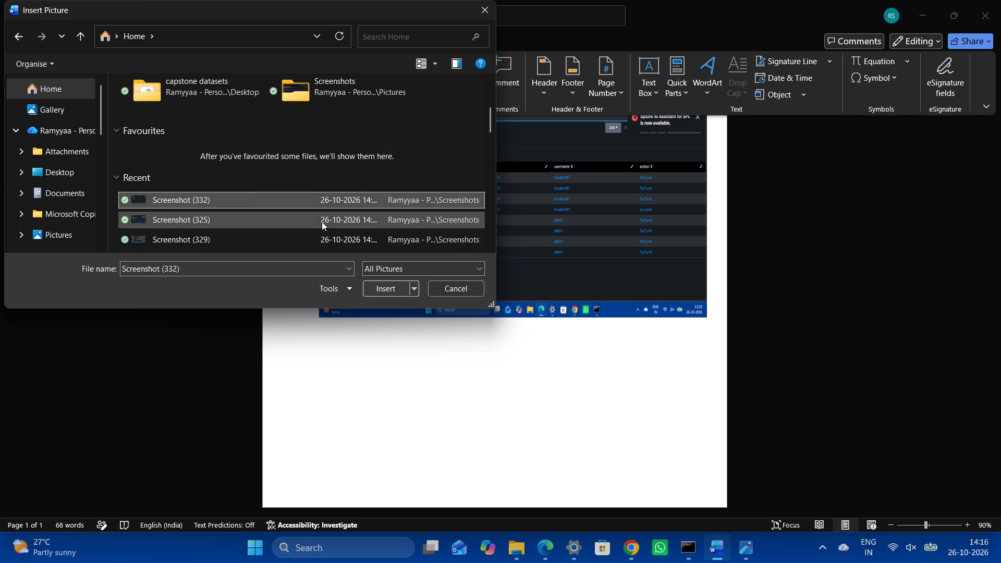
scroll(322, 222, "down", 2)
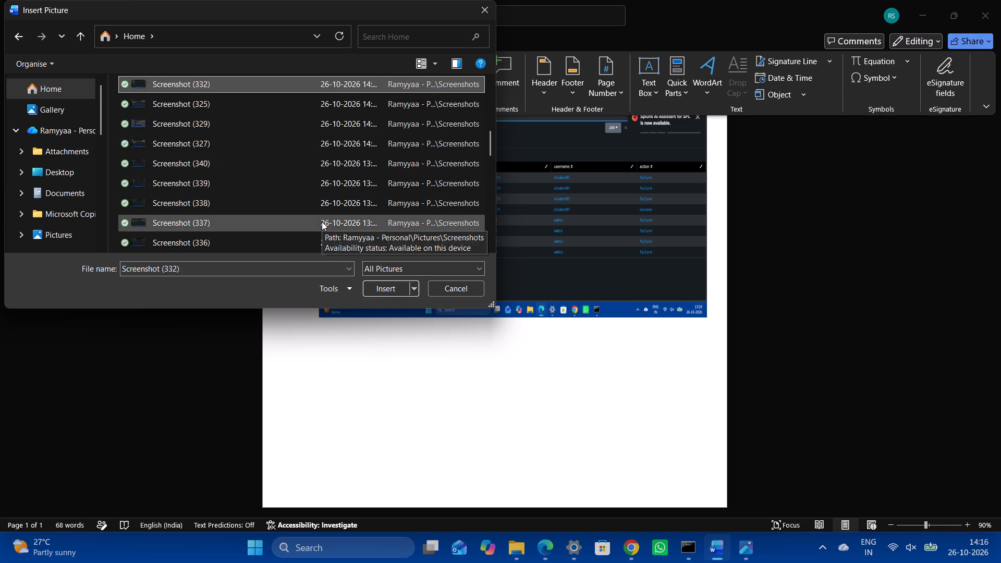
scroll(322, 222, "down", 1)
Switch to File Explorer and preview Screenshot (326) and Screenshot (332) to check which one belongs in the document.
key("alt+Tab")
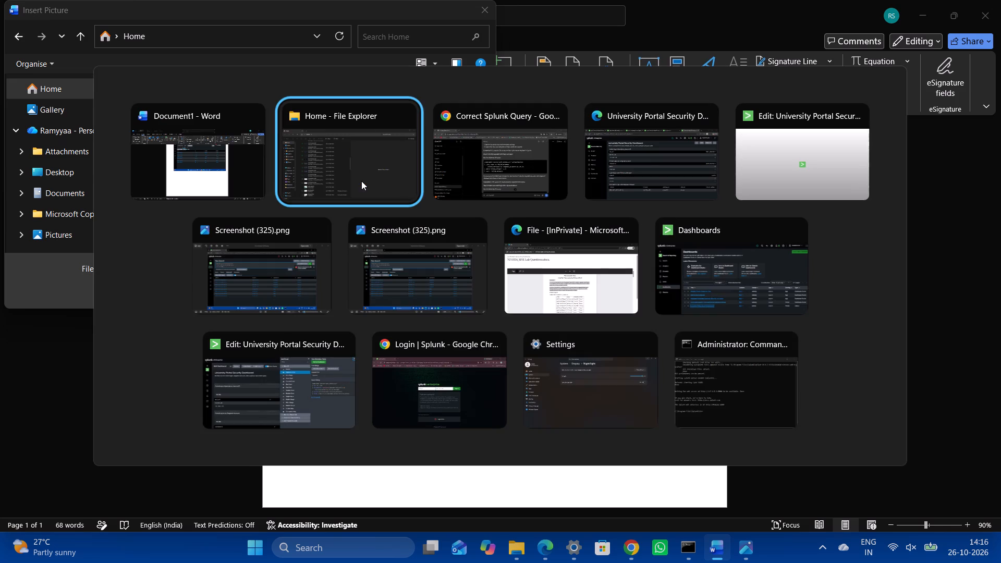
key("alt+Tab")
key("alt+Tab")
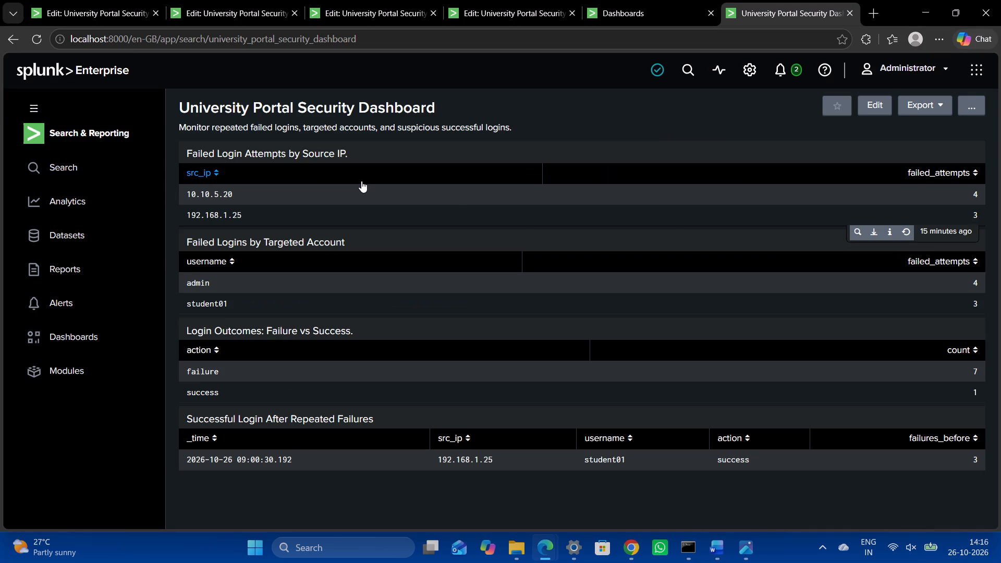
key("alt+Tab")
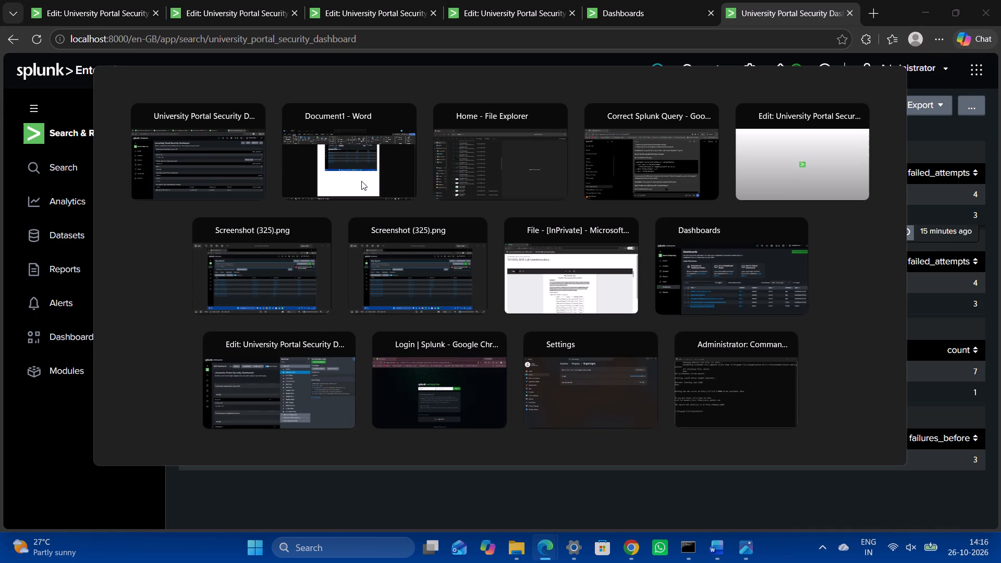
key("alt+Tab")
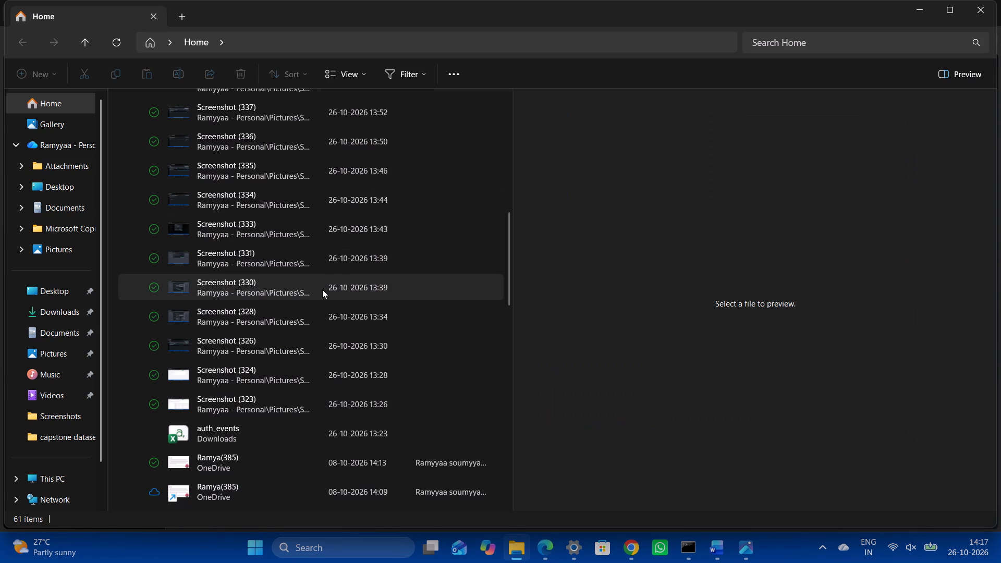
left_click(279, 344)
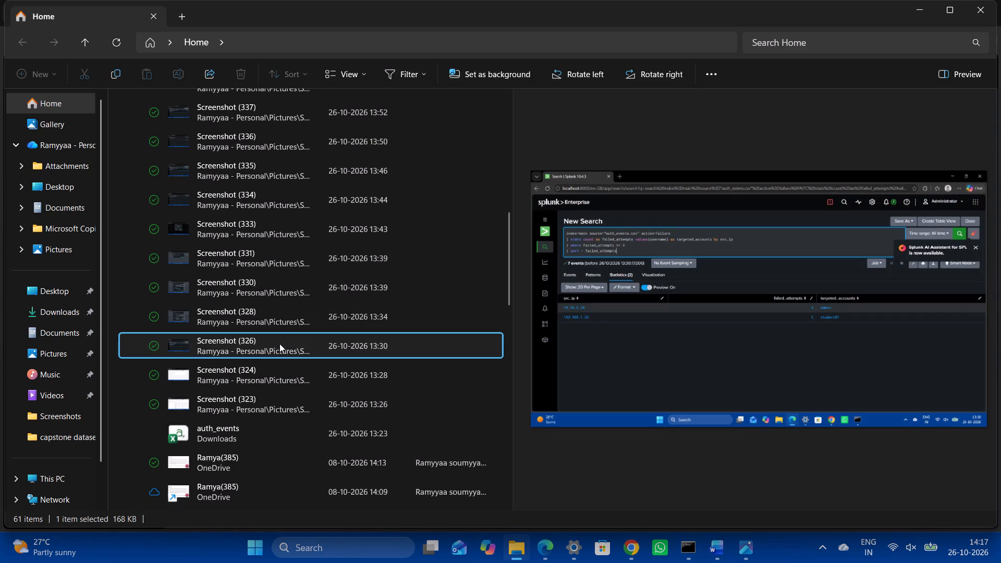
left_click(287, 313)
scroll(287, 313, "up", 5)
left_click(243, 360)
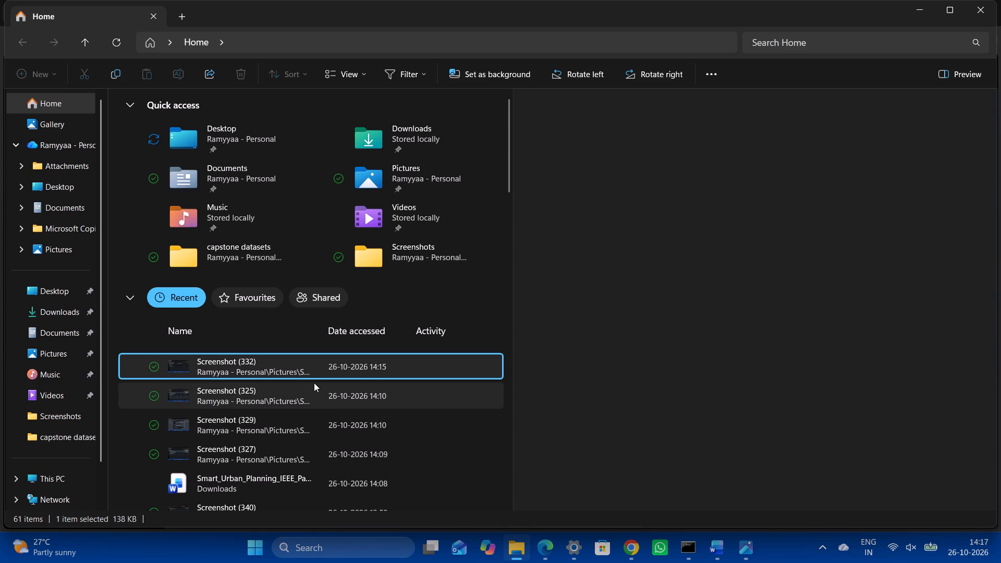
left_click(314, 383)
left_click(322, 359)
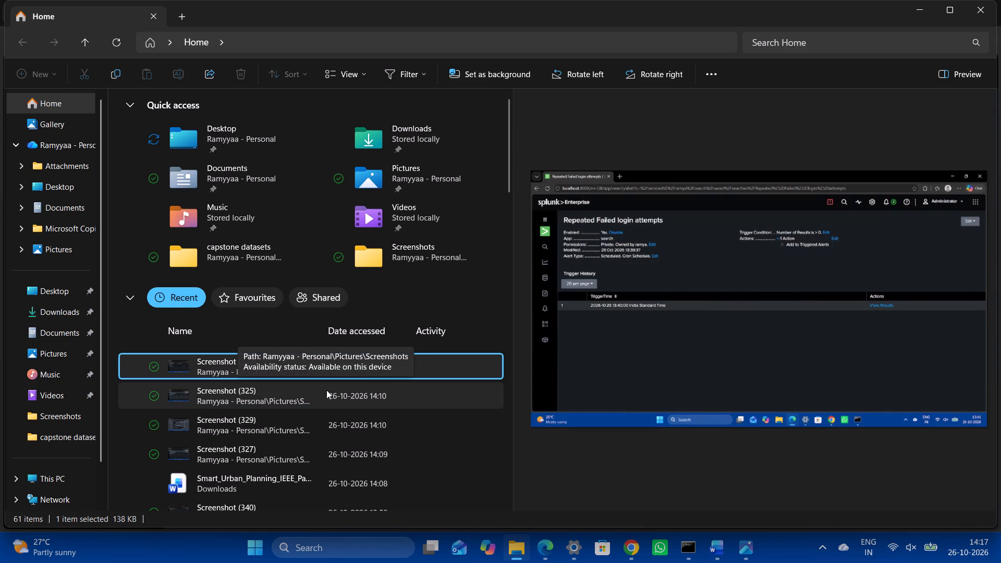
Return to the Word document's open picture selection and insert Screenshot (332).
key("alt+Tab")
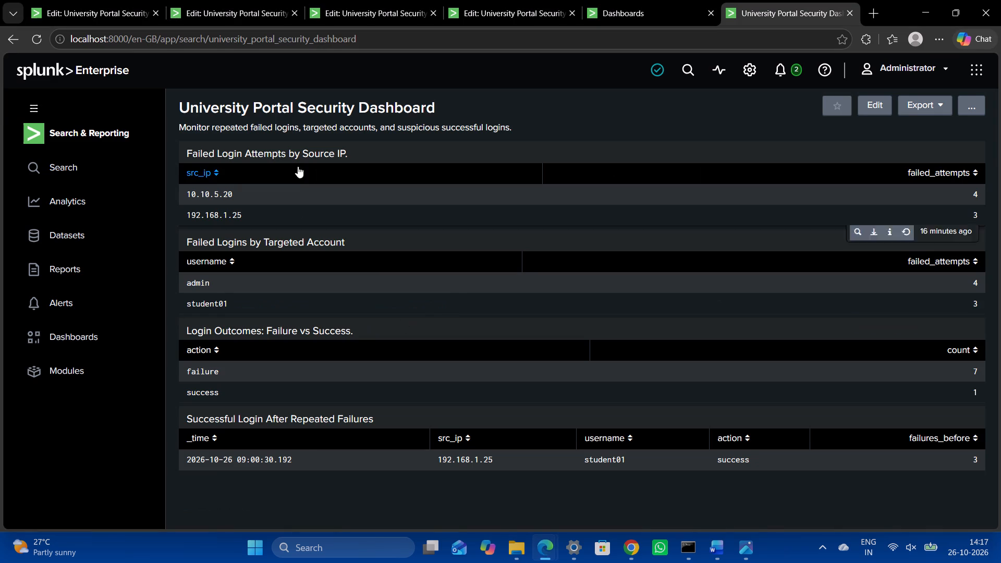
key("alt+Tab")
key("alt+Tab")
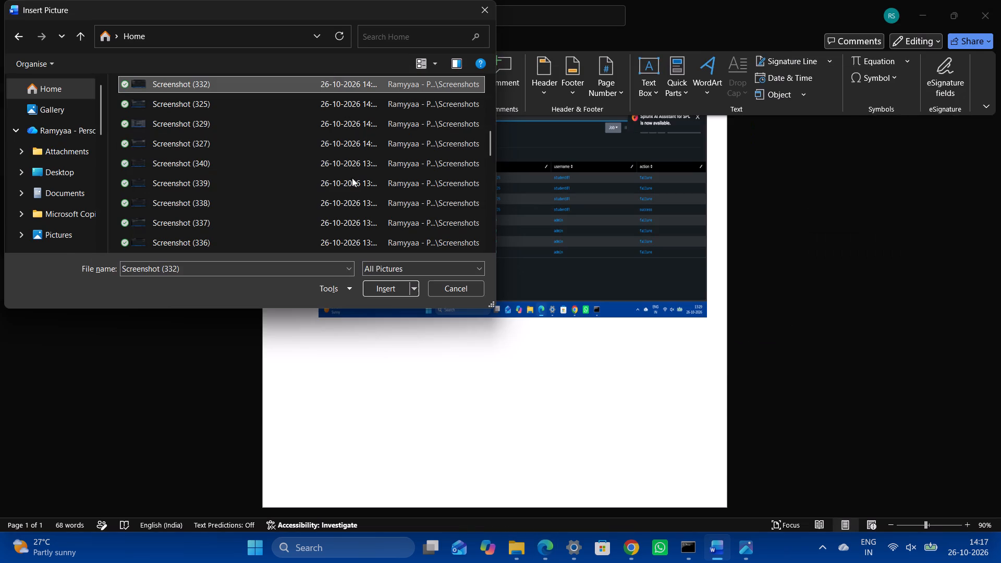
left_click(317, 83)
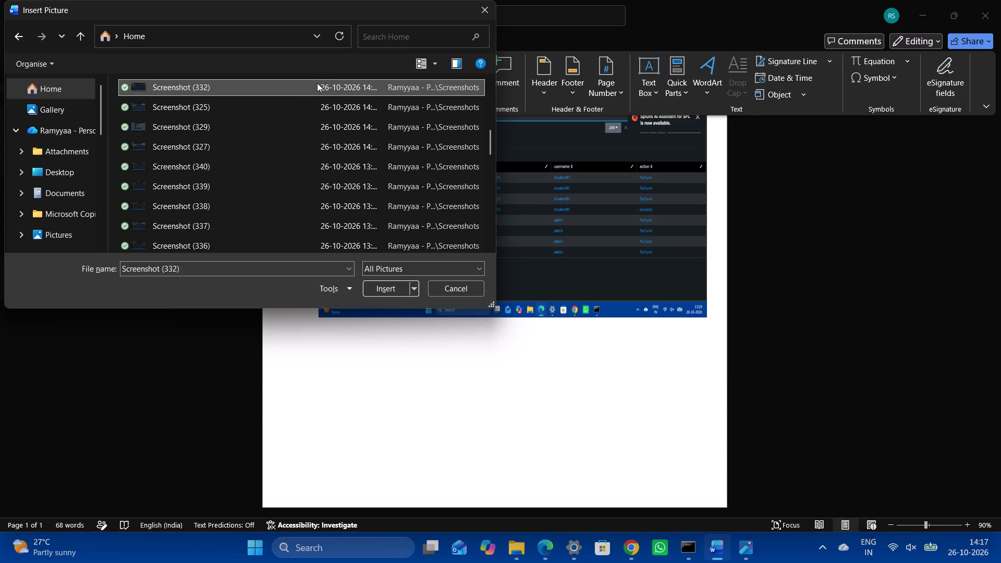
left_click(384, 288)
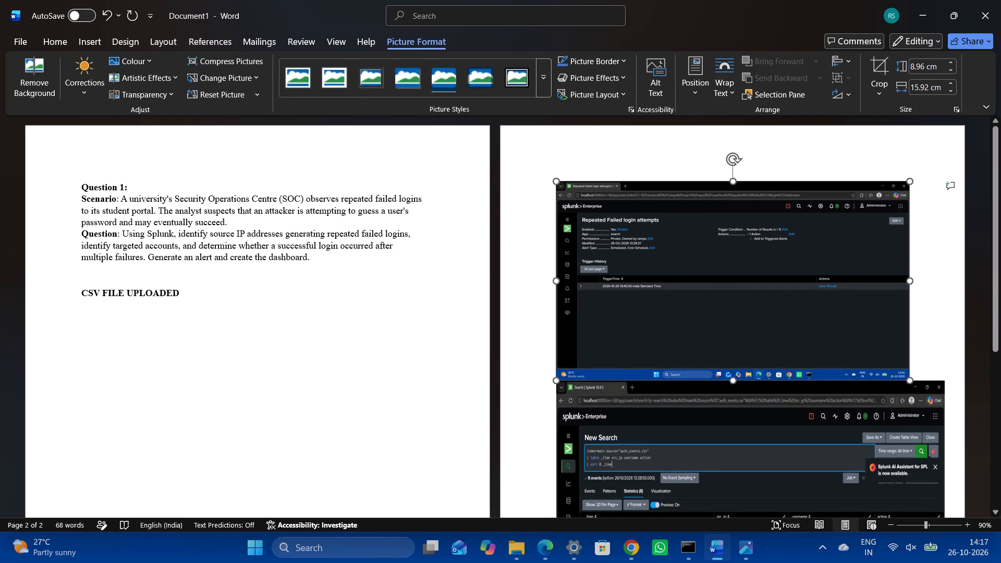
Check the placement of the two pictures, and add an empty line directly after the "CSV FILE UPLOADED" heading.
scroll(355, 342, "down", 1)
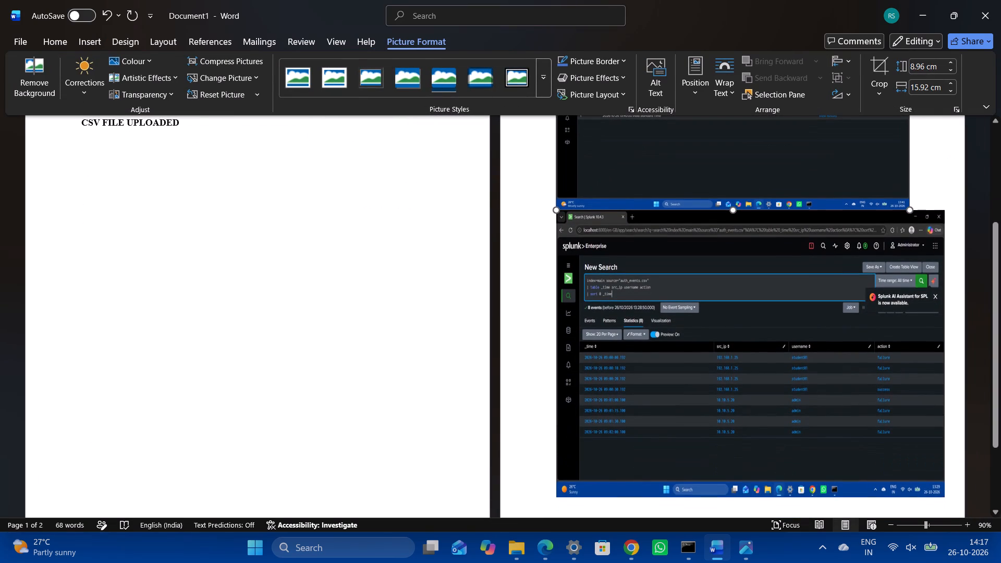
left_click(605, 334)
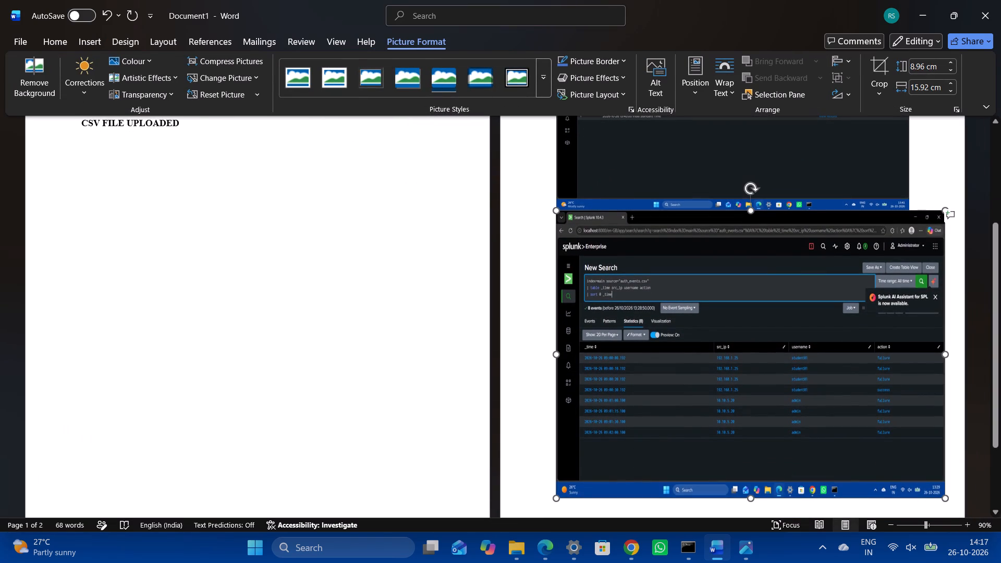
scroll(620, 365, "up", 1)
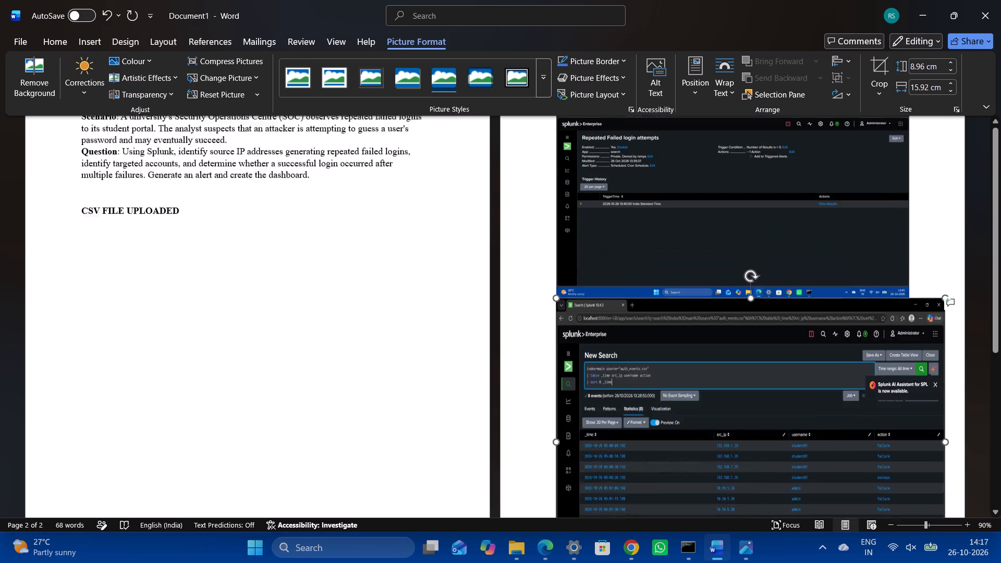
scroll(620, 365, "up", 1)
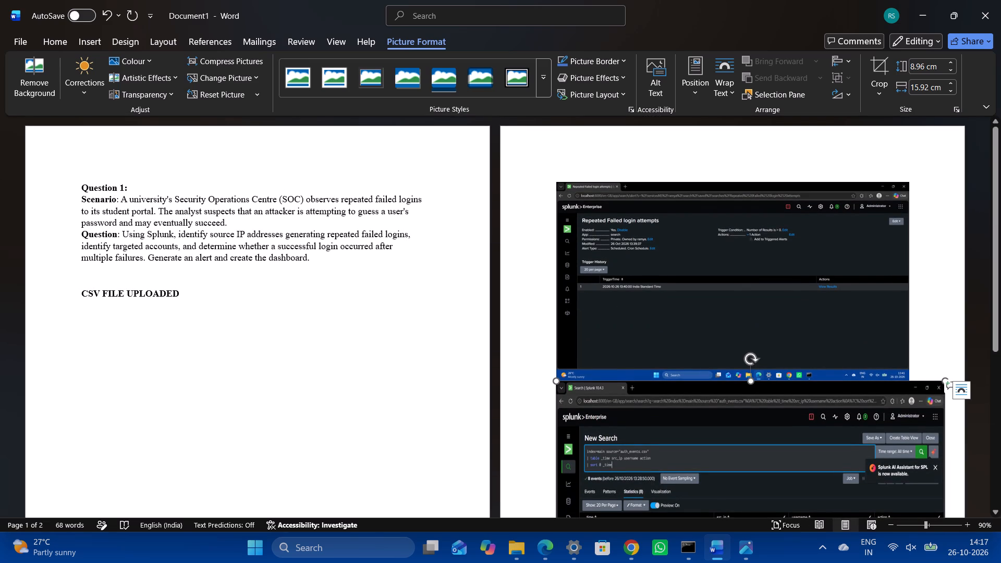
left_click(186, 294)
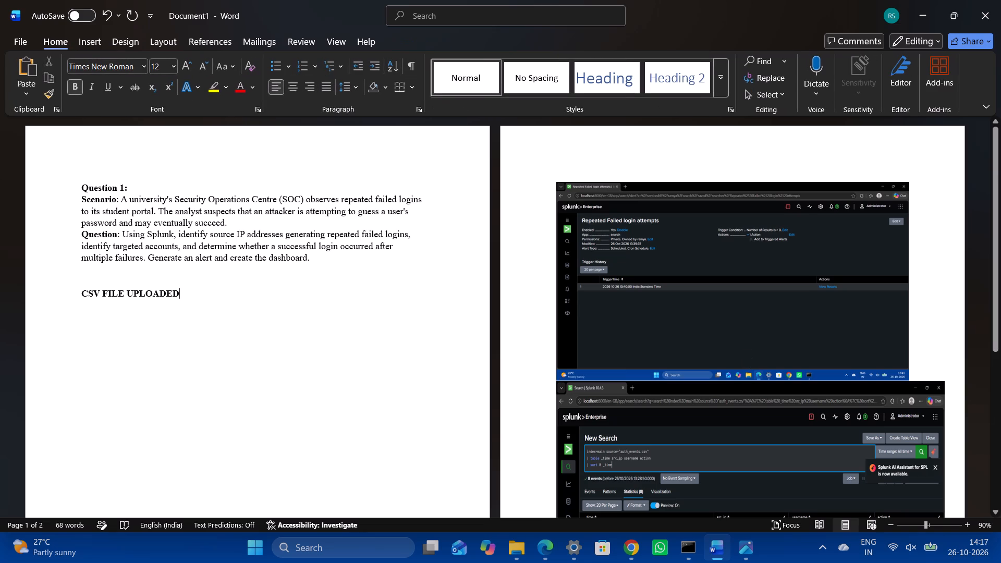
key("Return")
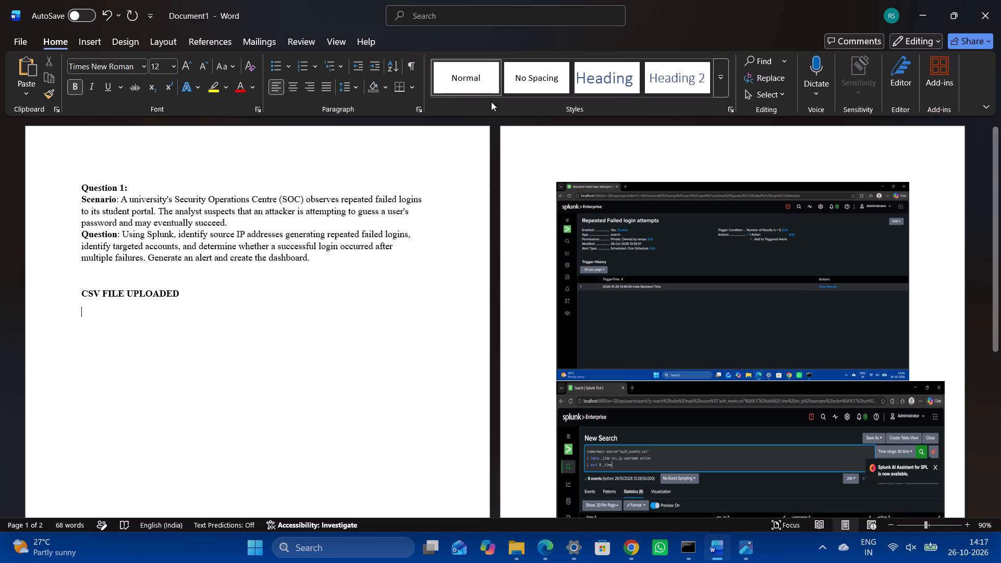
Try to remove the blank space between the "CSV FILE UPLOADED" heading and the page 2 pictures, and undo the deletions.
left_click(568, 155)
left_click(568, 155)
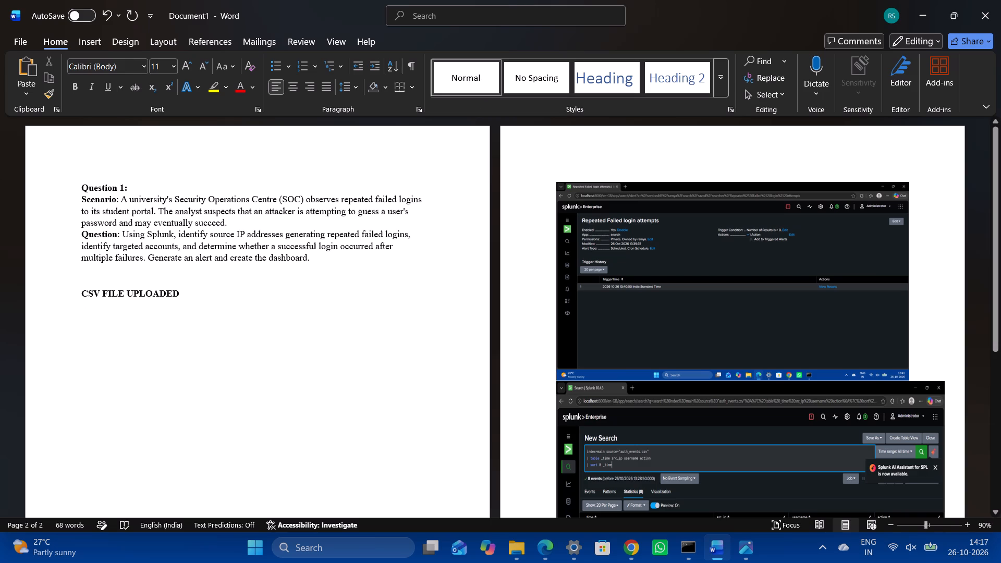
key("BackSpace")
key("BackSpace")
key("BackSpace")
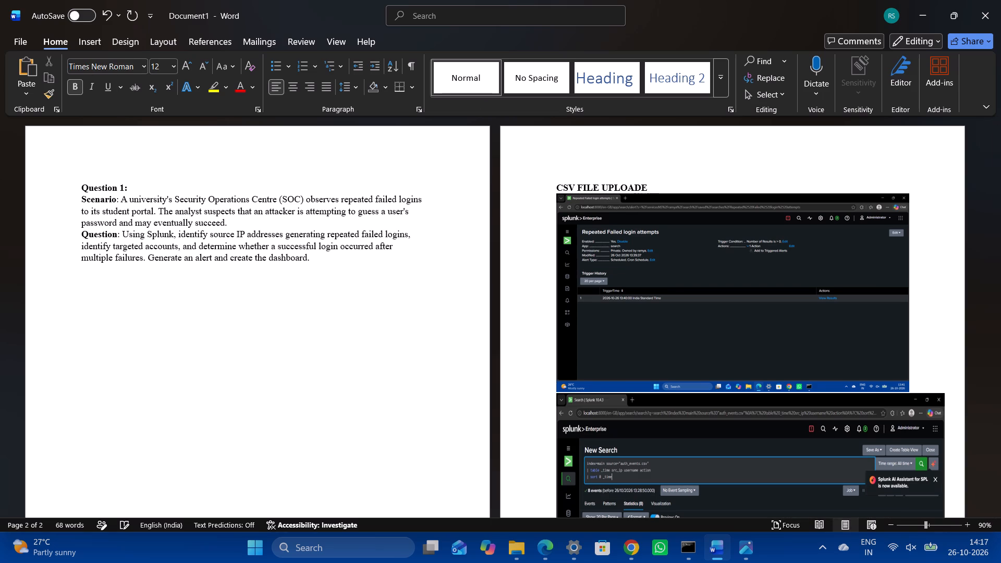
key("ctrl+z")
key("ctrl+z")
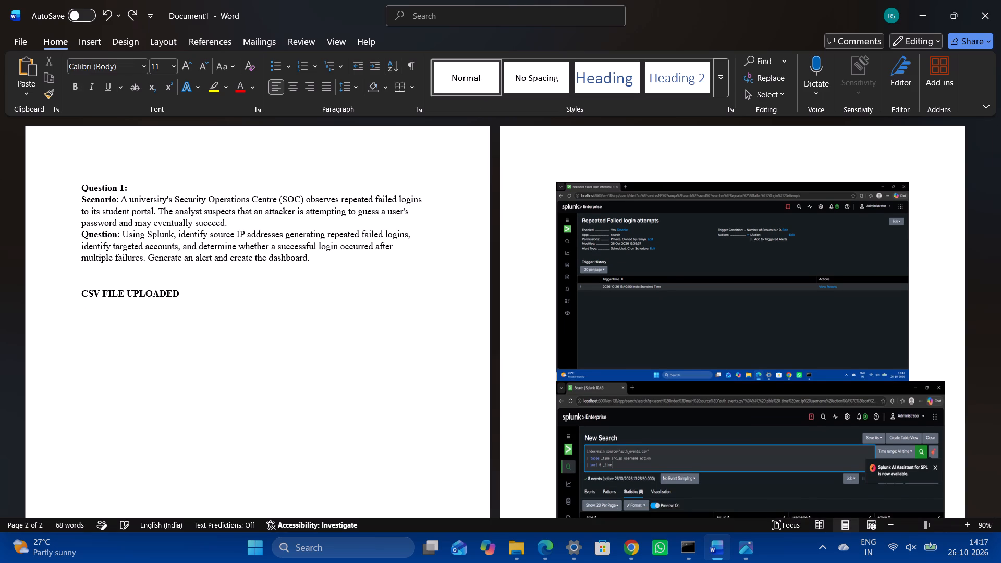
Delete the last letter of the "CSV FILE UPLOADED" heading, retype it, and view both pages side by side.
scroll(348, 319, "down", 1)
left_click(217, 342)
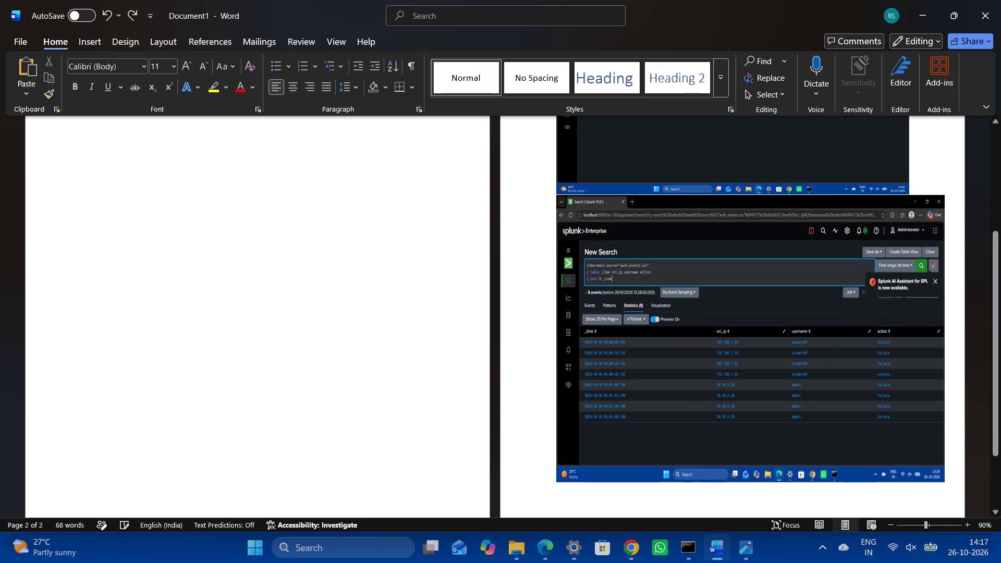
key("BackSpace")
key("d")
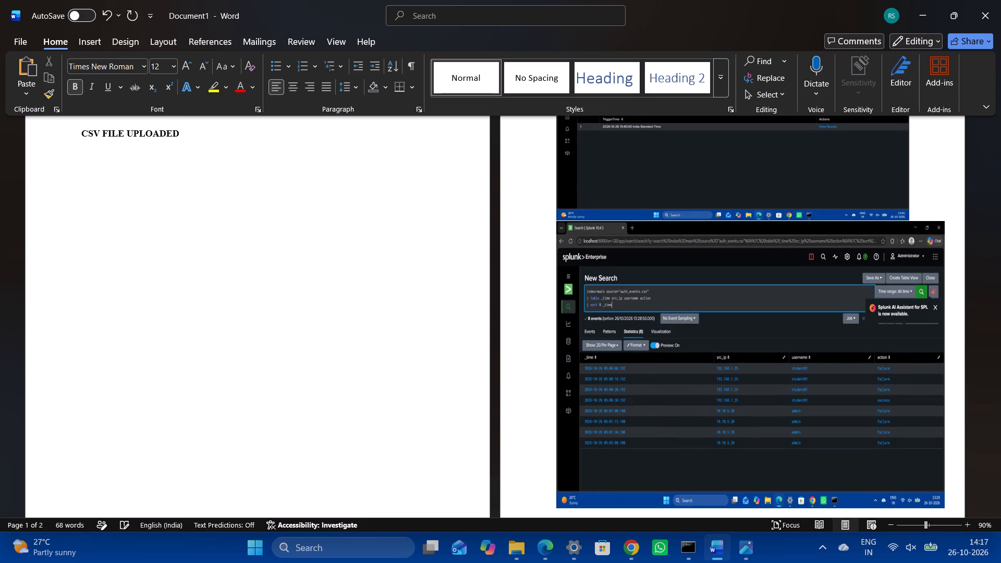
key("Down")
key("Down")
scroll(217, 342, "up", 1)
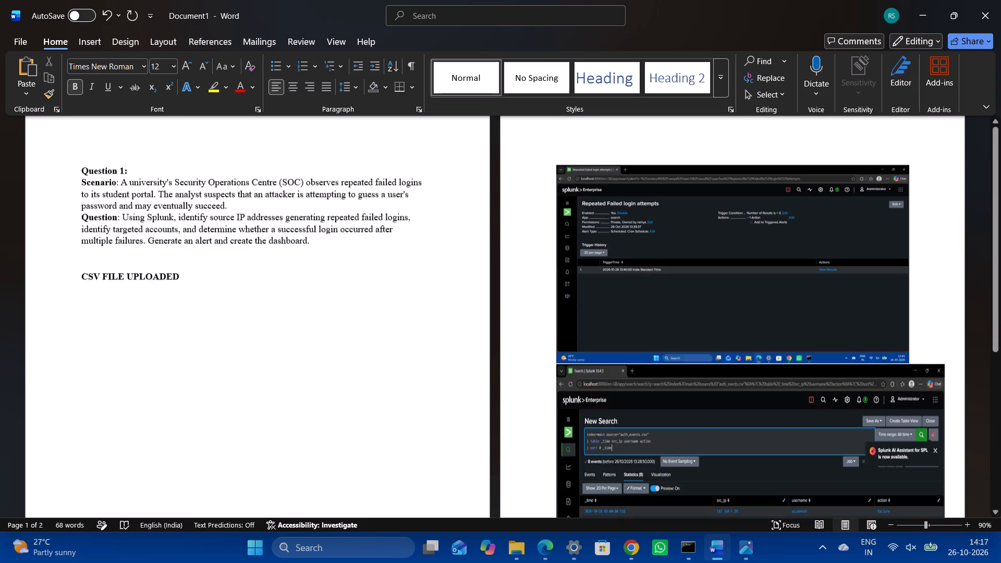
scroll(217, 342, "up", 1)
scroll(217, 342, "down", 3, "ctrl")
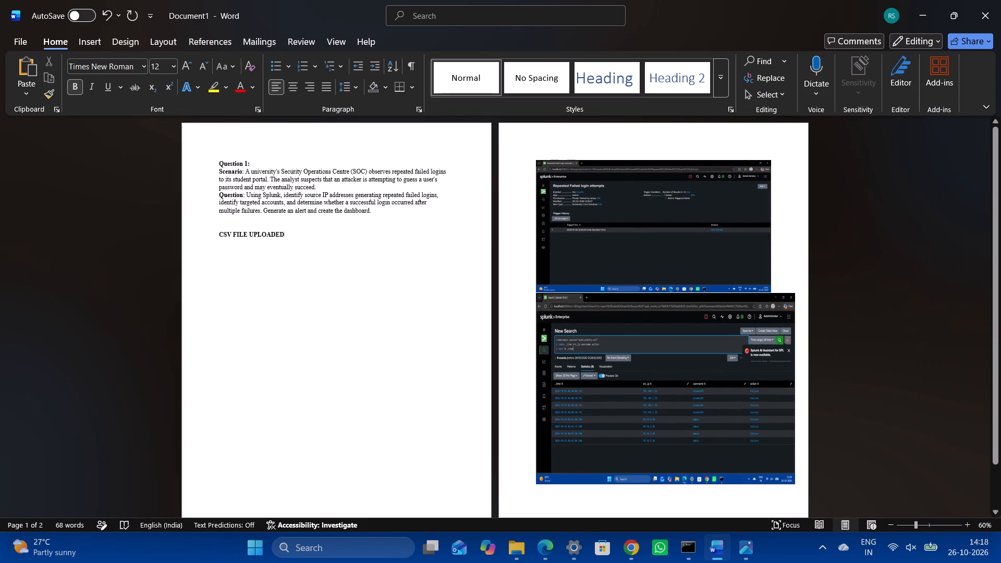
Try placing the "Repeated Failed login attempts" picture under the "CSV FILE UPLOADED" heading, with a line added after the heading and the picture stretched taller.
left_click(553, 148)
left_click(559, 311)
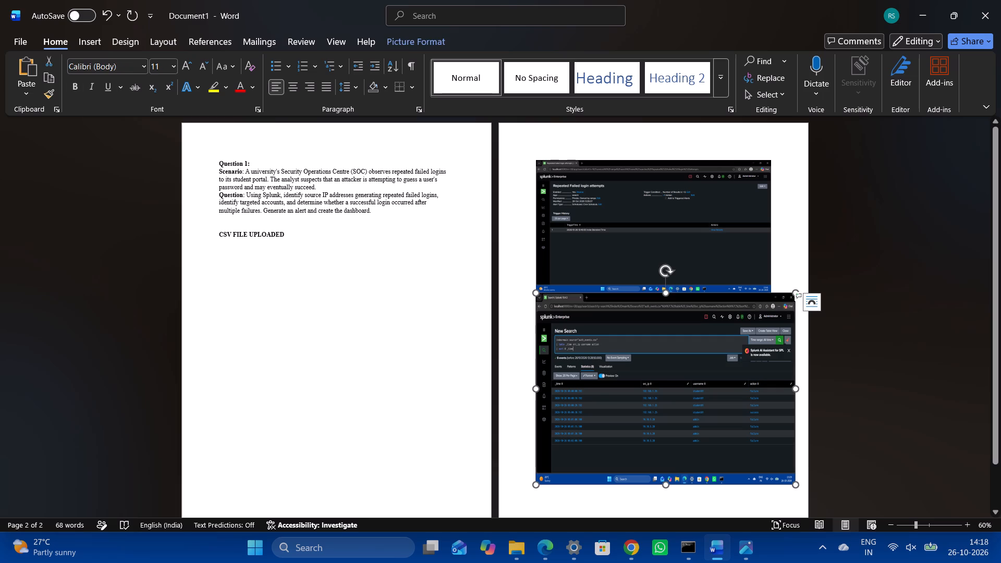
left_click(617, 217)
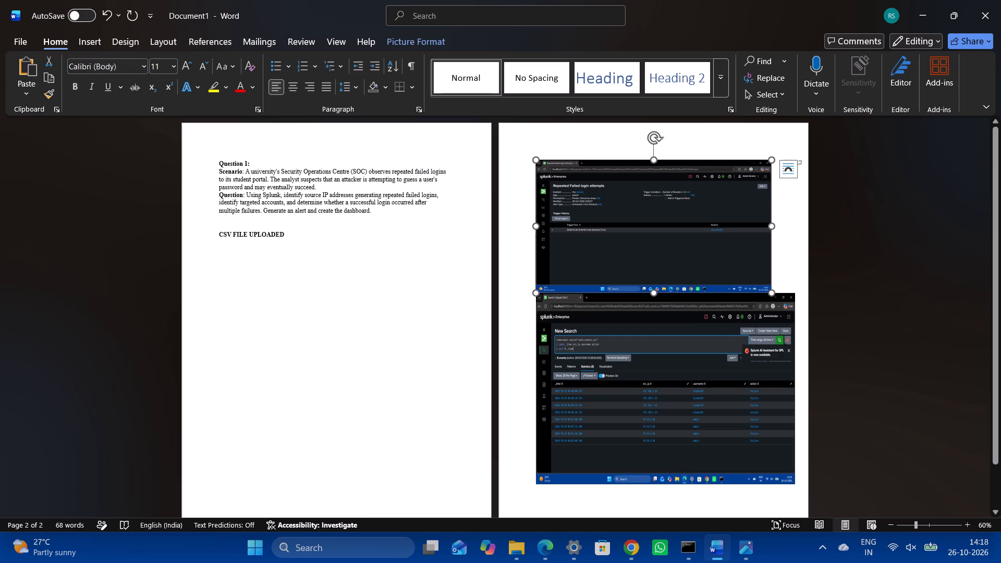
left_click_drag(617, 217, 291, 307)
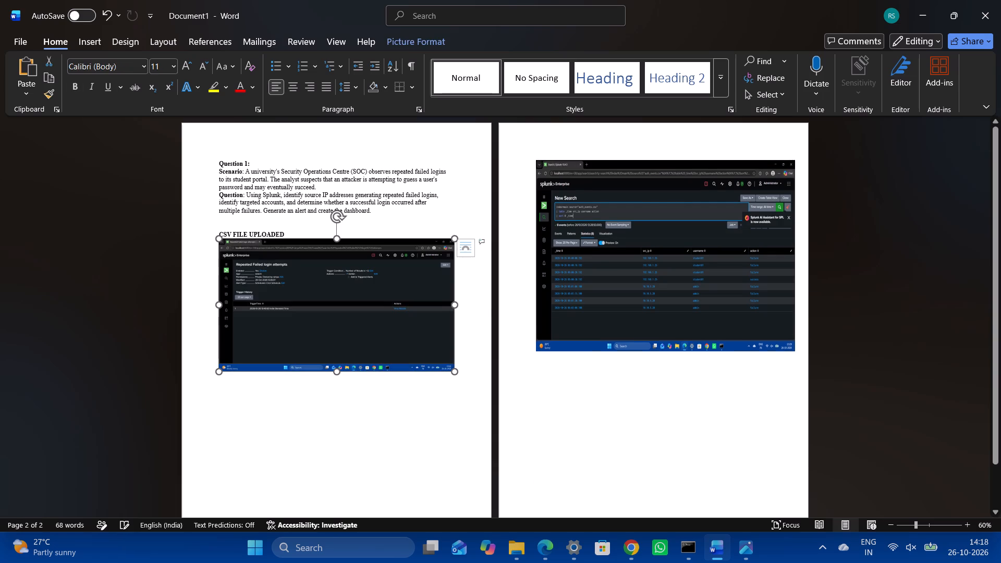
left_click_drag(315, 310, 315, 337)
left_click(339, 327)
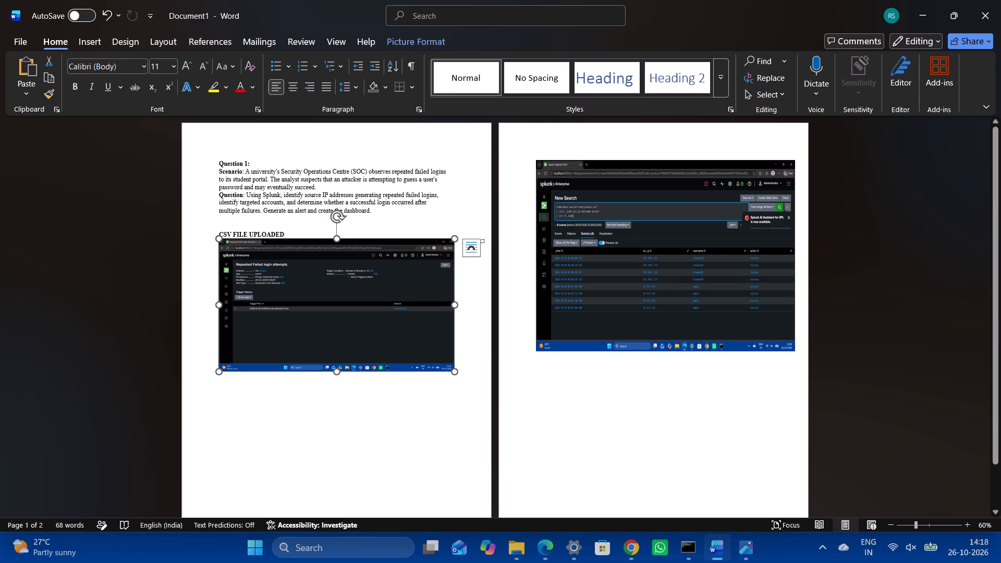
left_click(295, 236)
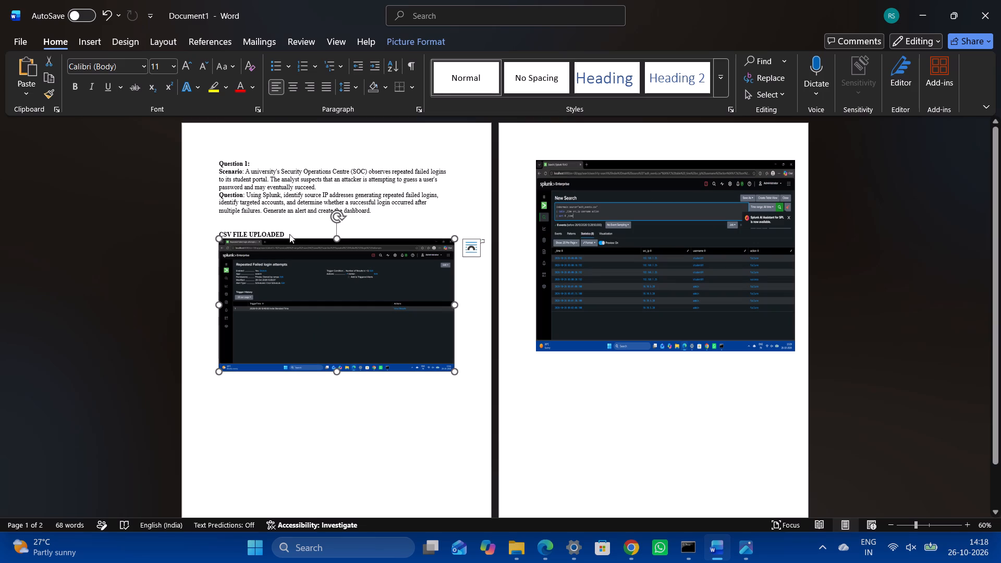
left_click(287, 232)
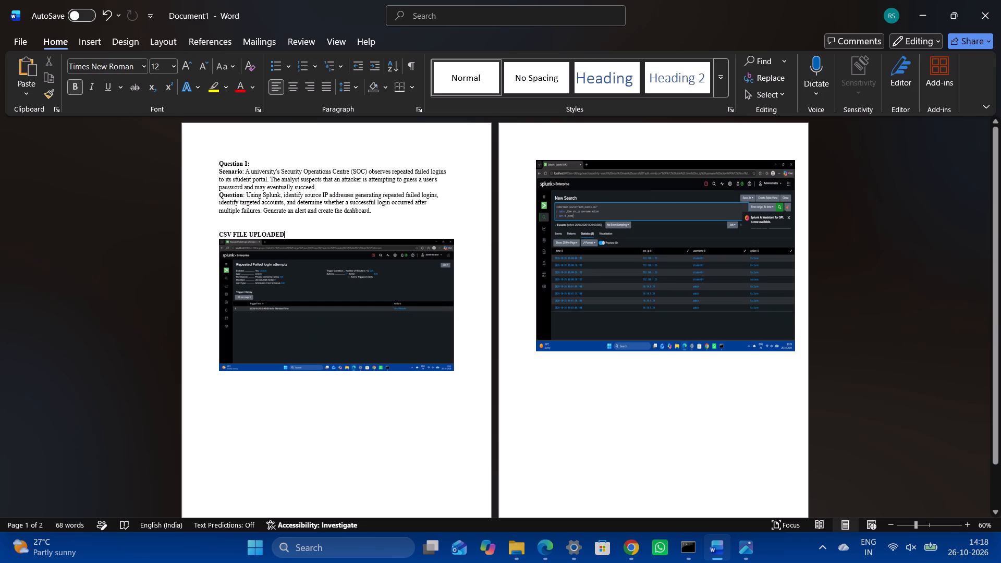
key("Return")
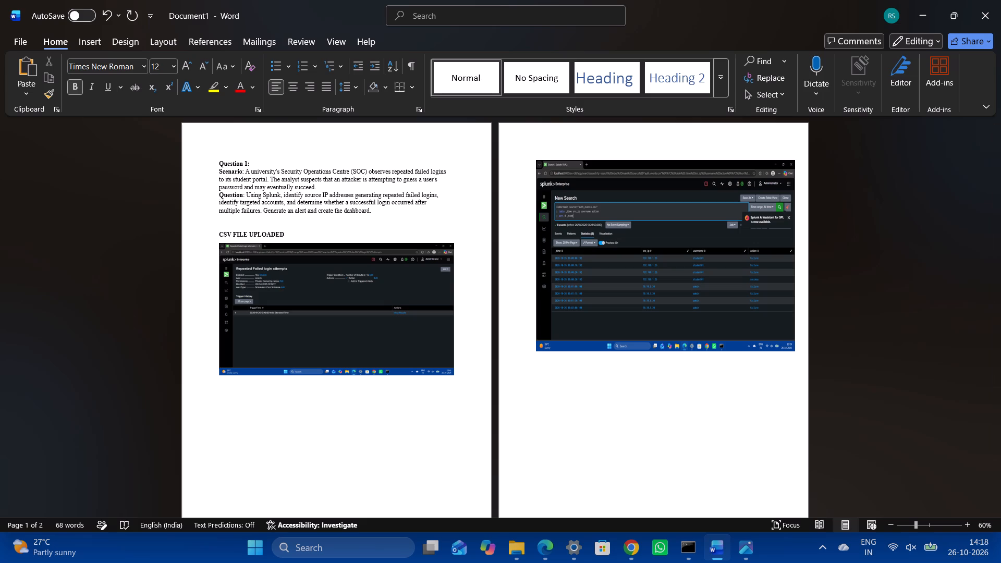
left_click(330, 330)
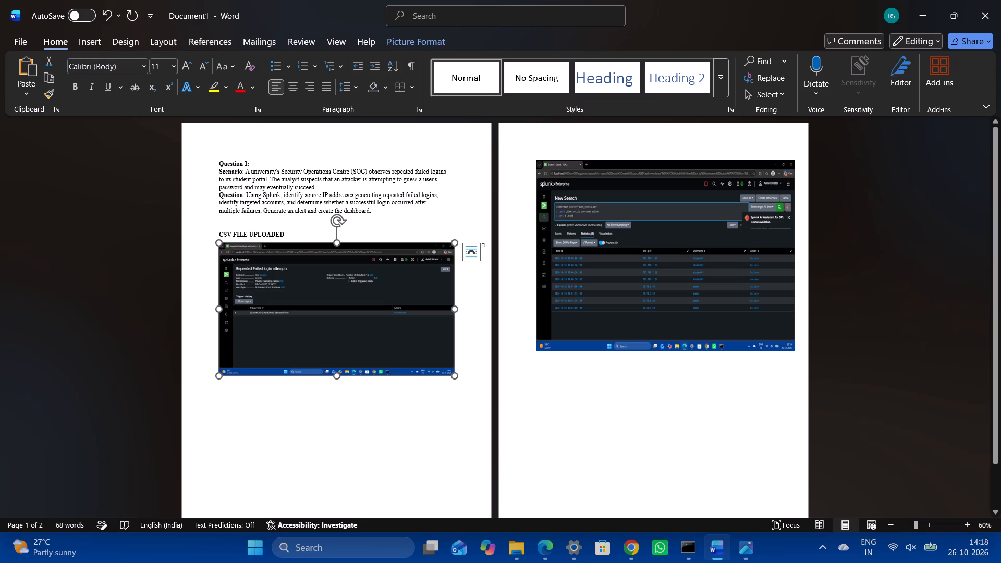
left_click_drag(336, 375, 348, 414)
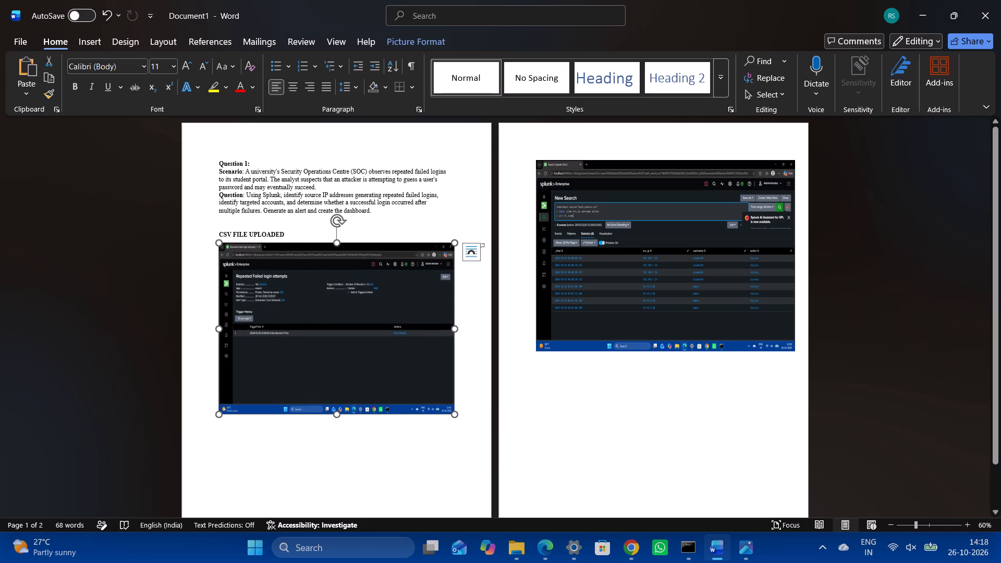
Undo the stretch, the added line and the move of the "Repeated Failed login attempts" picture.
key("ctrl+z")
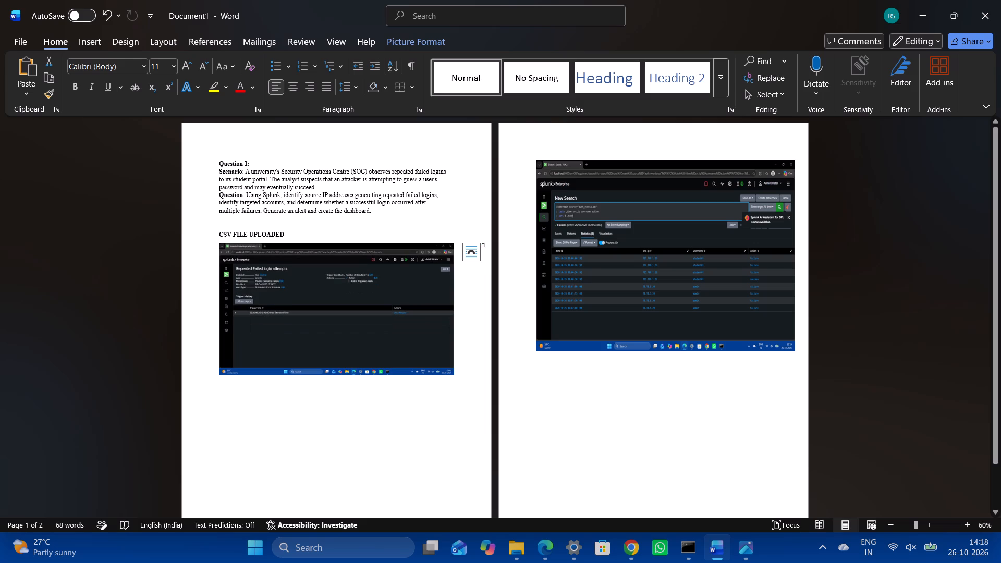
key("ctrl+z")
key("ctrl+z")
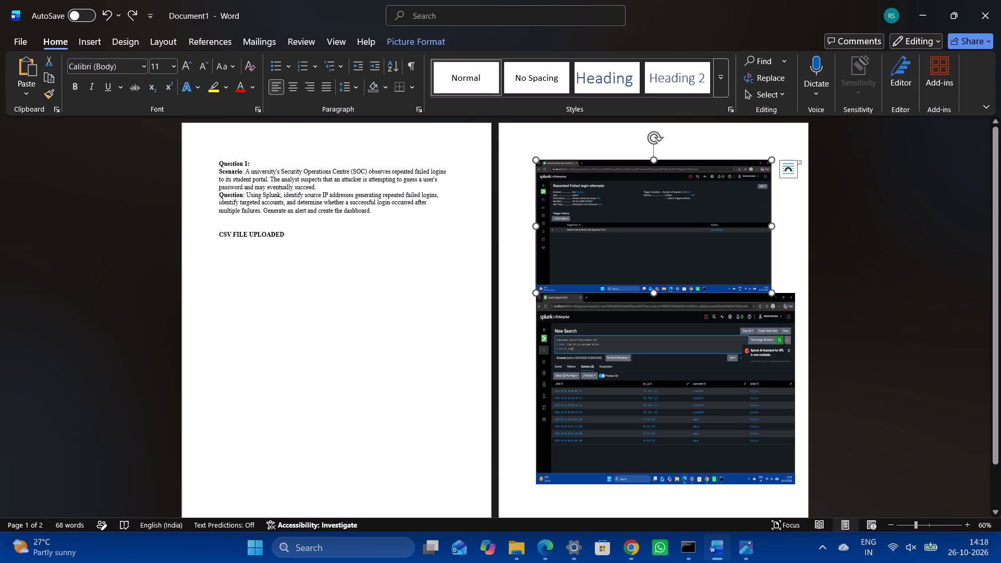
Move the "New Search" picture from page 2 to directly below the "CSV FILE UPLOADED" heading on page 1.
left_click_drag(618, 351, 556, 377)
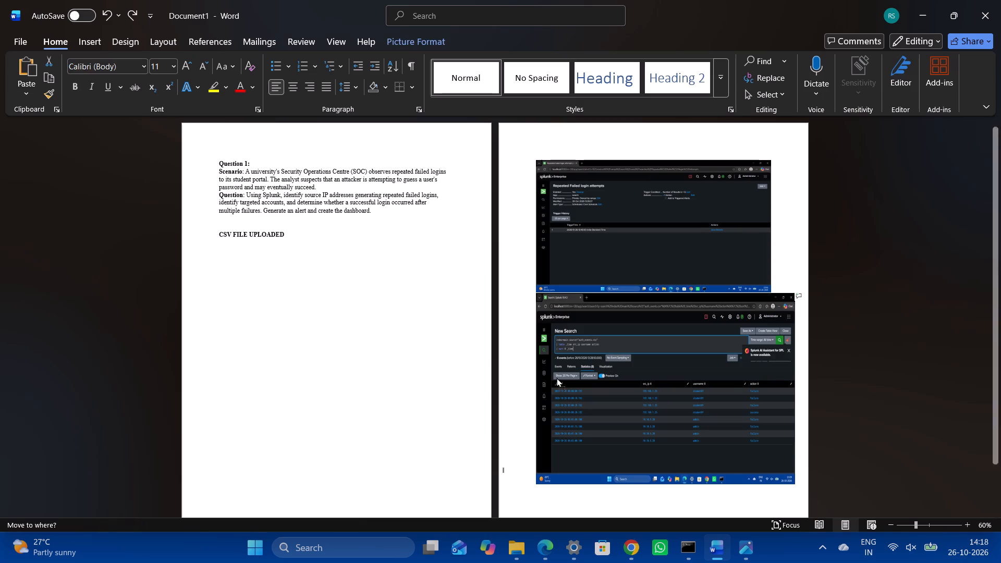
left_click_drag(556, 377, 301, 342)
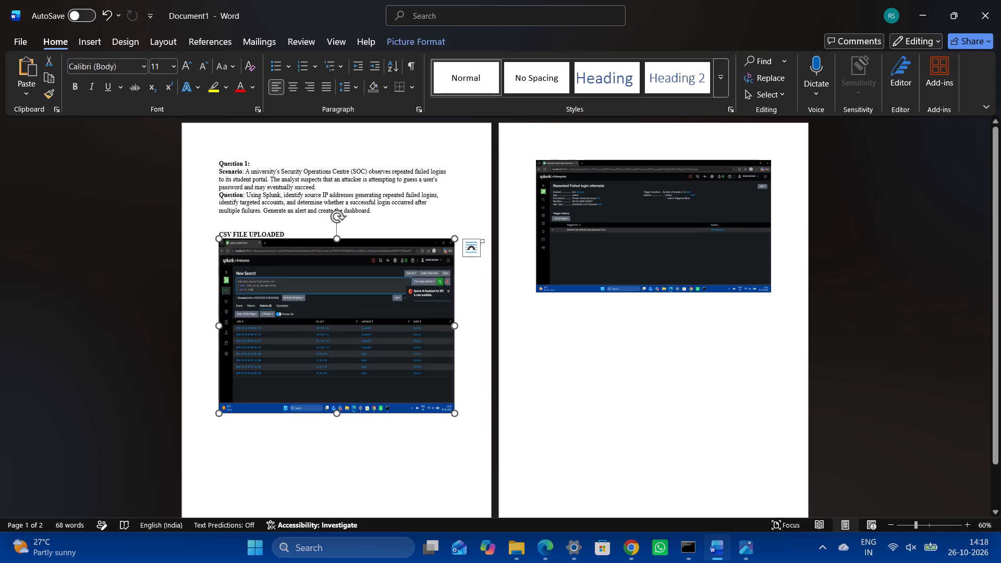
Stretch the "New Search" picture on page 1 slightly taller and extend its right edge into the page margin.
left_click(324, 340)
left_click_drag(337, 413, 337, 421)
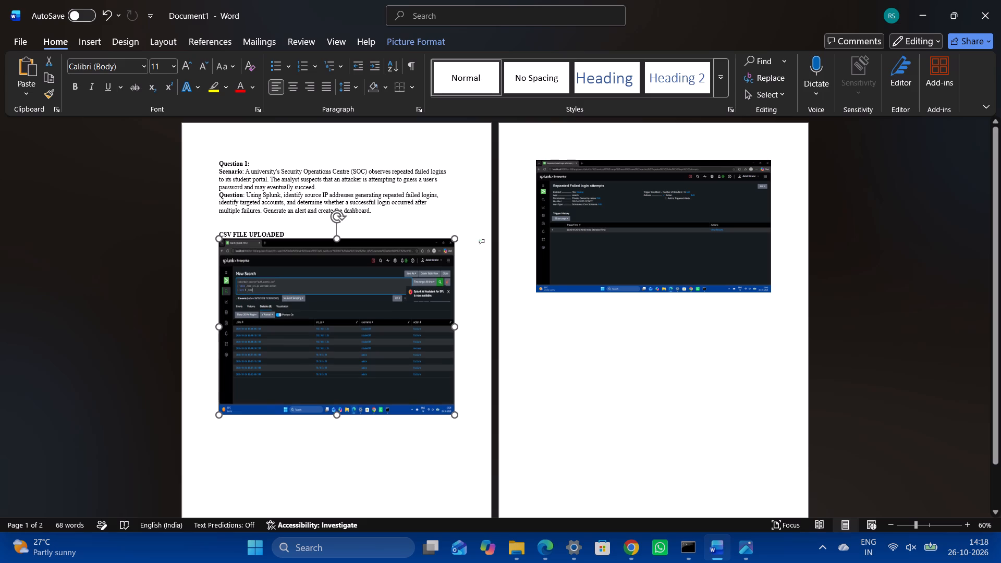
left_click_drag(337, 421, 339, 426)
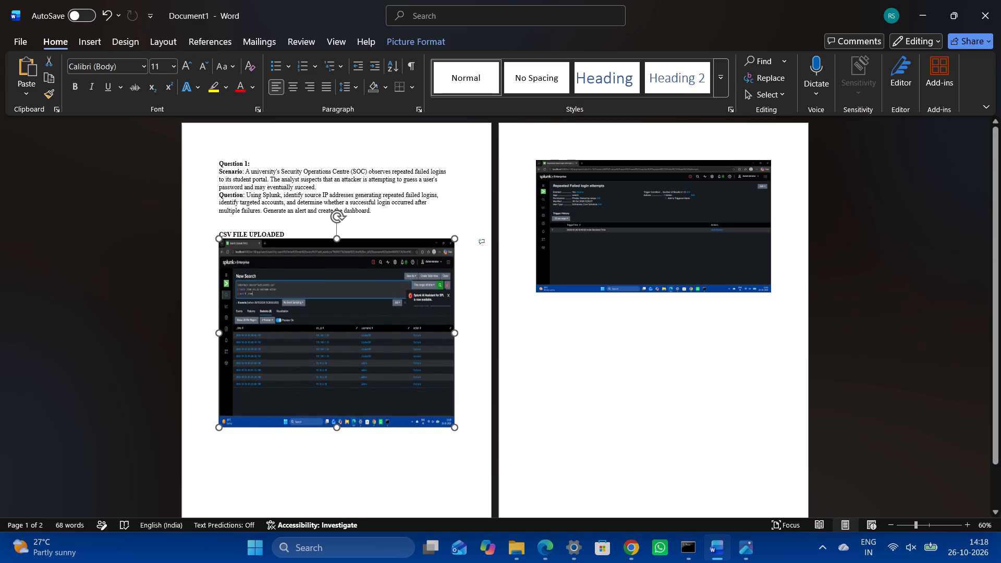
left_click_drag(339, 426, 338, 422)
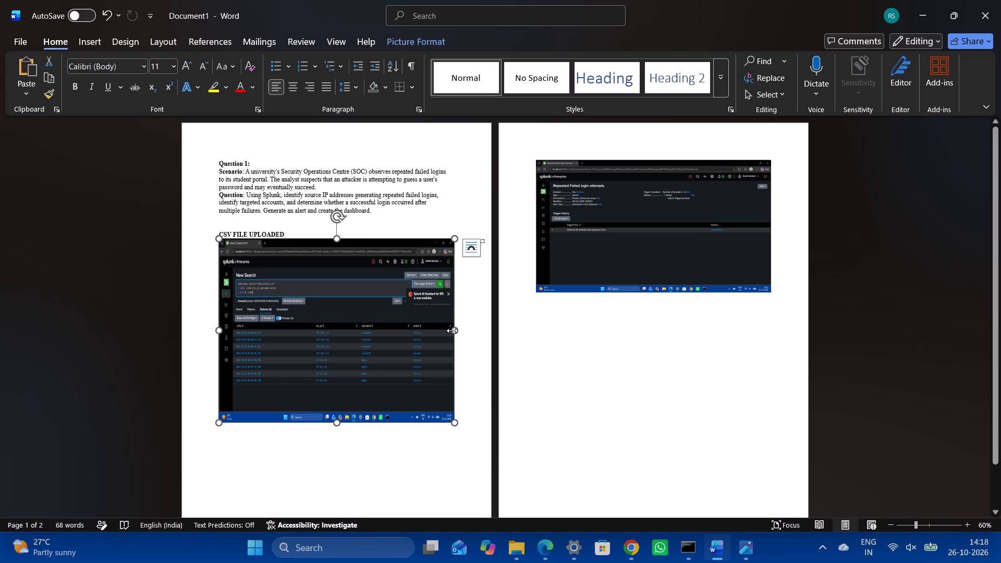
left_click_drag(453, 328, 470, 332)
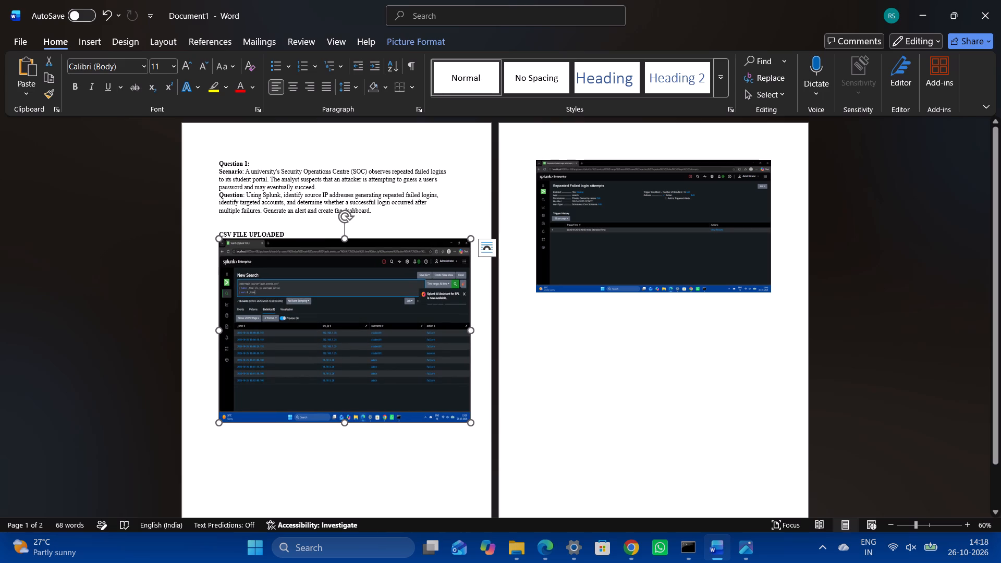
Add a new line after the "CSV FILE UPLOADED" heading to separate it from the picture.
left_click(304, 232)
key("Return")
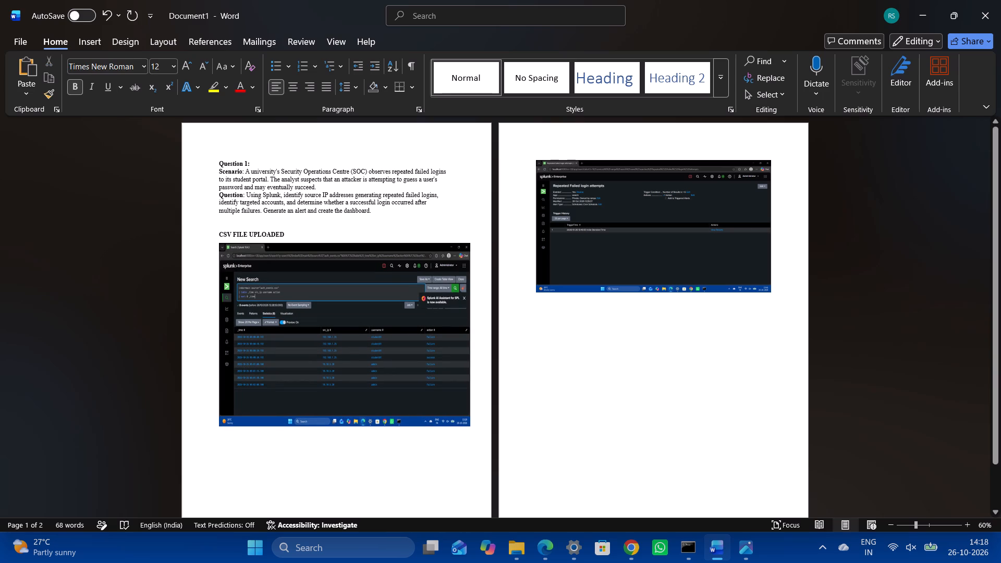
Place the text cursor at the "Repeated Failed login attempts" picture on page 2 and set the font to Times New Roman, size 12.
left_click(566, 183)
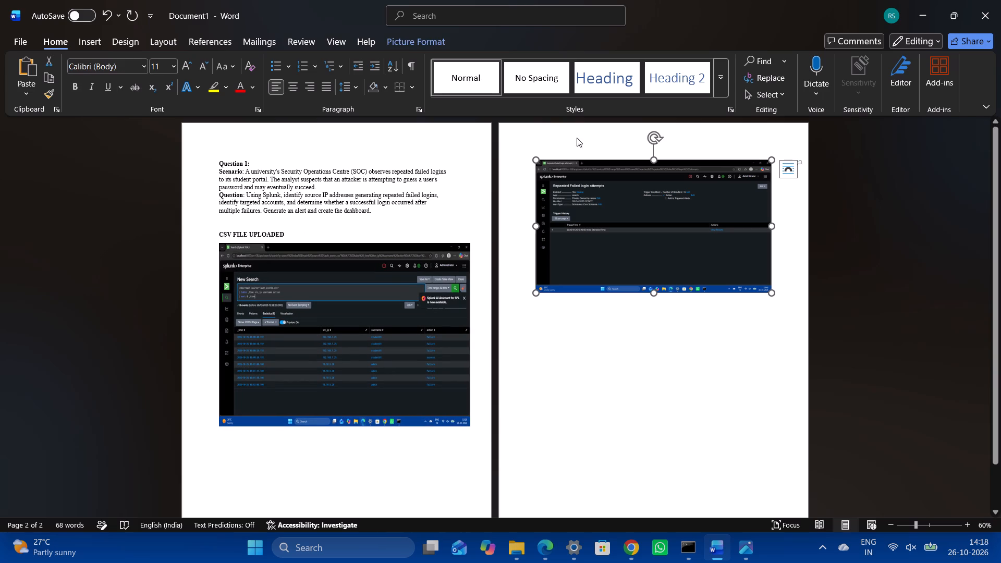
left_click(563, 140)
left_click(542, 145)
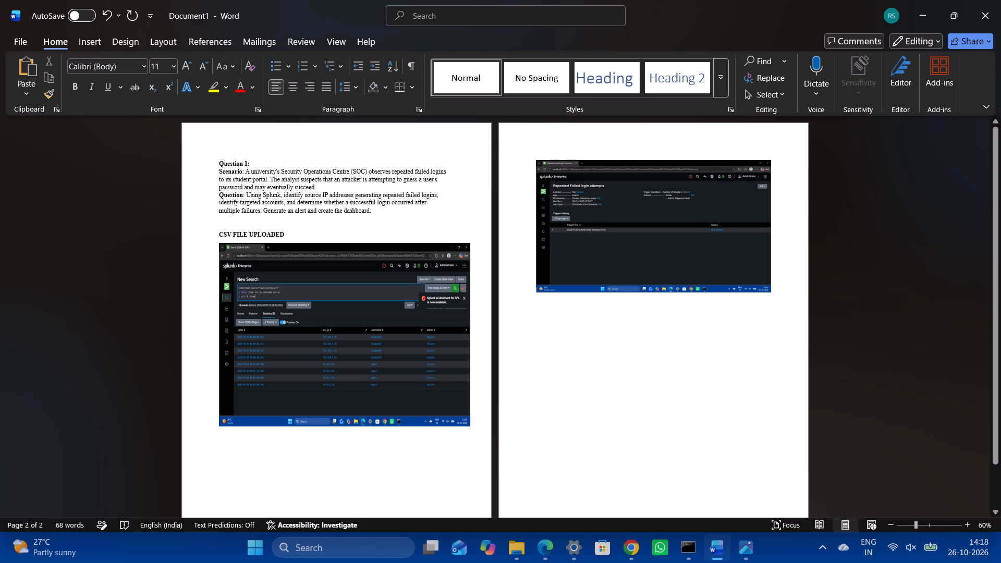
key("s")
key("BackSpace")
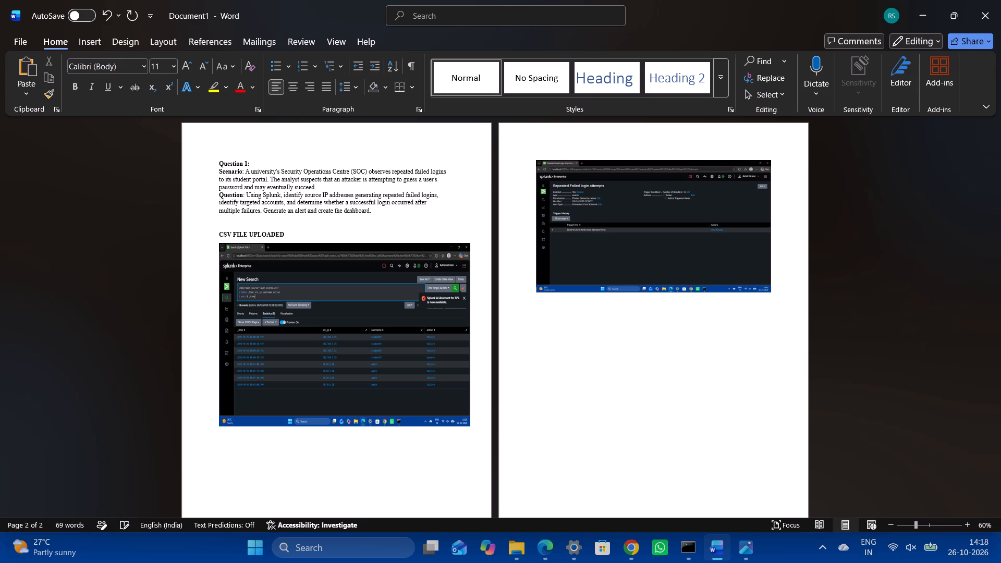
left_click(144, 66)
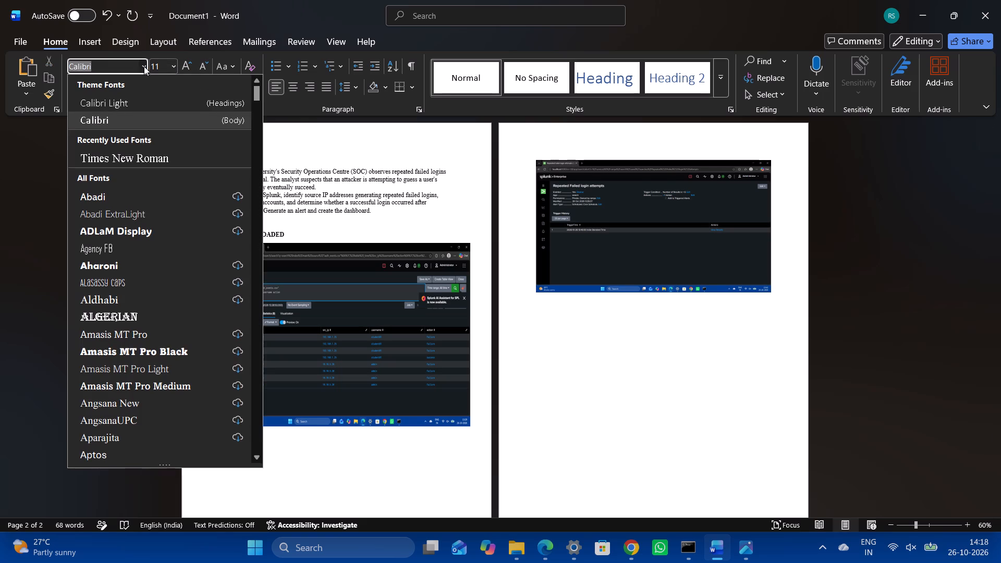
left_click(133, 153)
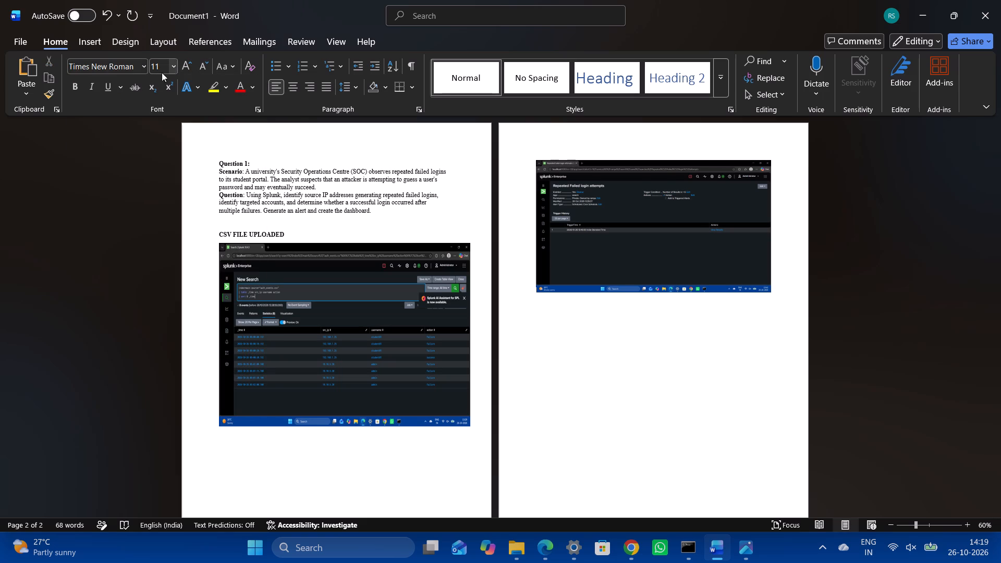
left_click(172, 68)
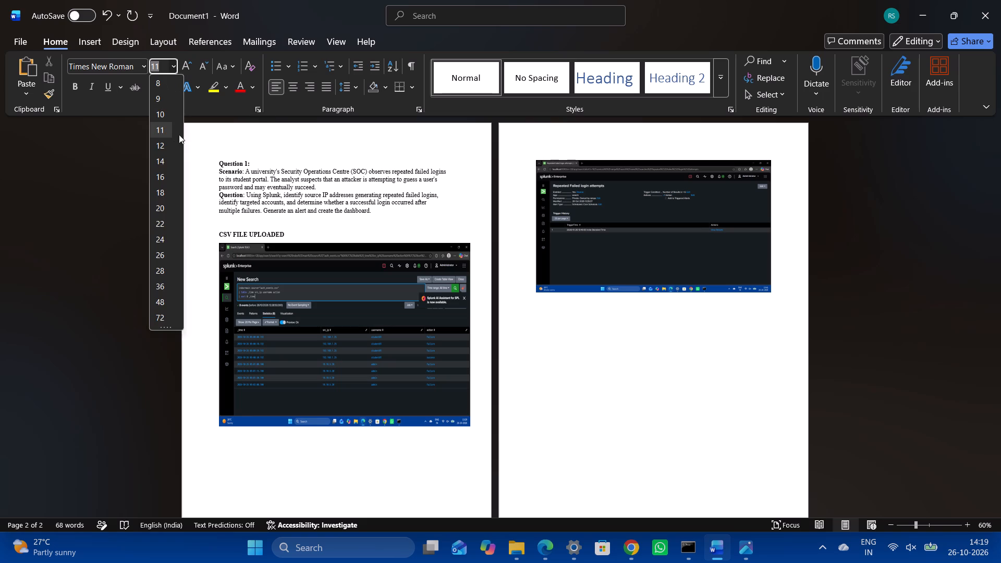
left_click(168, 144)
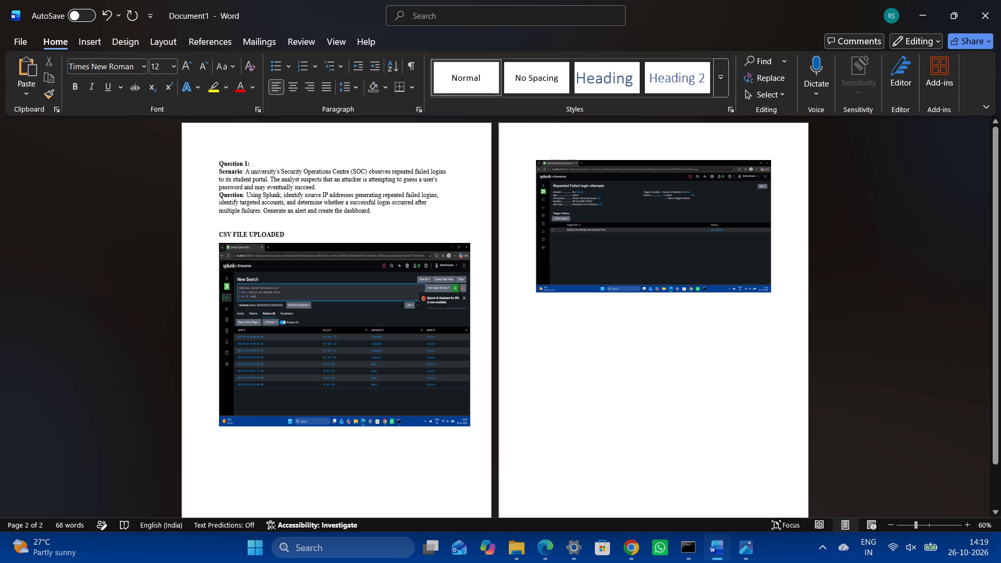
Enter the heading "Repeated failed login attempts" above the Splunk alert picture on page 2.
left_click(540, 144)
key("r")
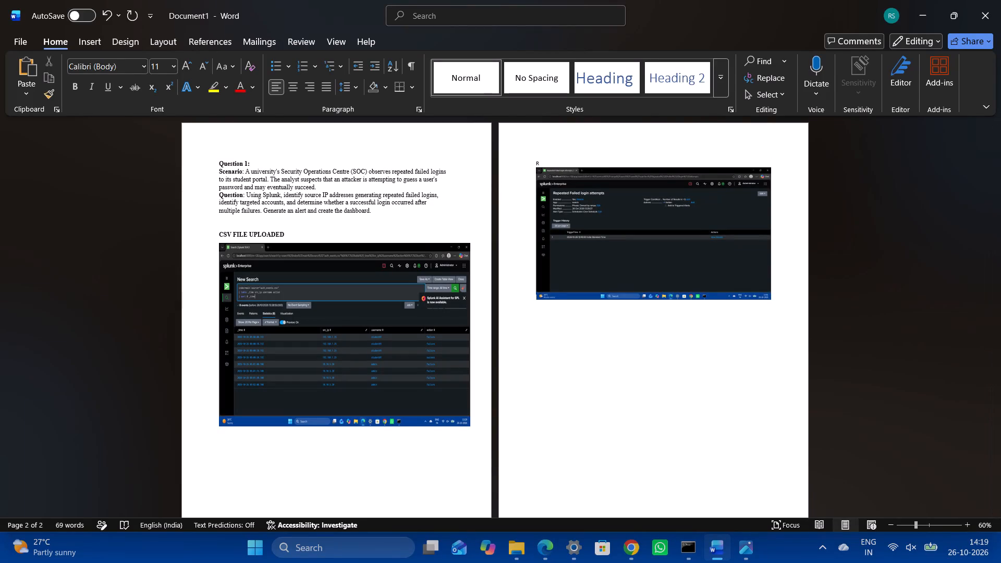
key("e")
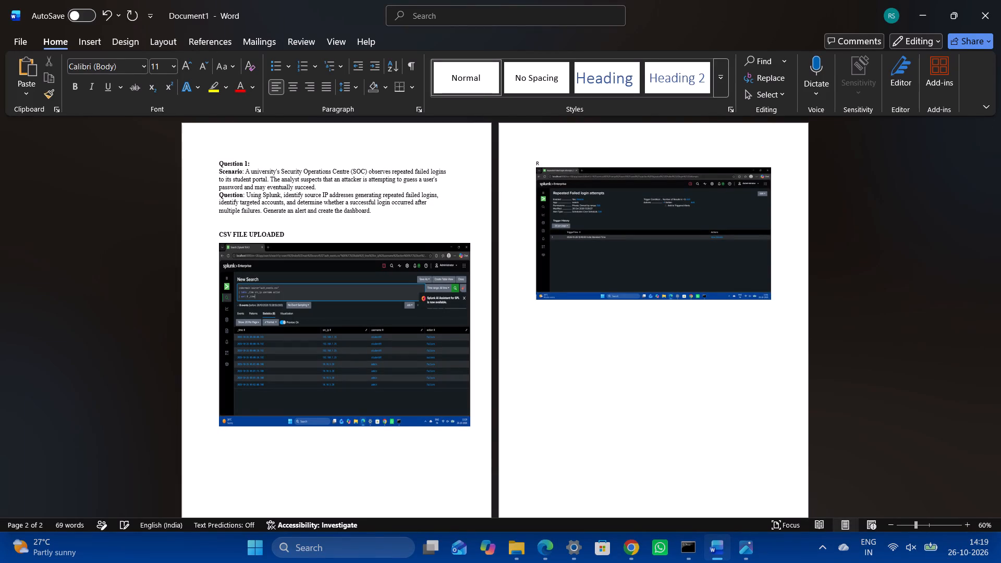
type("epeated")
key("space")
type("fa")
type("iled")
key("space")
type("login attempts")
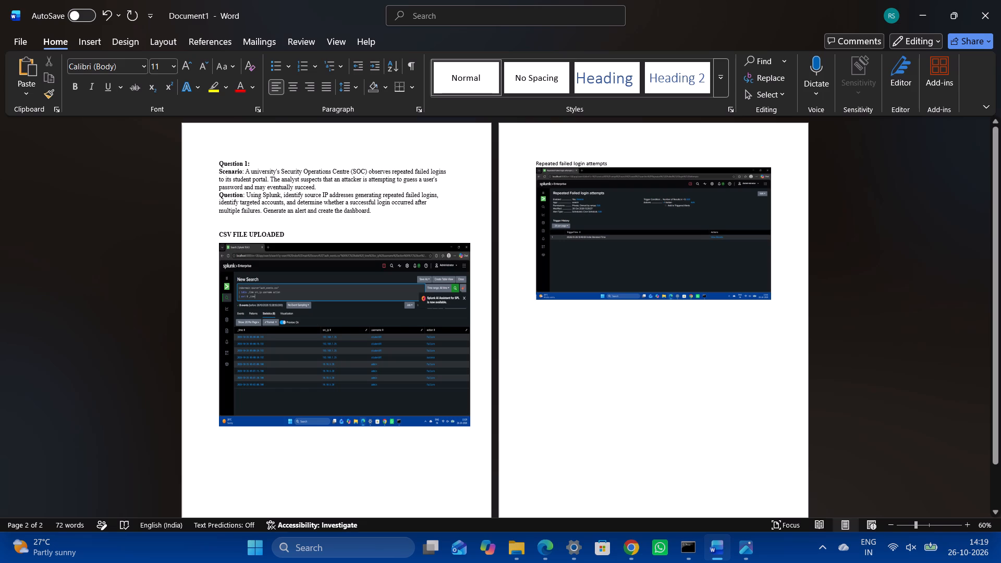
Format the "Repeated failed login attempts" heading on page 2 as bold Times New Roman, size 12.
scroll(619, 163, "up", 2, "ctrl")
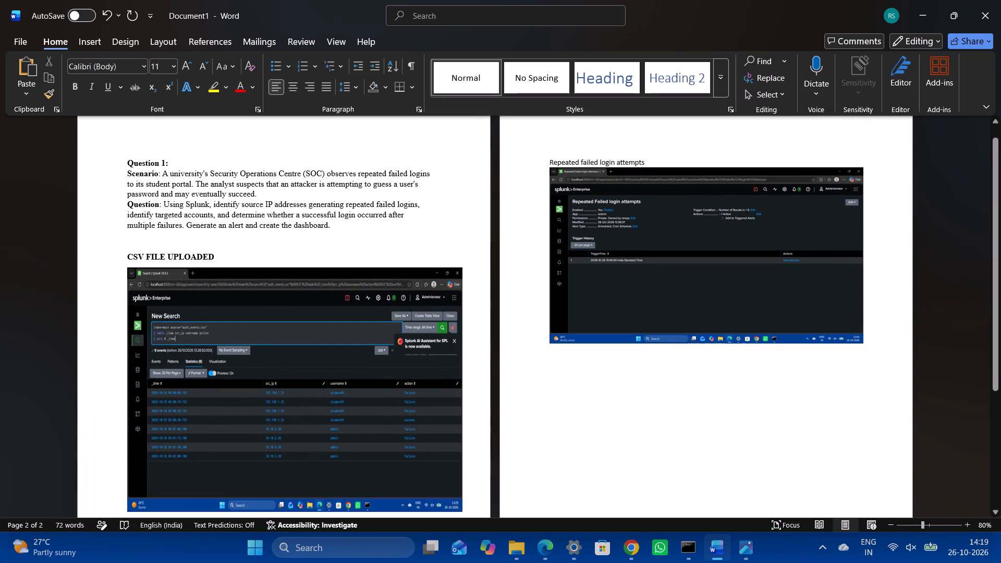
left_click_drag(651, 162, 548, 164)
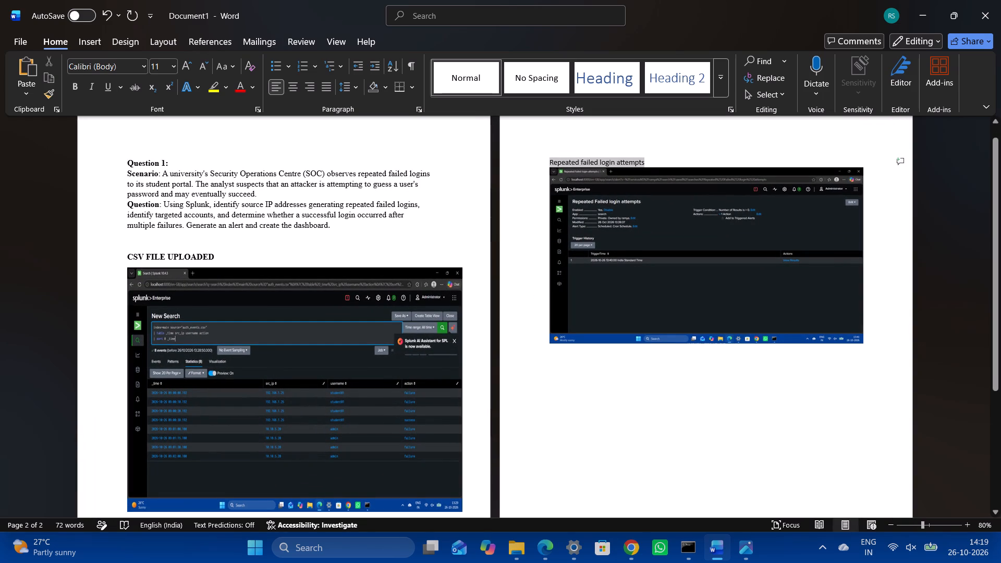
left_click_drag(548, 164, 546, 164)
key("ctrl+b")
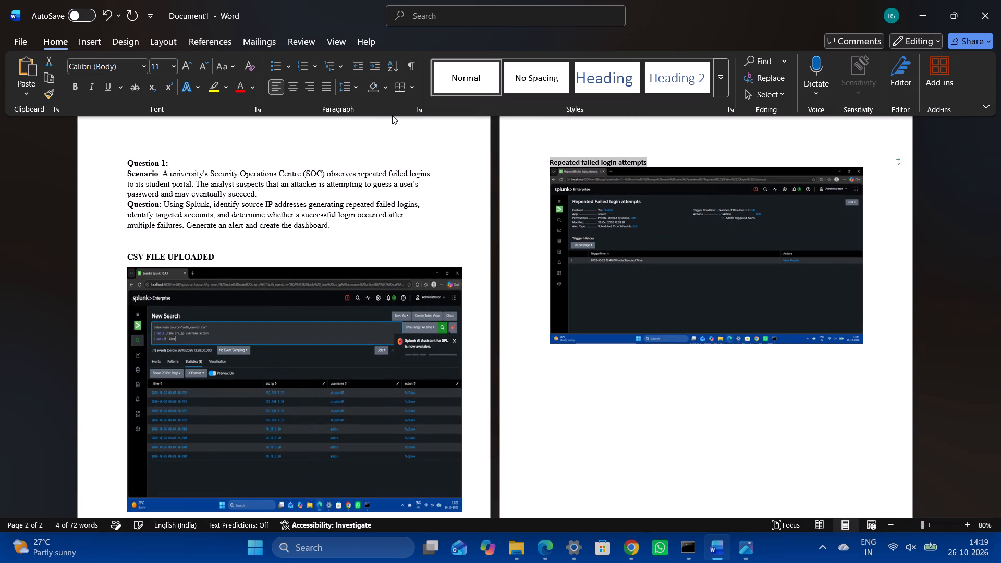
left_click(171, 64)
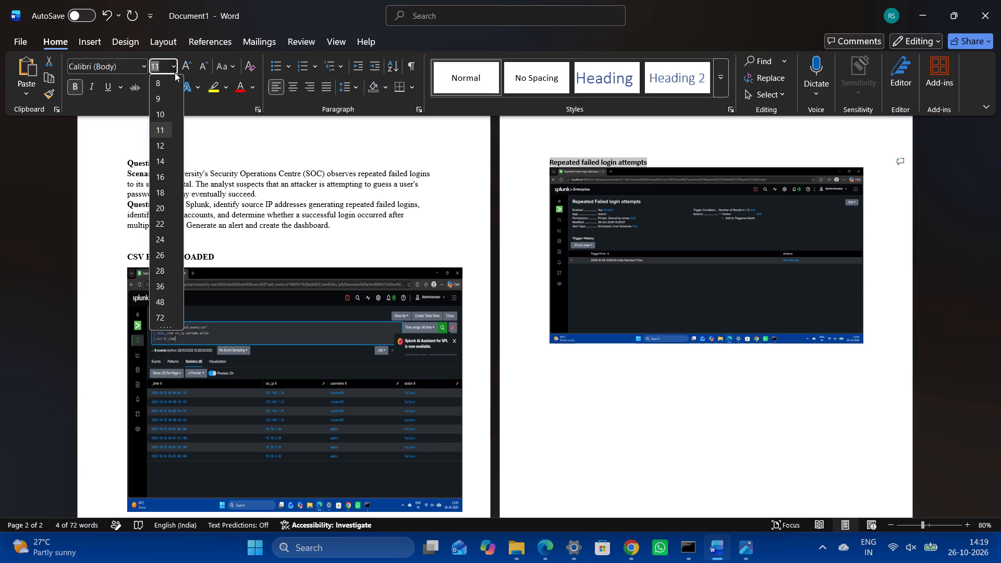
left_click(163, 142)
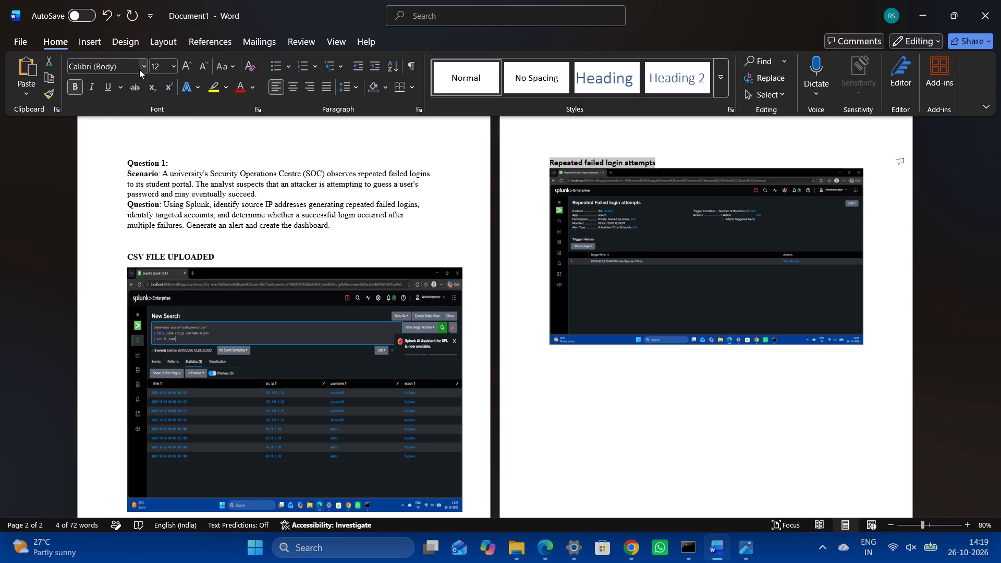
left_click(144, 65)
left_click(136, 160)
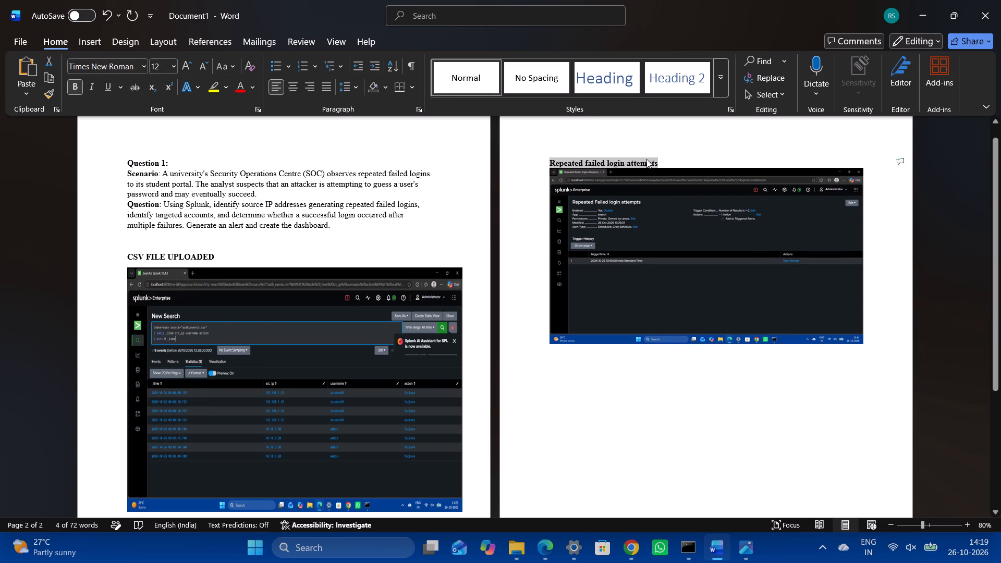
left_click(689, 215)
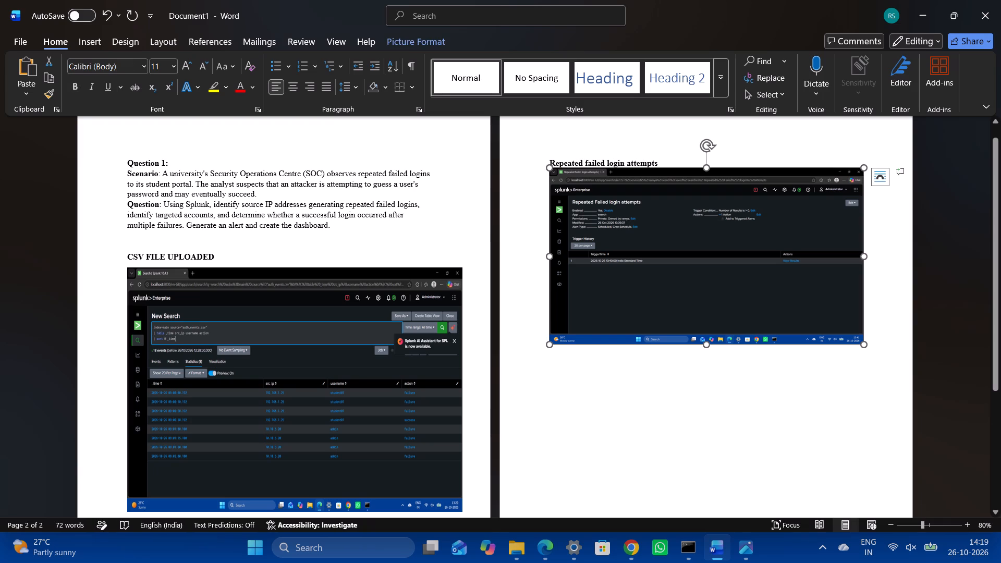
left_click(565, 369)
left_click(563, 360)
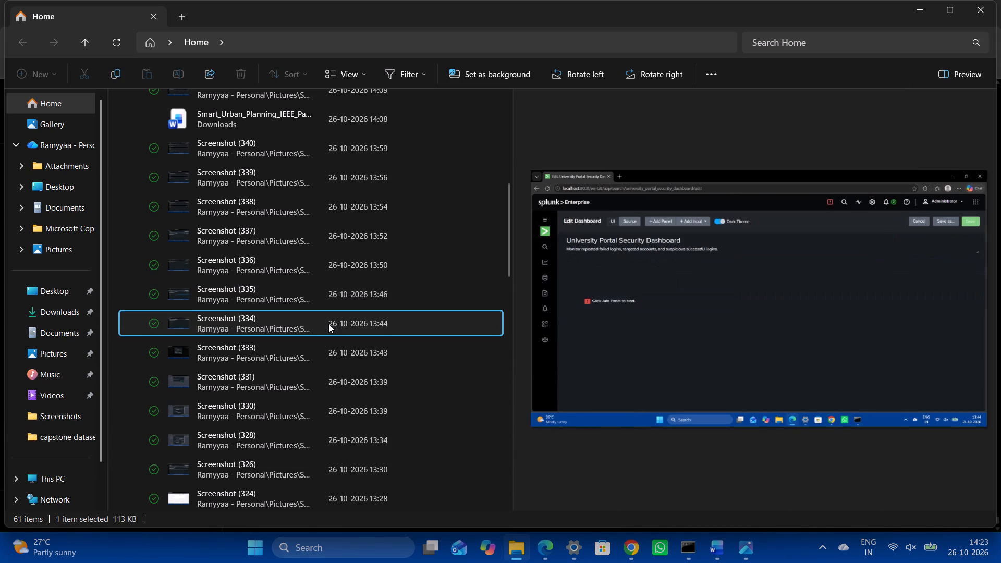
left_click(319, 348)
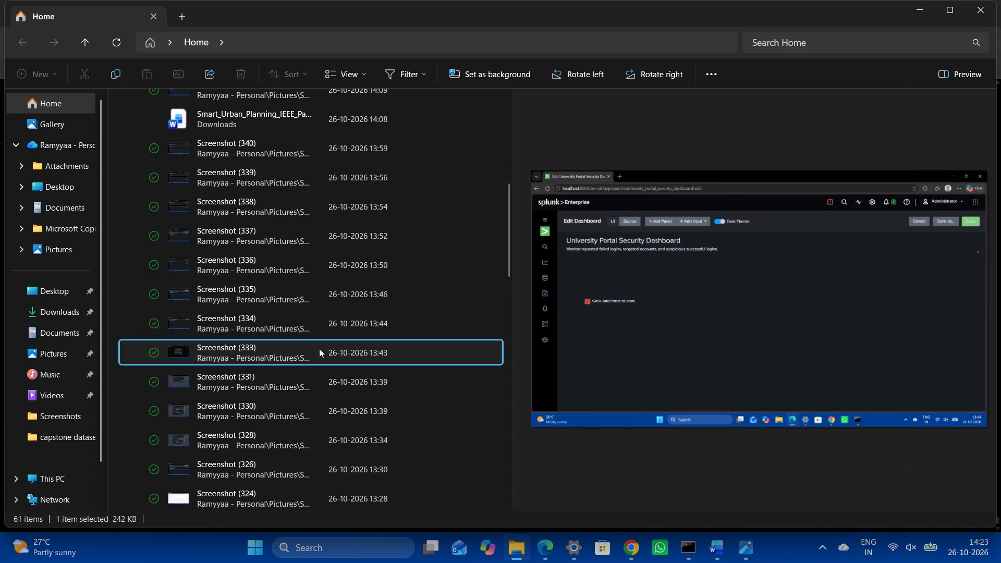
left_click(301, 387)
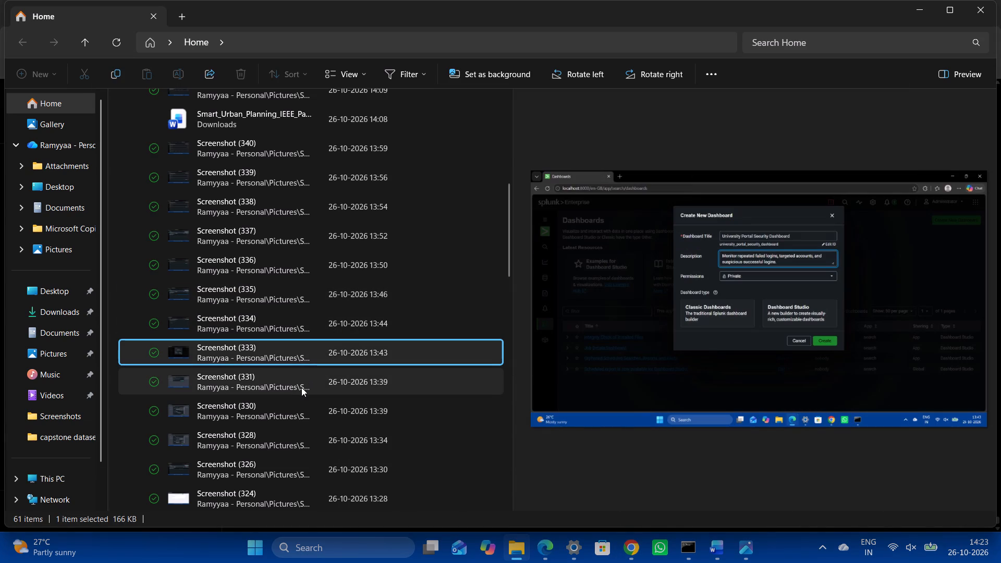
left_click(266, 419)
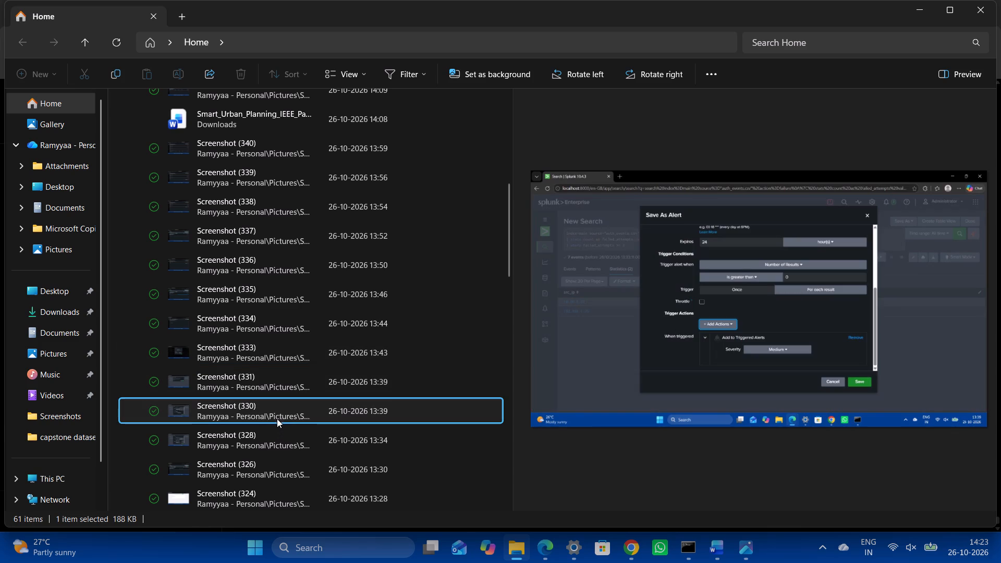
scroll(282, 423, "down", 1)
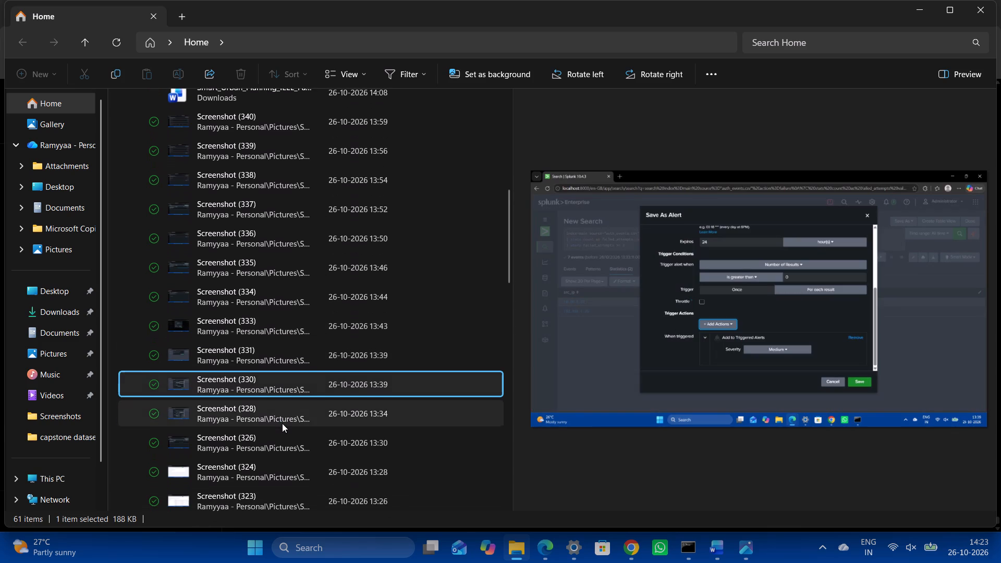
scroll(282, 423, "down", 2)
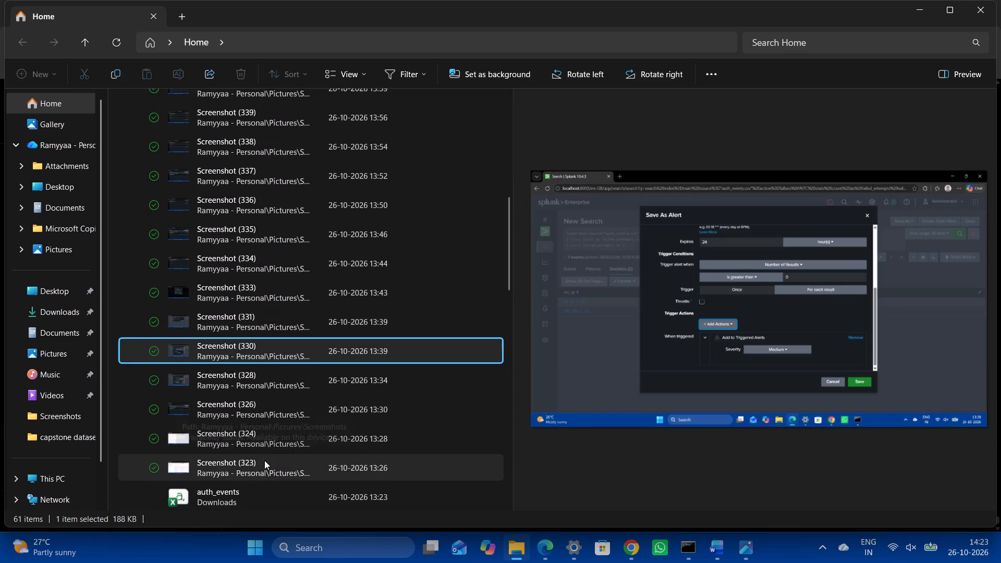
scroll(264, 460, "down", 2)
left_click(270, 452)
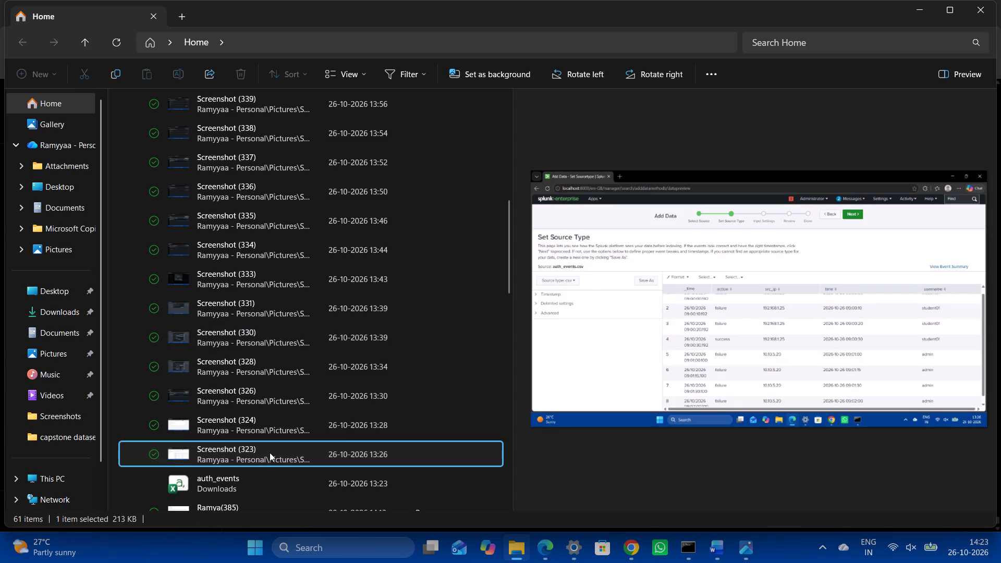
left_click(260, 419)
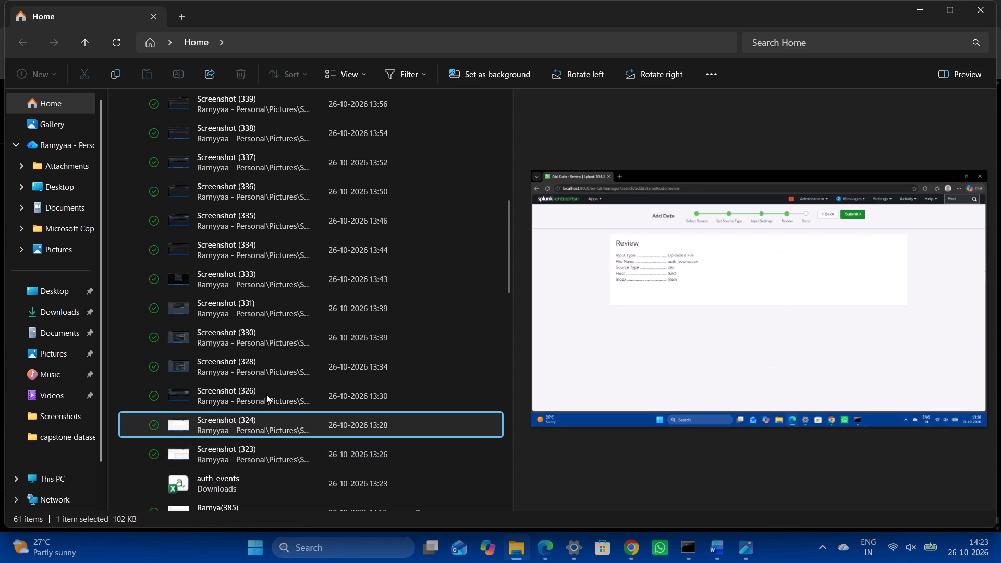
left_click(267, 393)
Look through the recent files again, previewing Screenshots (336) down to (326) one by one for the Step 3 query.
scroll(296, 313, "up", 3)
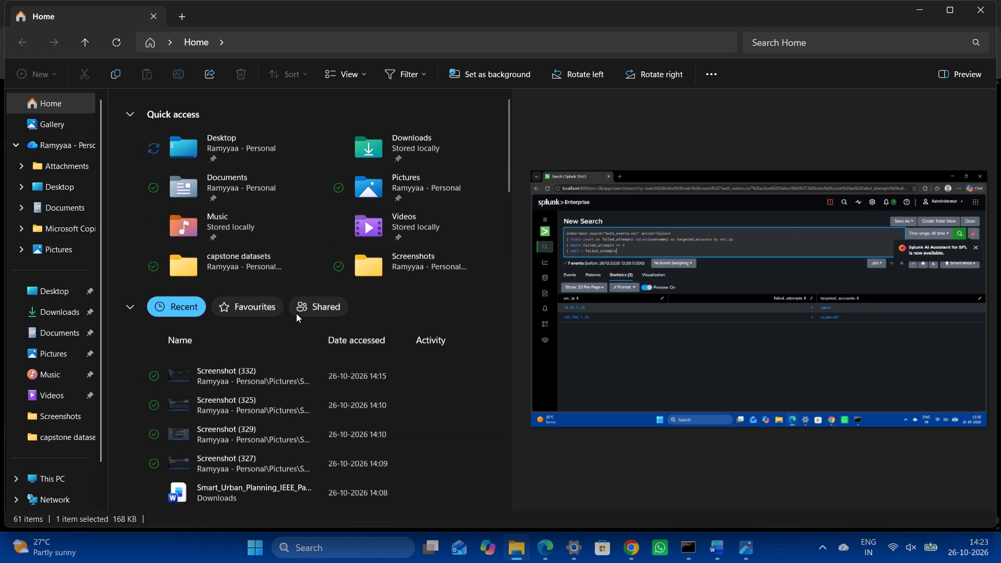
scroll(296, 313, "down", 2)
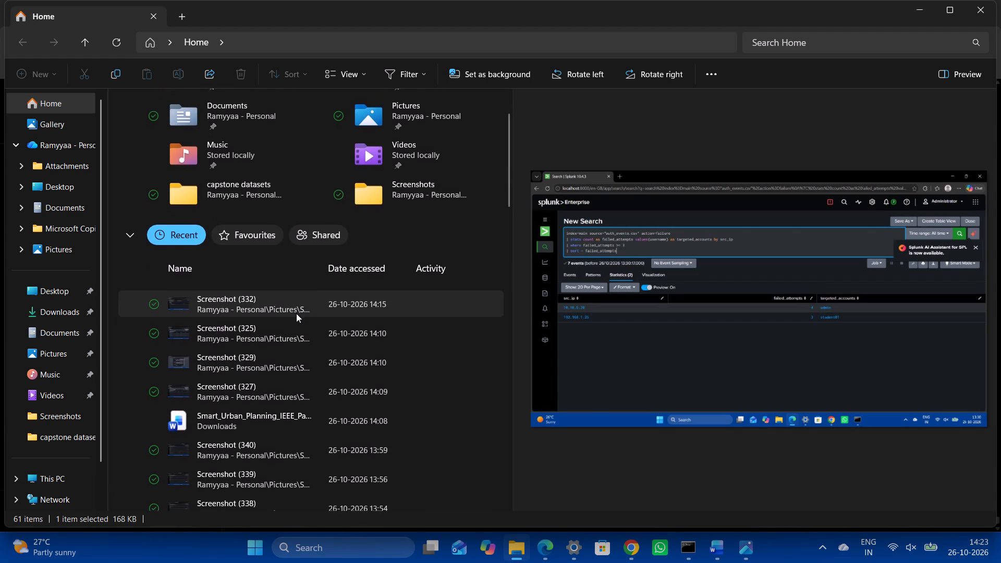
scroll(296, 313, "down", 2)
scroll(296, 313, "up", 2)
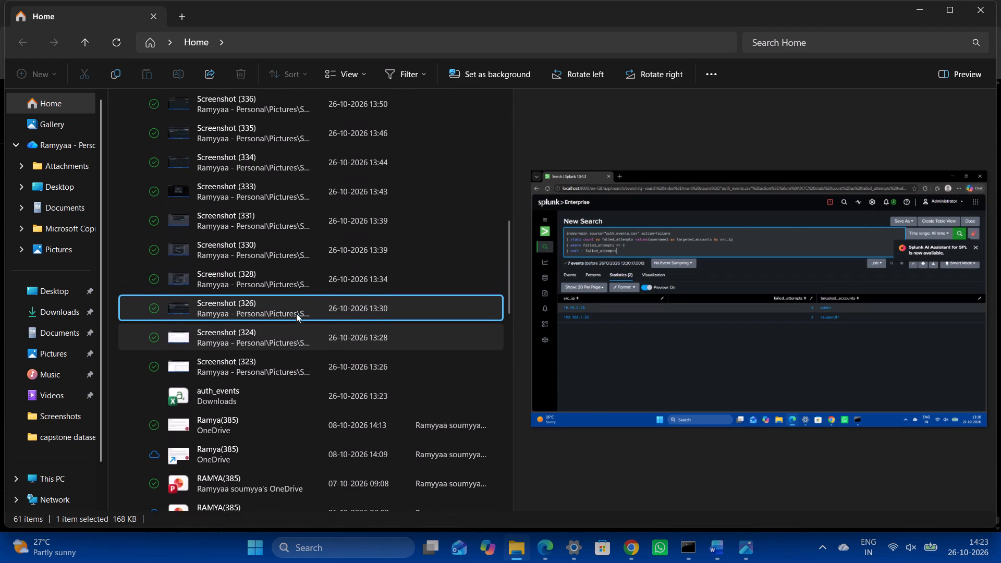
scroll(296, 313, "up", 2)
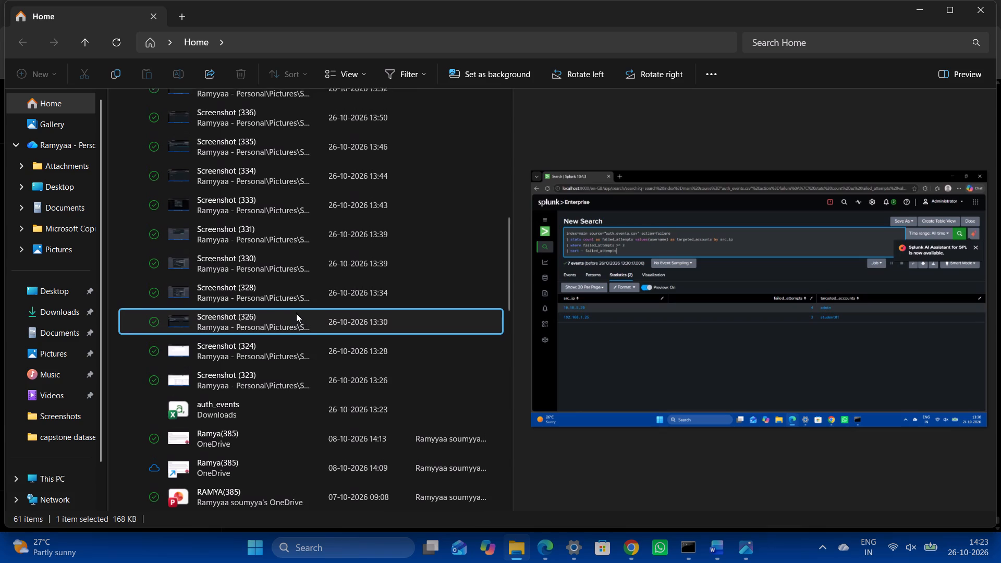
scroll(296, 313, "up", 2)
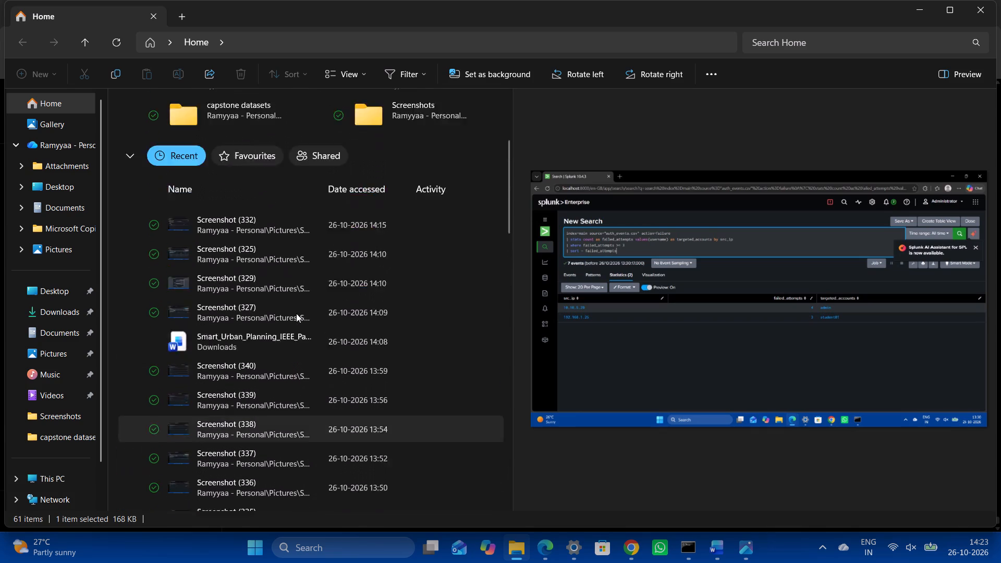
scroll(296, 313, "up", 1)
scroll(293, 445, "down", 1)
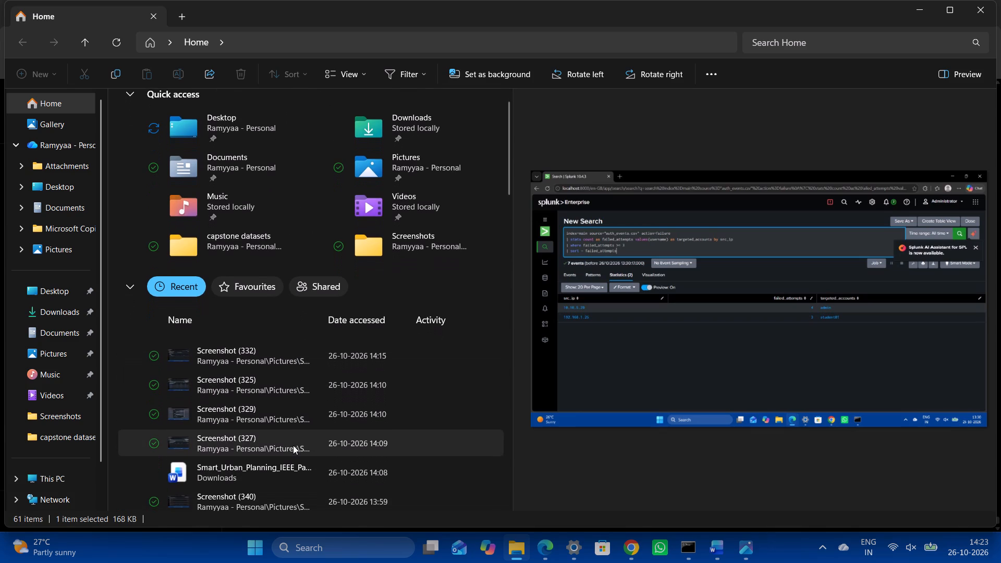
scroll(293, 445, "down", 4)
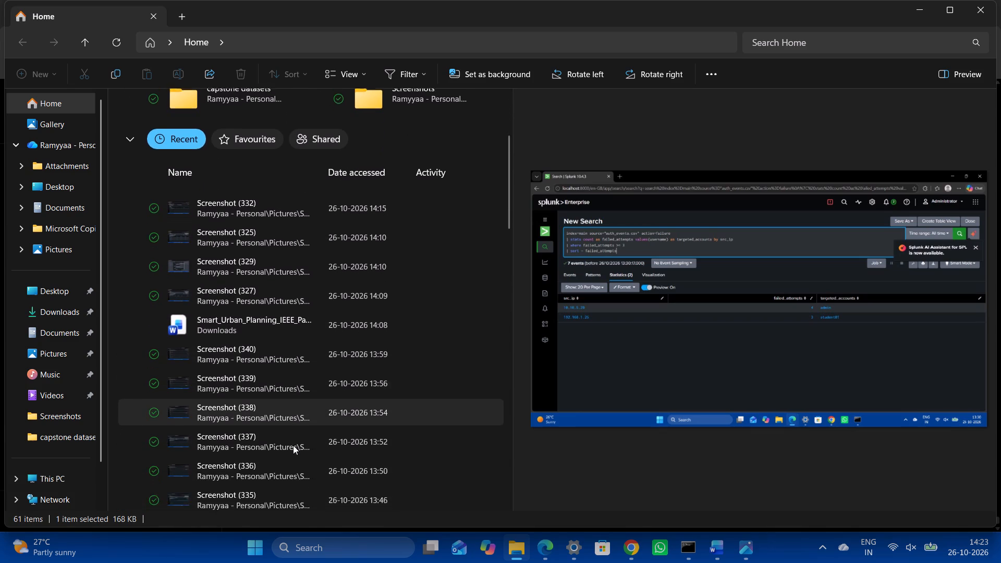
scroll(293, 445, "down", 2)
scroll(293, 445, "up", 4)
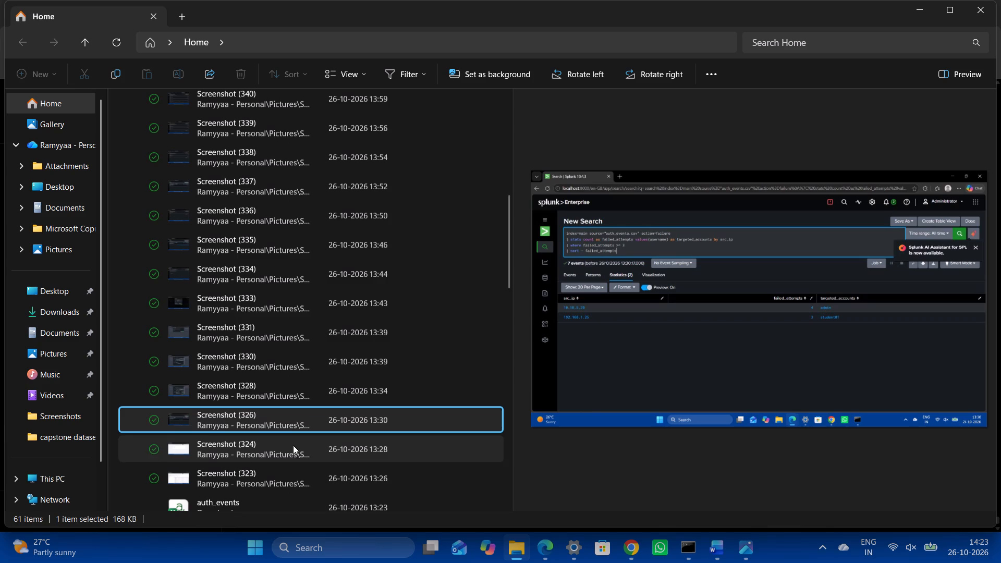
left_click(275, 214)
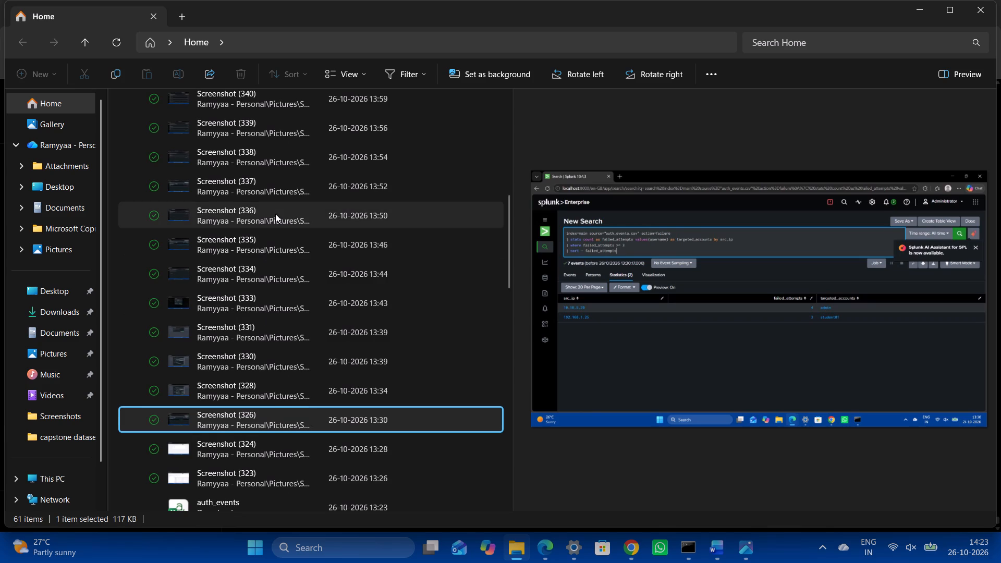
left_click(277, 255)
left_click(277, 285)
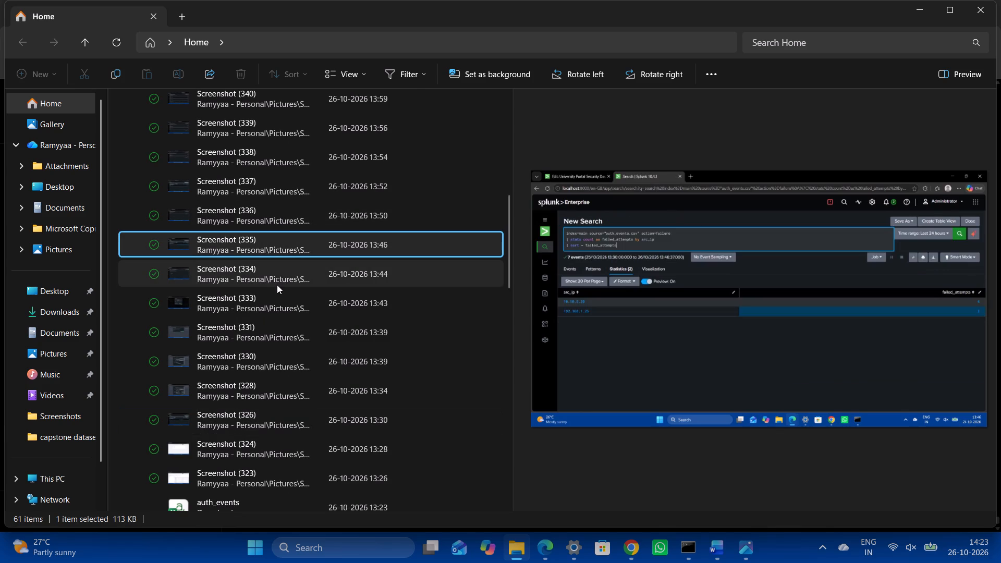
left_click(279, 314)
left_click(282, 337)
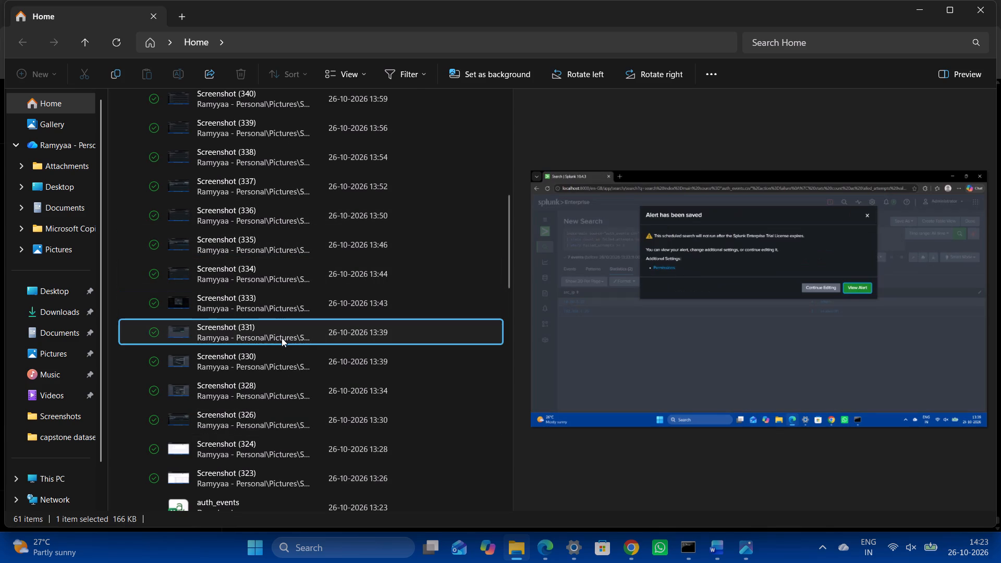
left_click(280, 360)
left_click(293, 387)
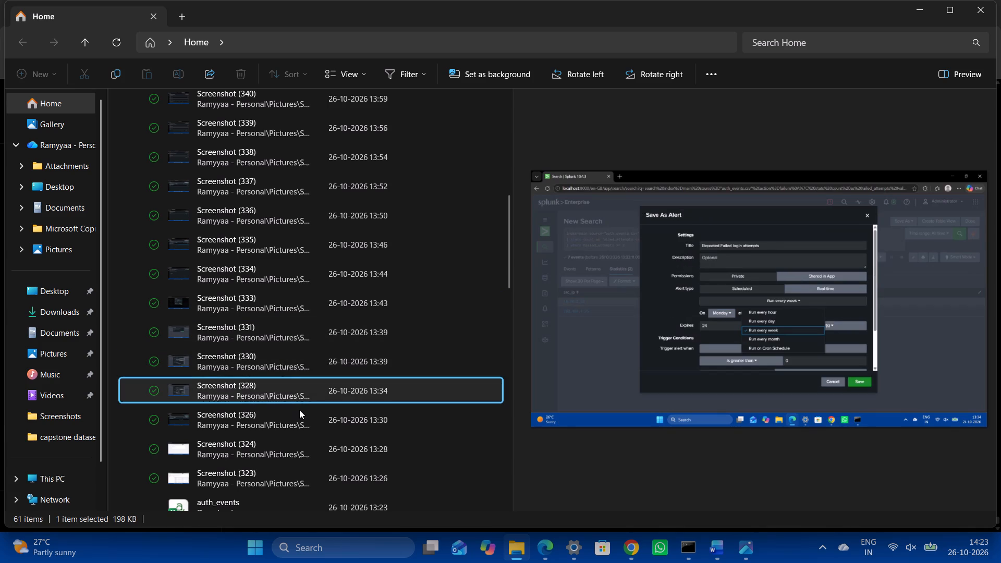
left_click(299, 410)
Browse the remaining recent files and preview Screenshot (327) to check its query against the Step 3 description.
scroll(299, 410, "down", 1)
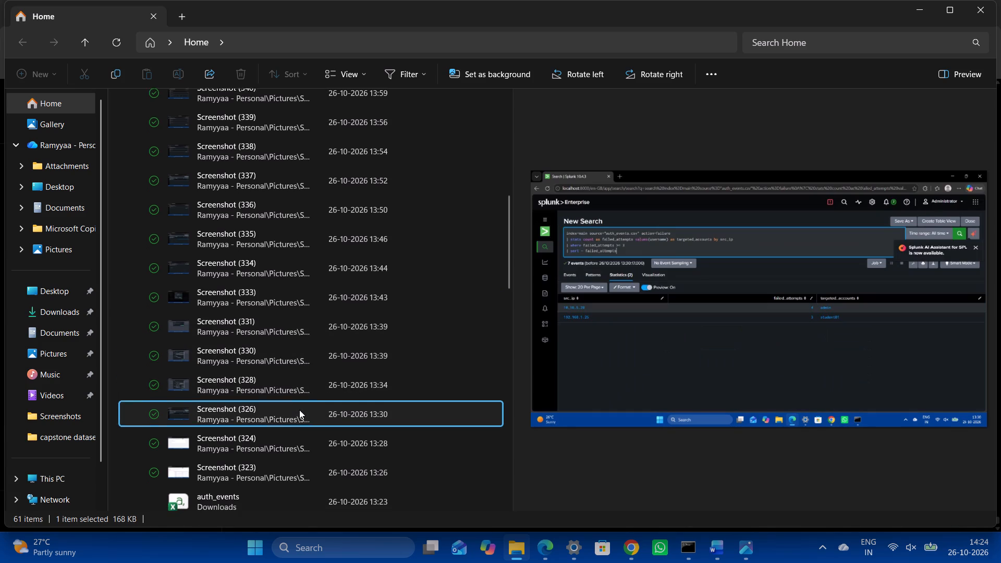
scroll(299, 410, "down", 3)
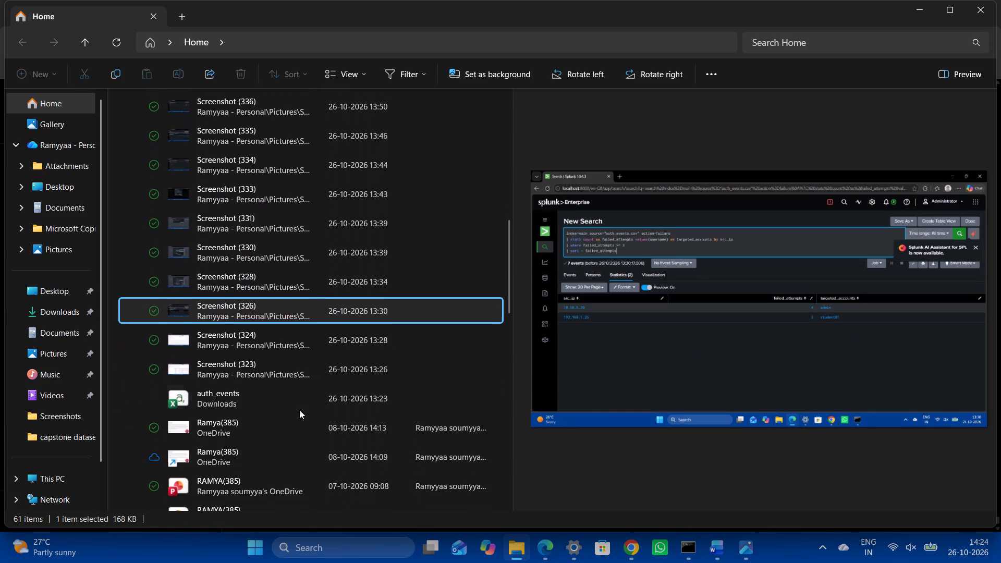
scroll(299, 410, "down", 2)
scroll(299, 410, "up", 3)
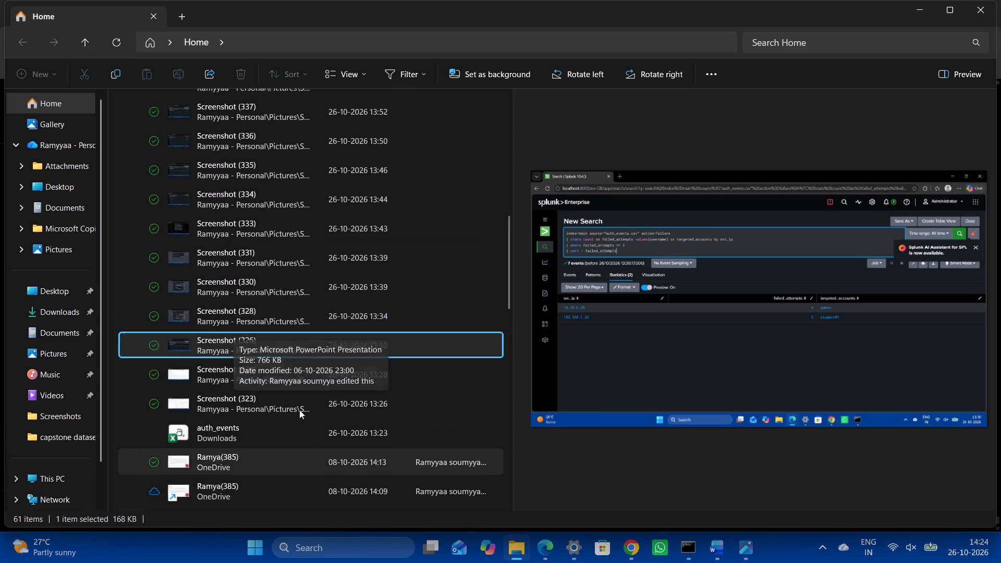
scroll(299, 410, "up", 3)
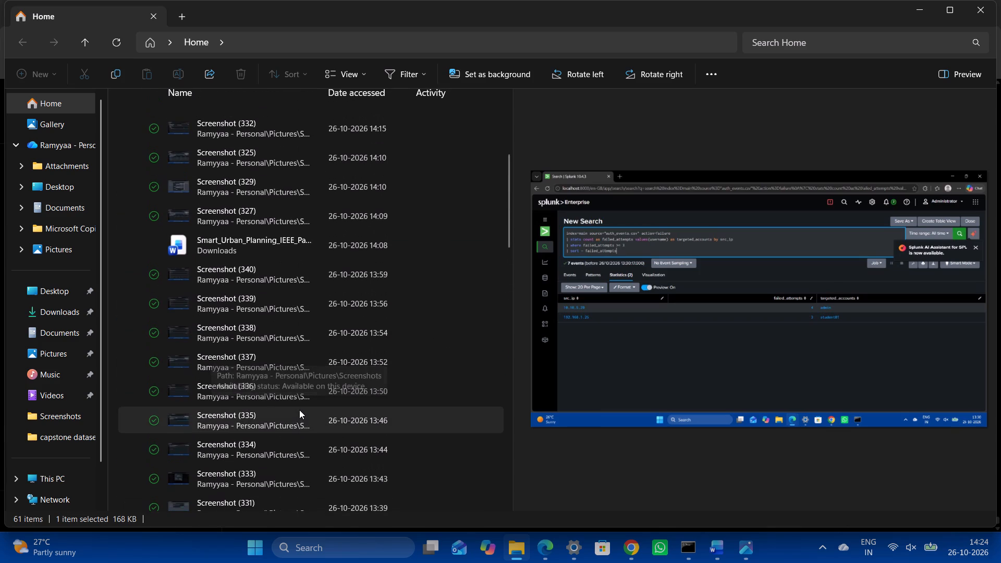
scroll(299, 410, "up", 2)
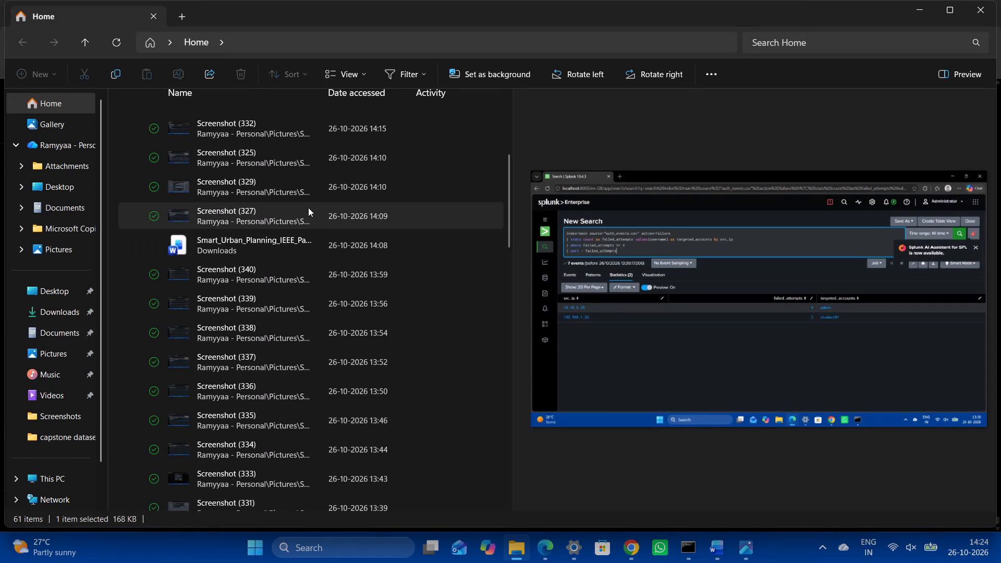
left_click(308, 208)
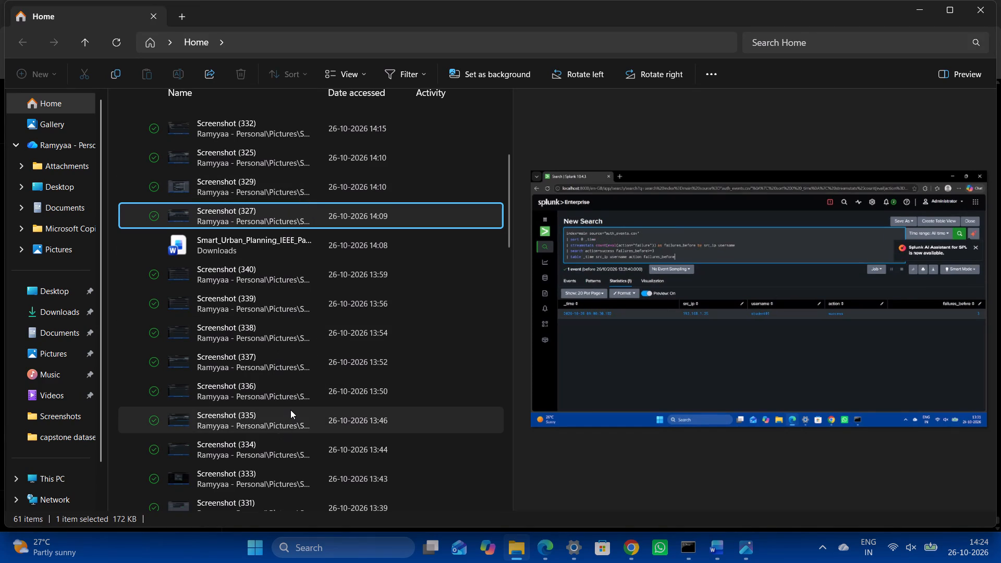
Preview Screenshots (328) and (329) alternately in the recent files to check them against the Step 3 description.
scroll(290, 410, "down", 3)
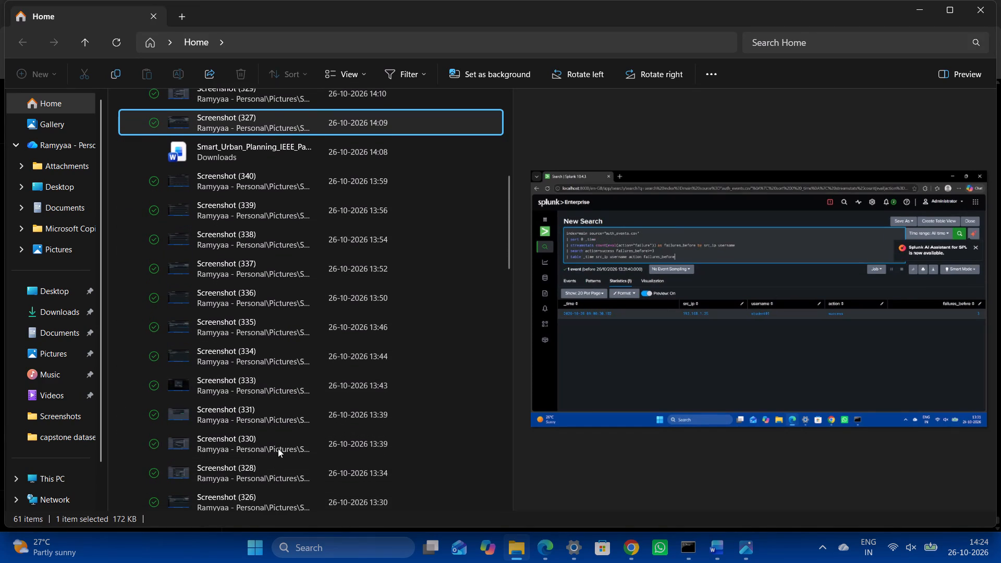
left_click(268, 475)
scroll(276, 410, "up", 2)
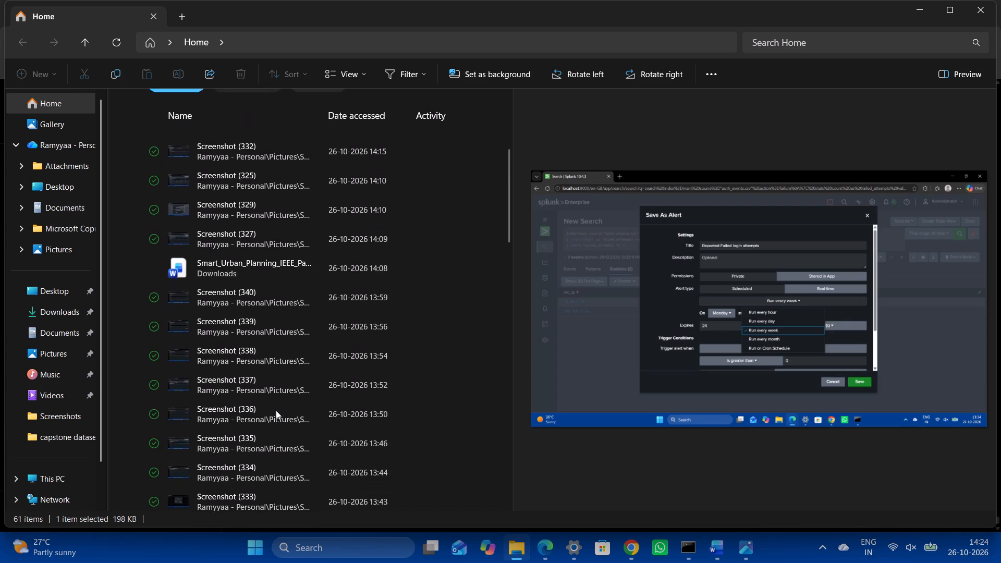
scroll(276, 410, "up", 1)
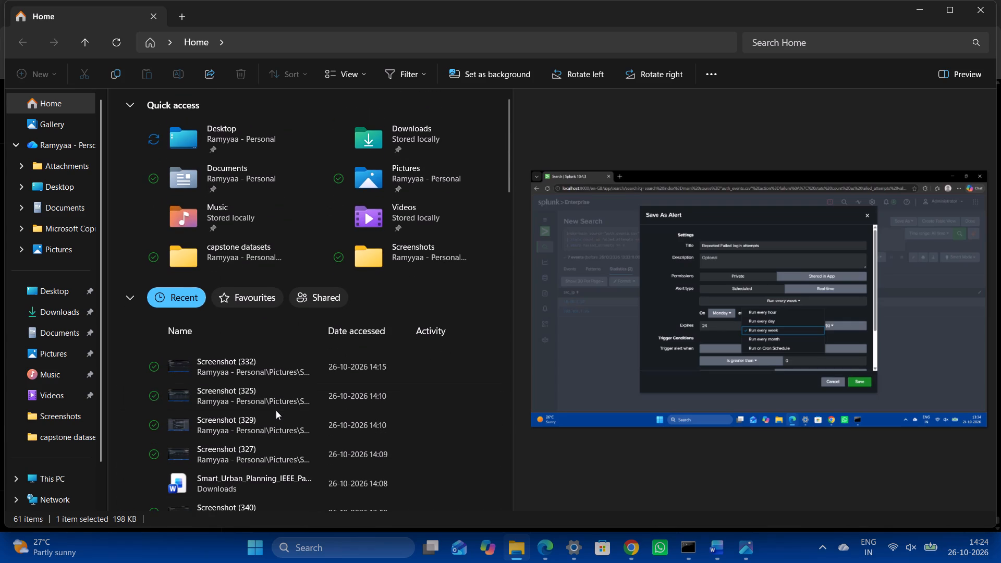
left_click(274, 418)
left_click(274, 426)
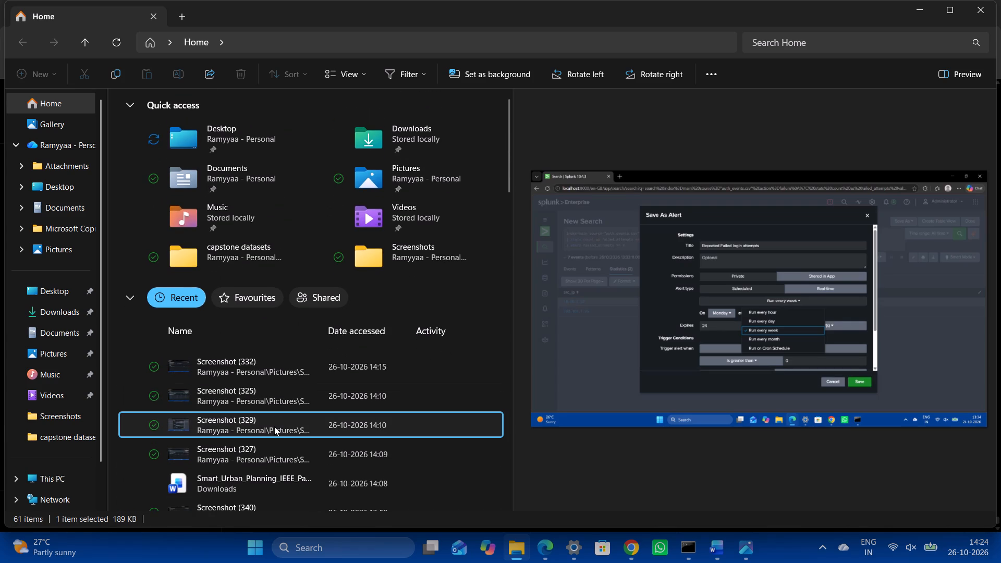
left_click(311, 424)
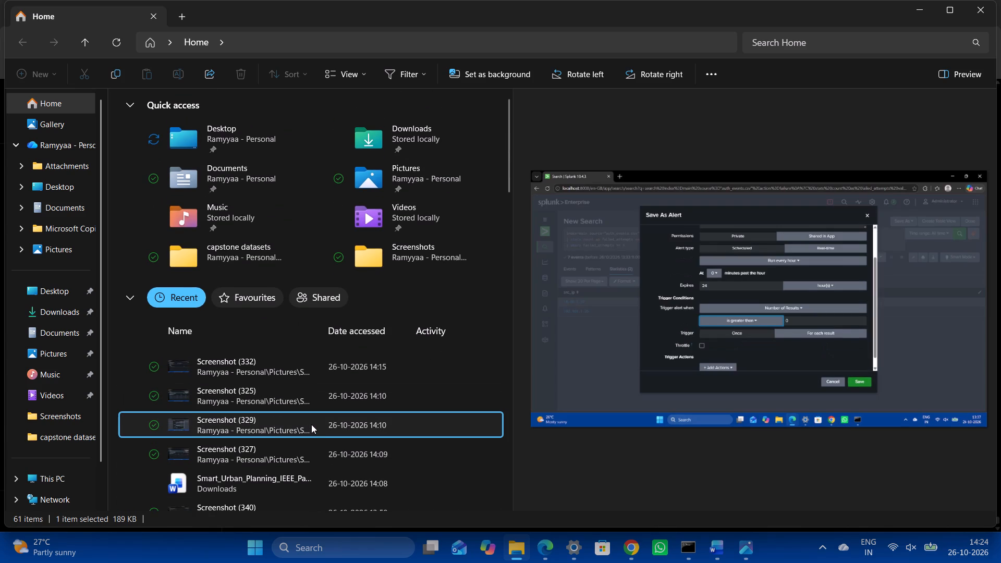
scroll(311, 424, "down", 3)
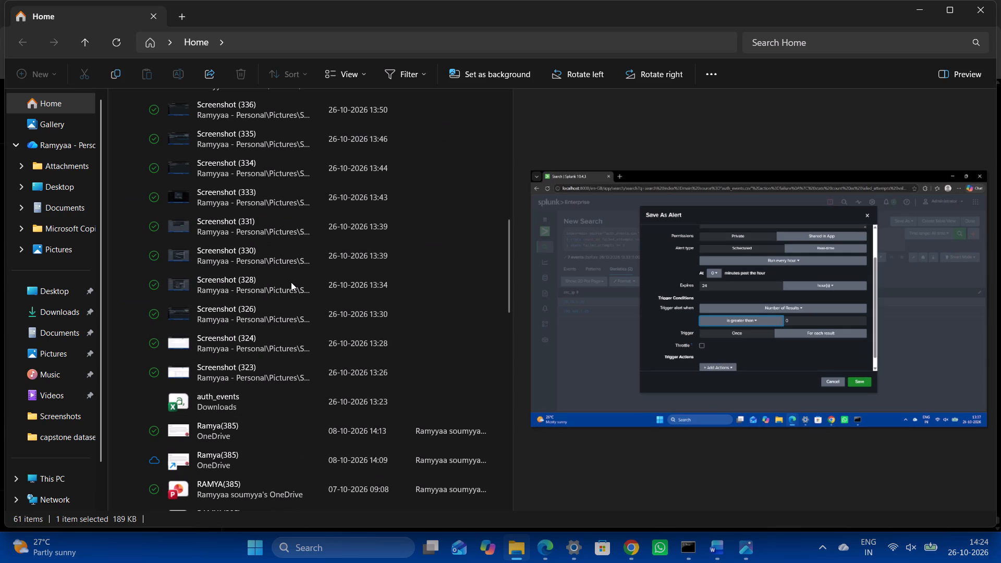
left_click(291, 282)
scroll(291, 282, "up", 2)
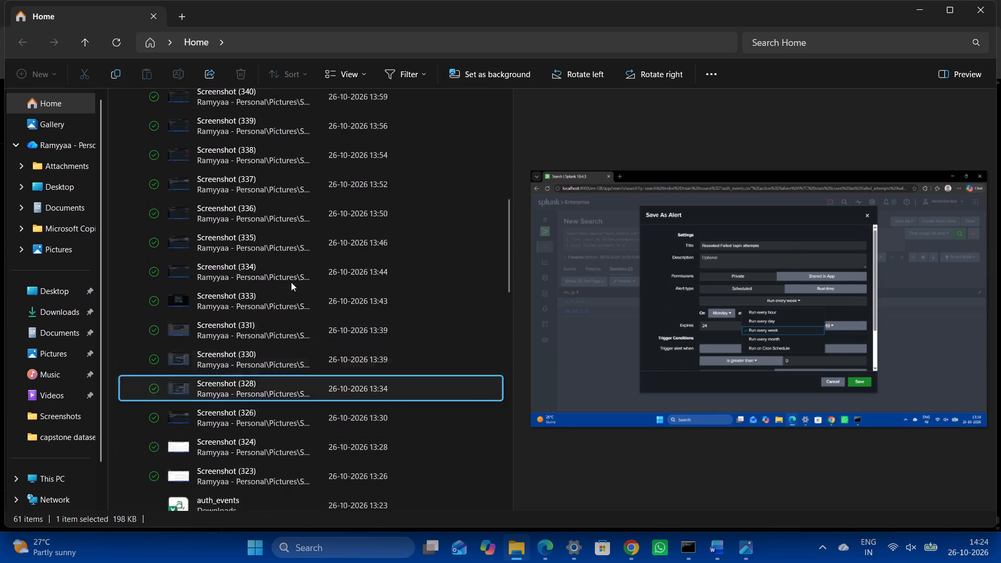
scroll(291, 282, "up", 2)
scroll(290, 225, "up", 2)
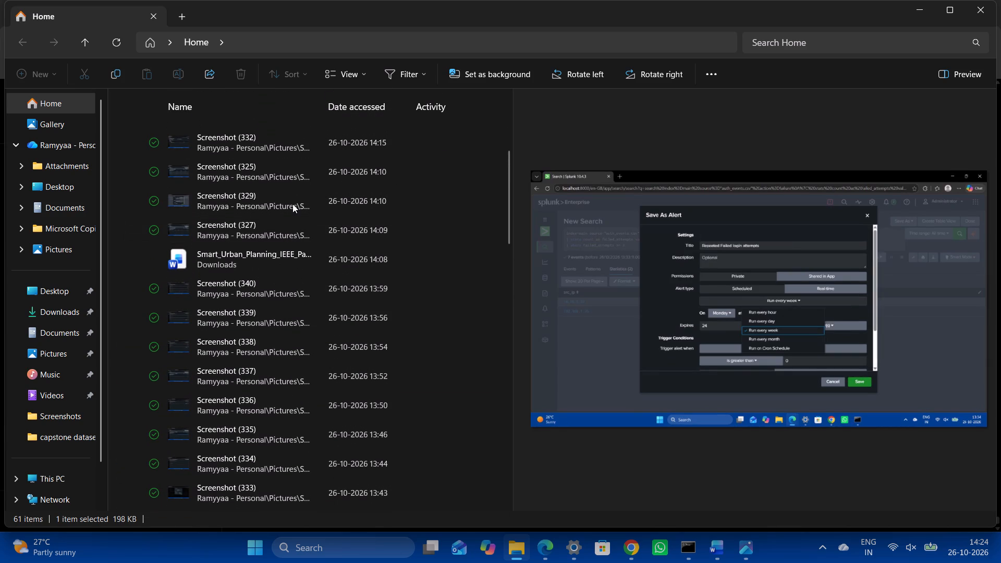
left_click(292, 204)
Browse the recent files further, previewing Screenshots (330), (326) and (329) for the Step 3 streamstats query.
scroll(257, 365, "down", 1)
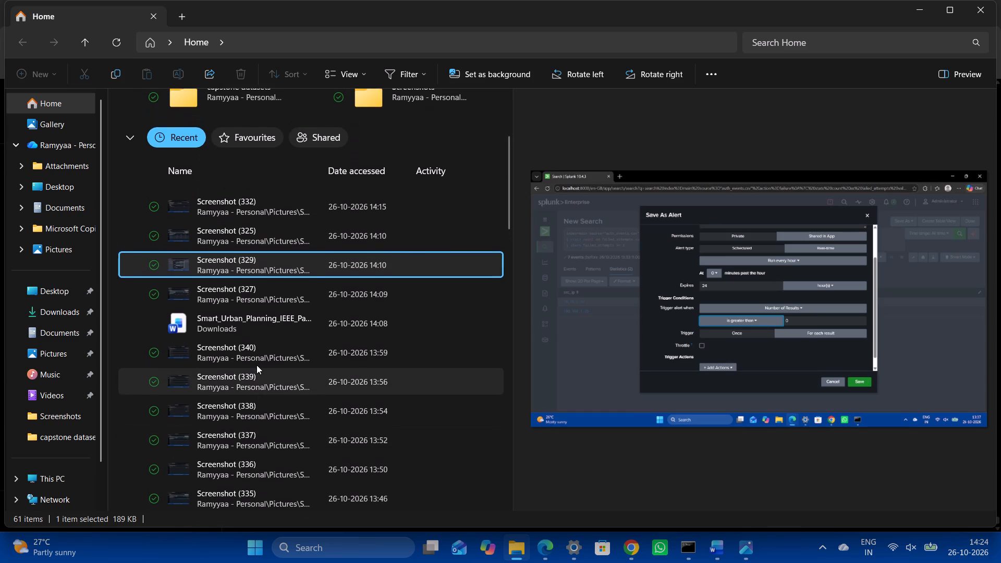
scroll(257, 365, "down", 2)
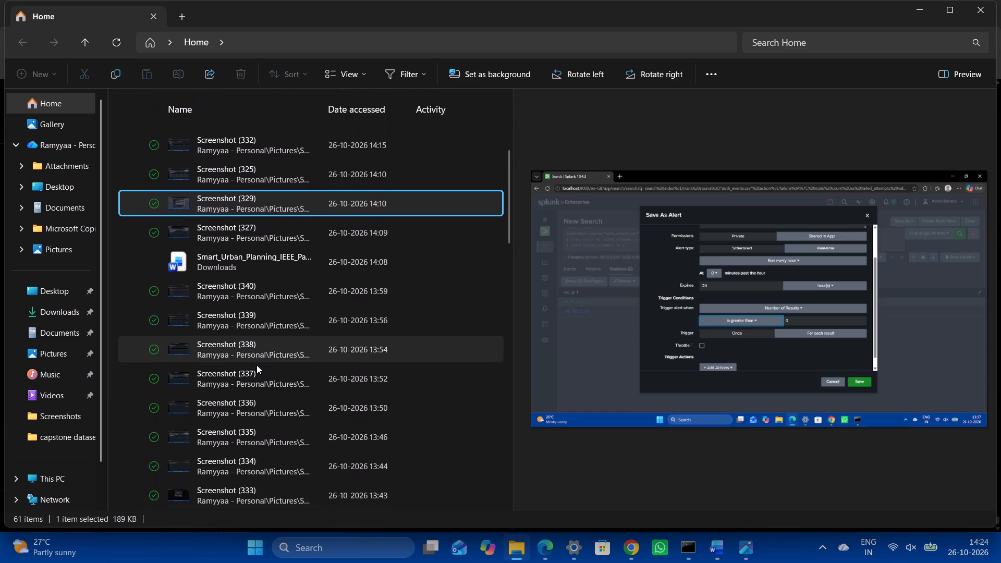
scroll(257, 365, "down", 1)
scroll(257, 365, "up", 5)
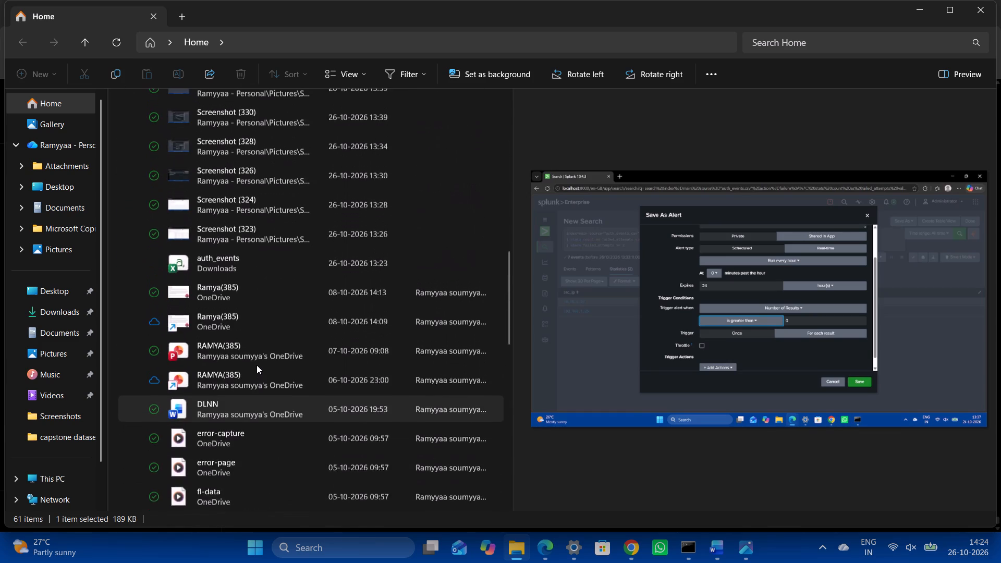
scroll(257, 365, "up", 2)
left_click(243, 212)
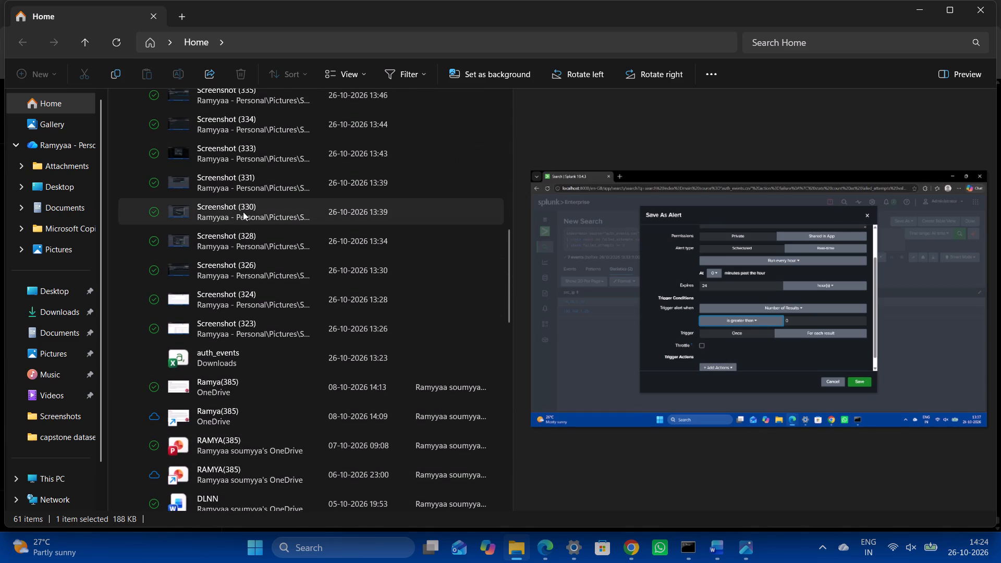
scroll(243, 212, "up", 1)
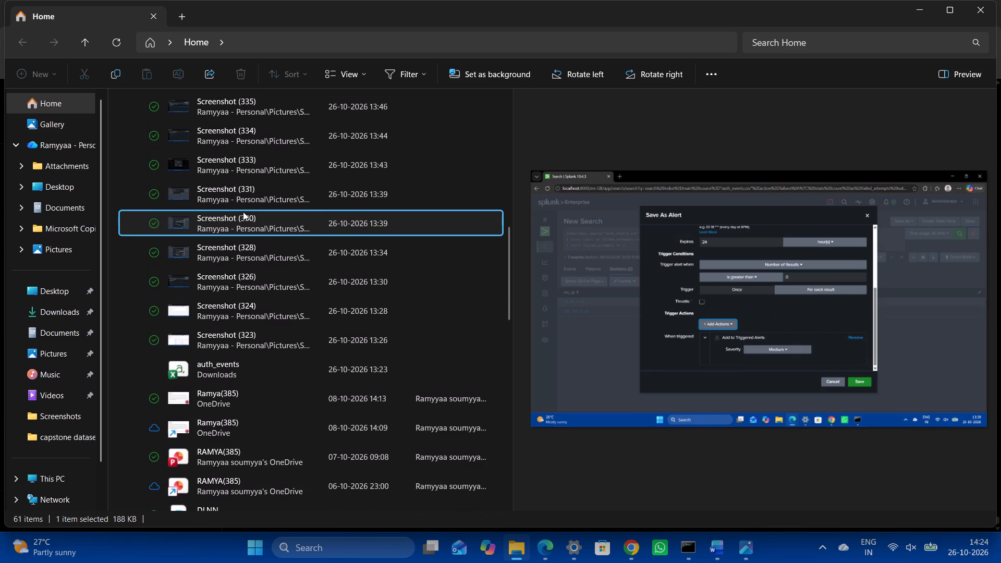
left_click(248, 281)
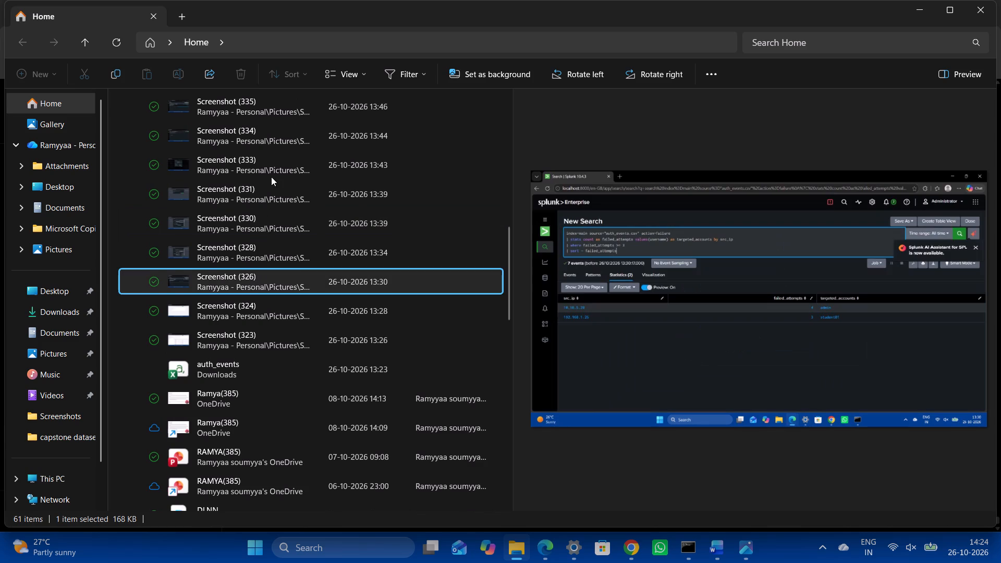
scroll(271, 177, "up", 7)
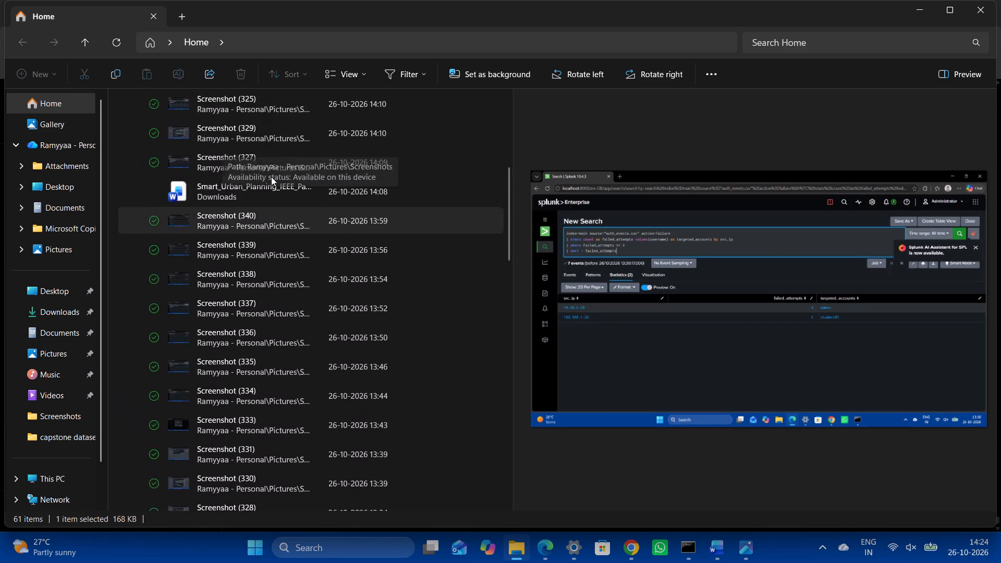
scroll(271, 177, "up", 1)
scroll(271, 153, "right", 1)
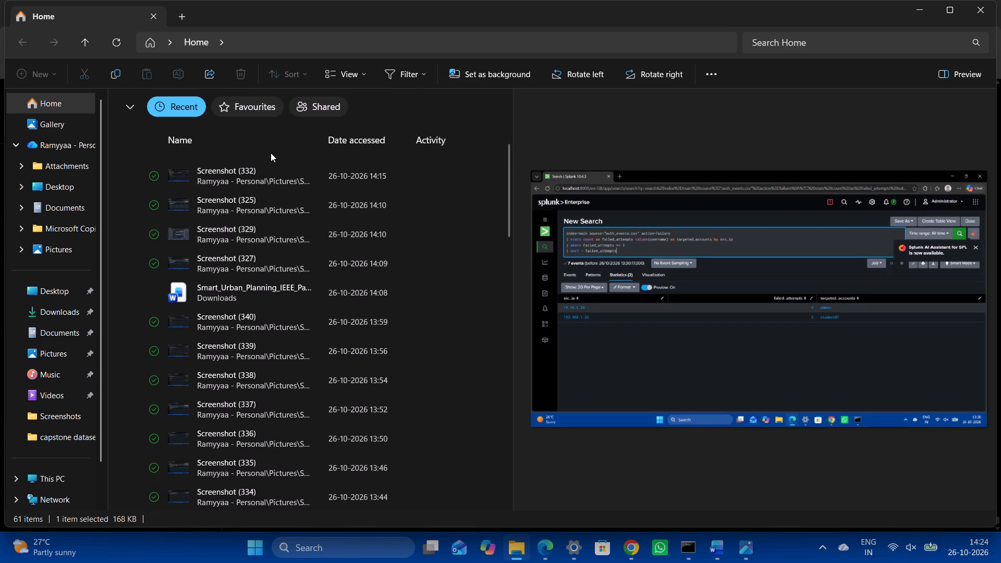
scroll(271, 153, "right", 1)
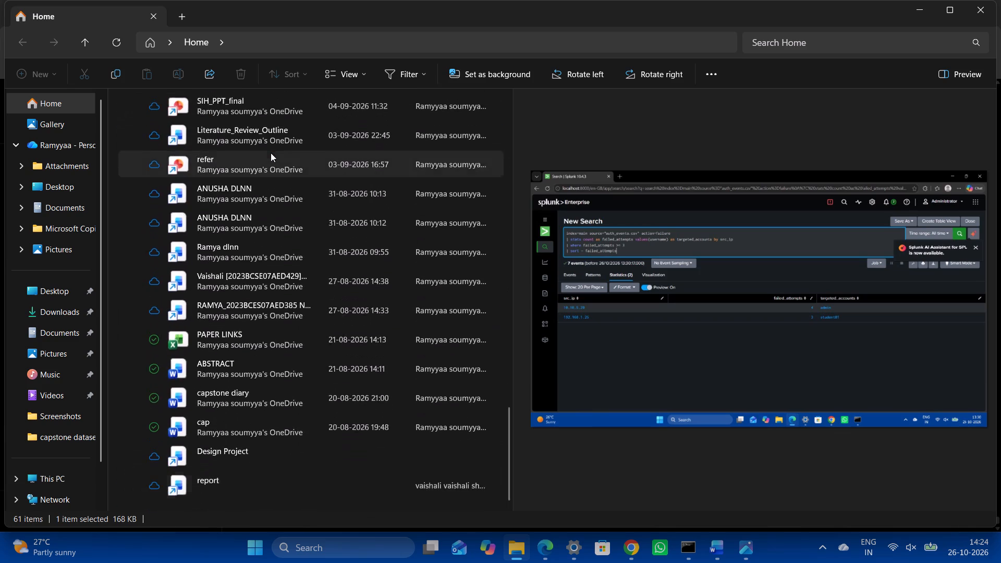
scroll(271, 153, "up", 14)
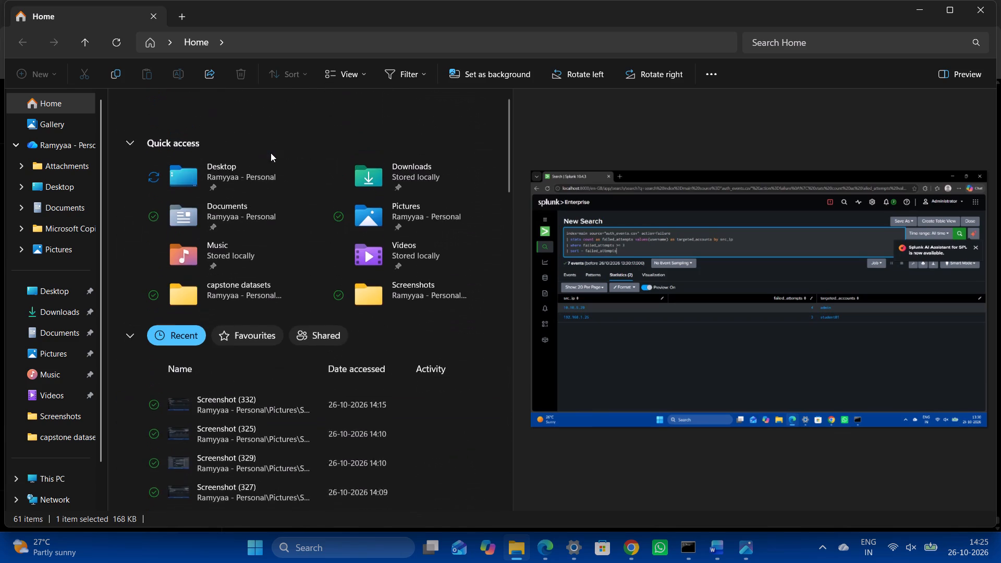
scroll(271, 153, "down", 3)
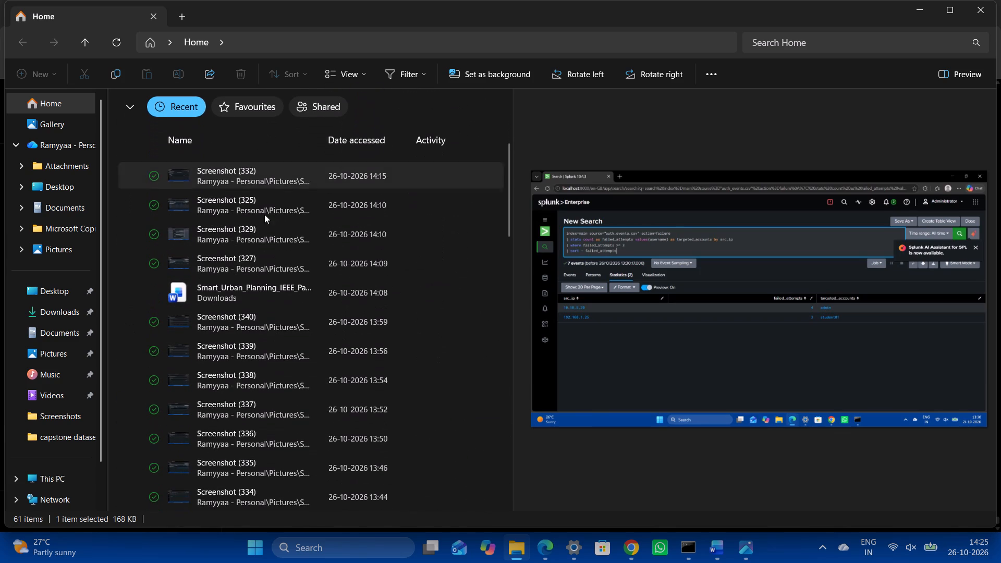
left_click(236, 245)
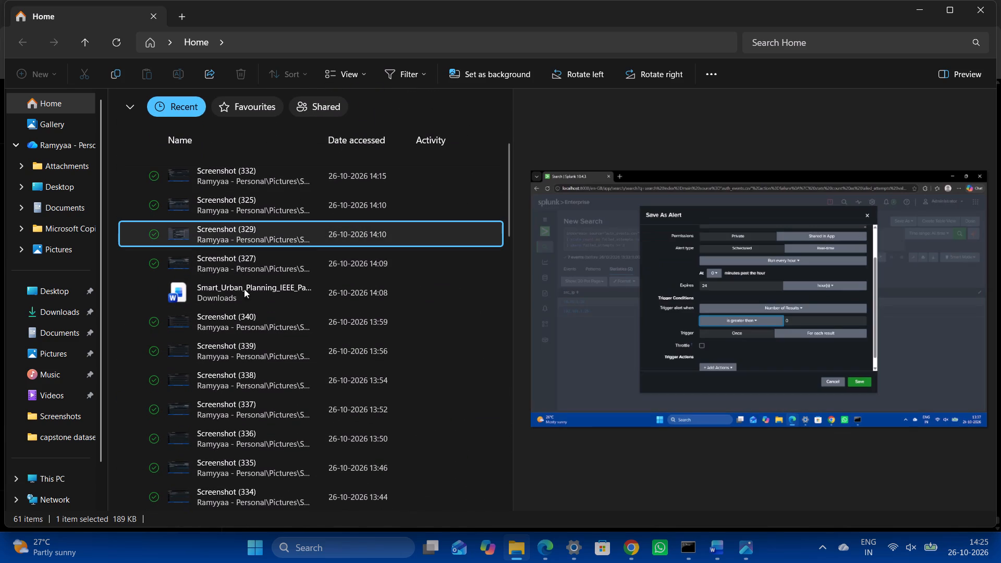
Compare the previews of Screenshots (328) and (326) once more against the Step 3 description.
scroll(245, 373, "down", 2)
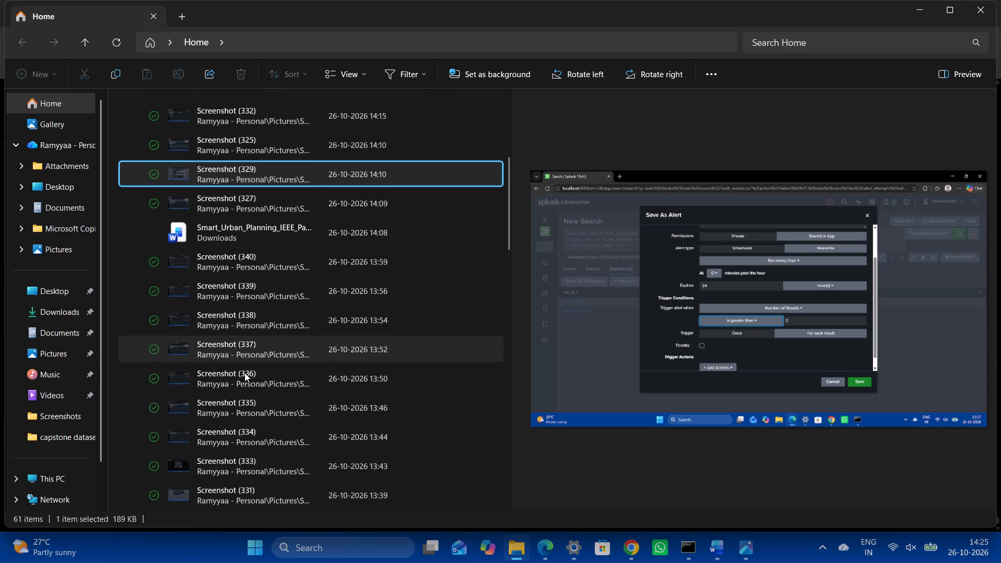
scroll(245, 373, "down", 4)
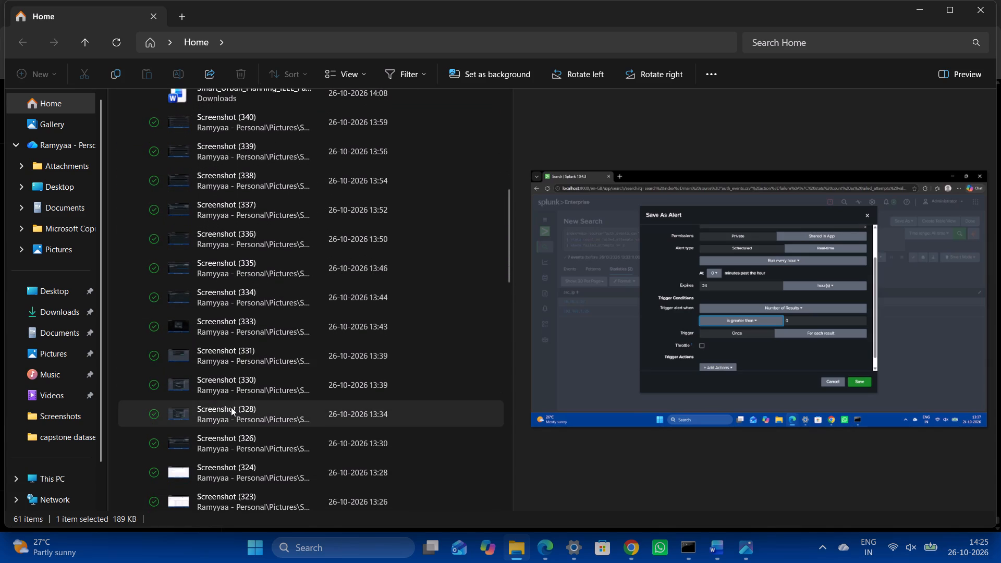
left_click(231, 407)
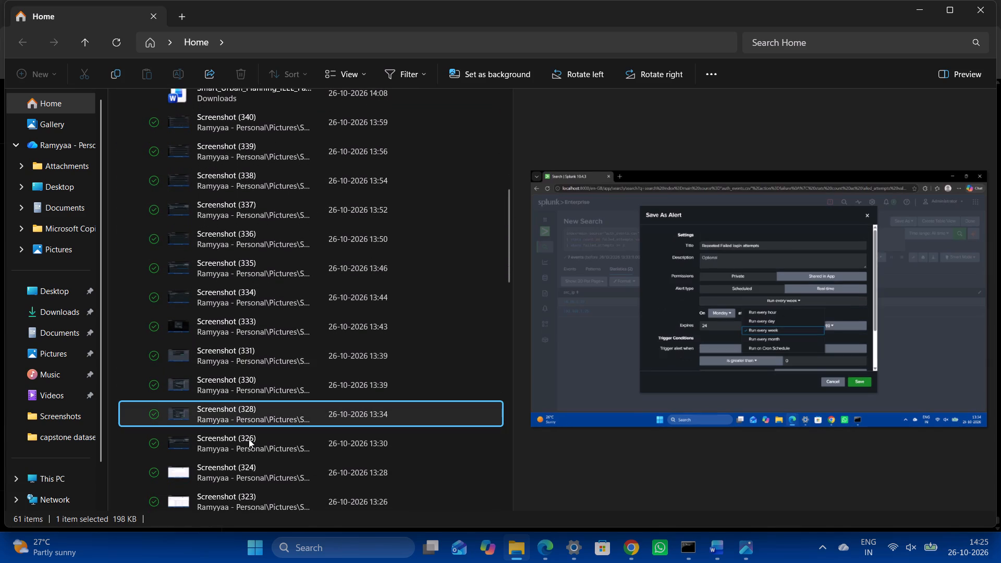
left_click(249, 439)
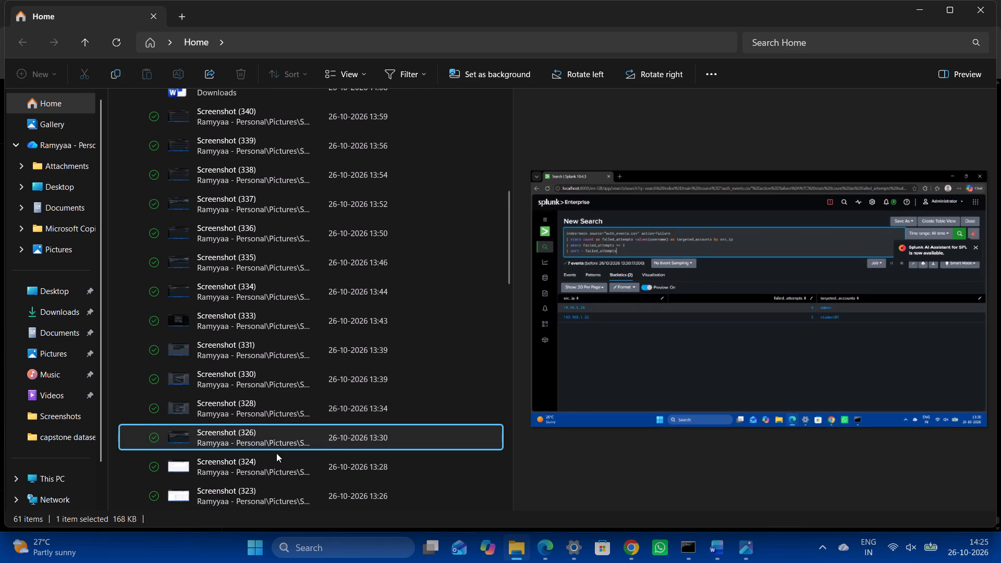
scroll(276, 453, "down", 2)
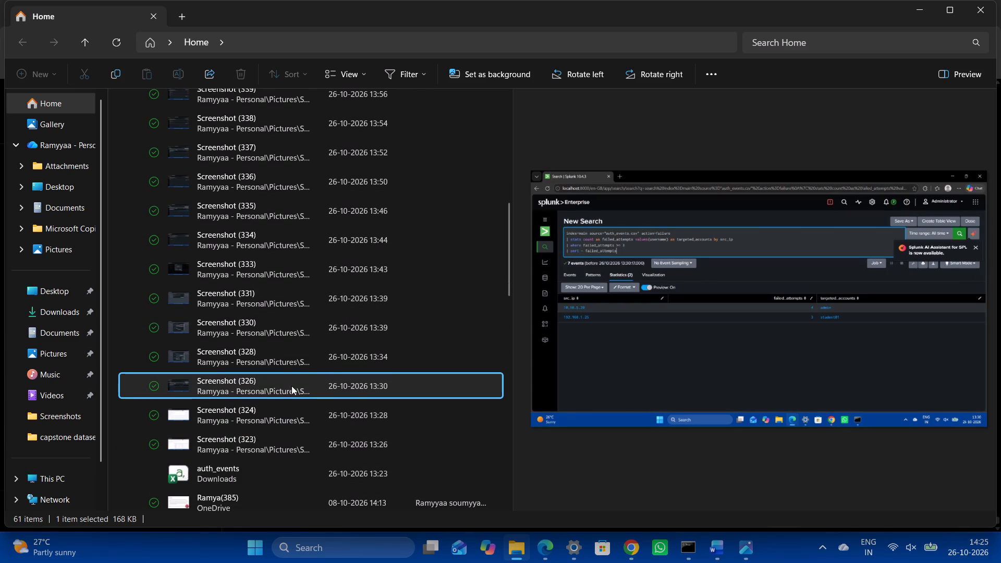
left_click(304, 360)
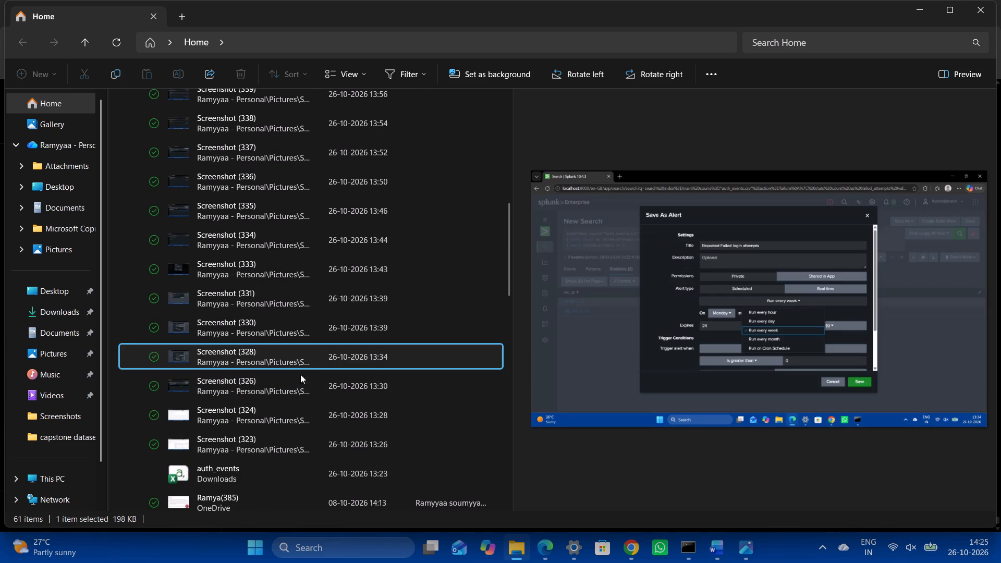
left_click(291, 395)
Preview Screenshot (327) in the recent files and copy the file.
scroll(337, 259, "up", 1)
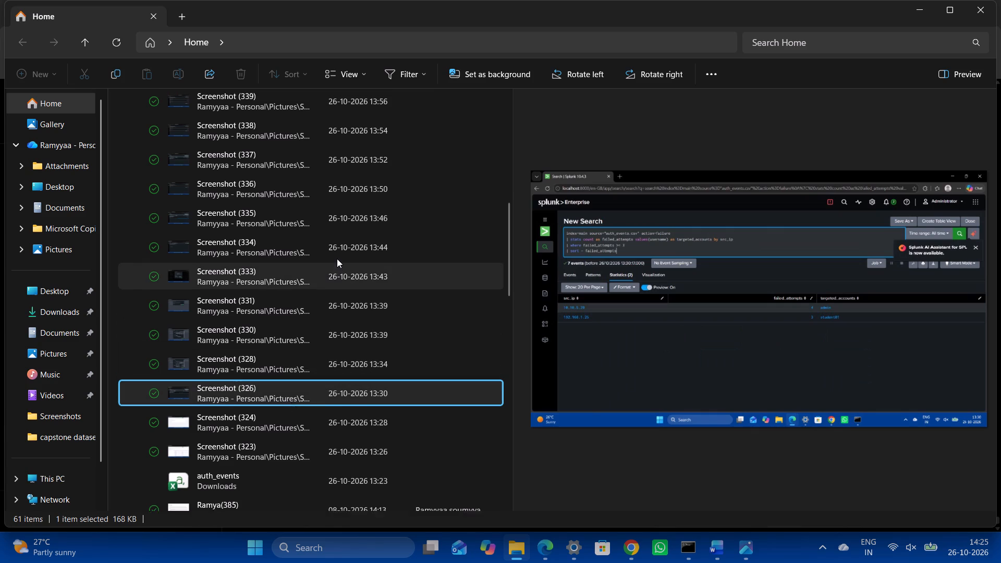
scroll(337, 259, "up", 3)
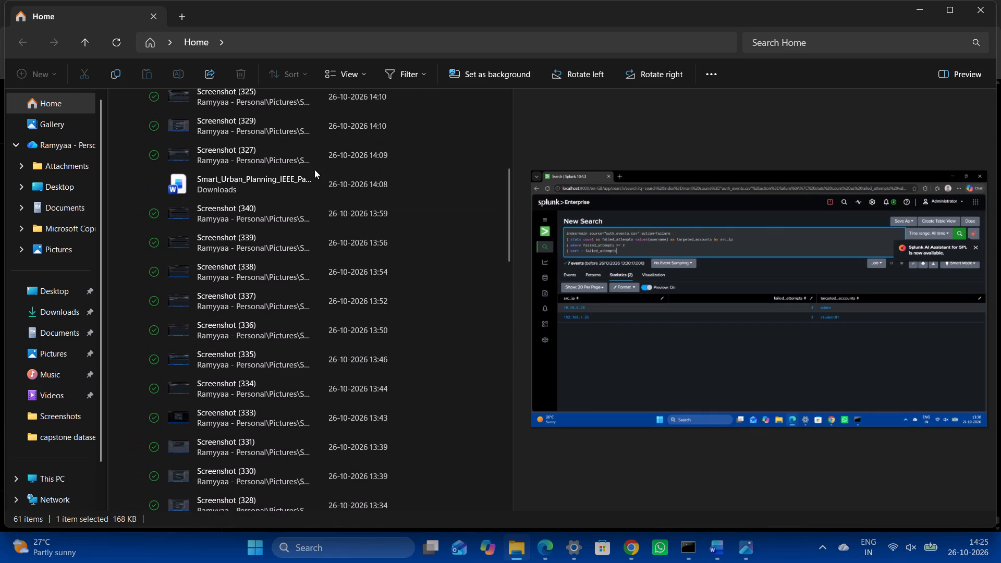
left_click(312, 154)
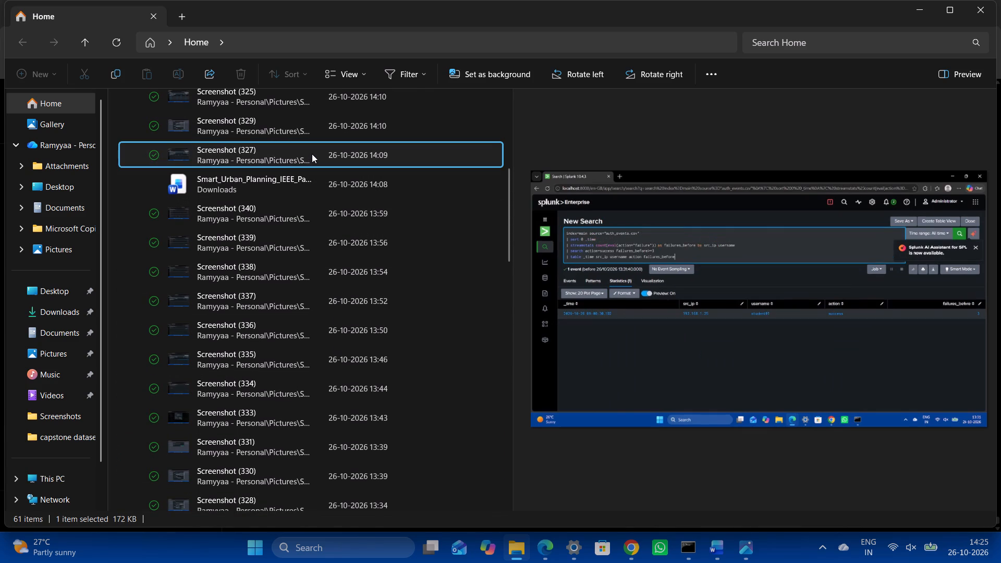
left_click(312, 154)
right_click(312, 154)
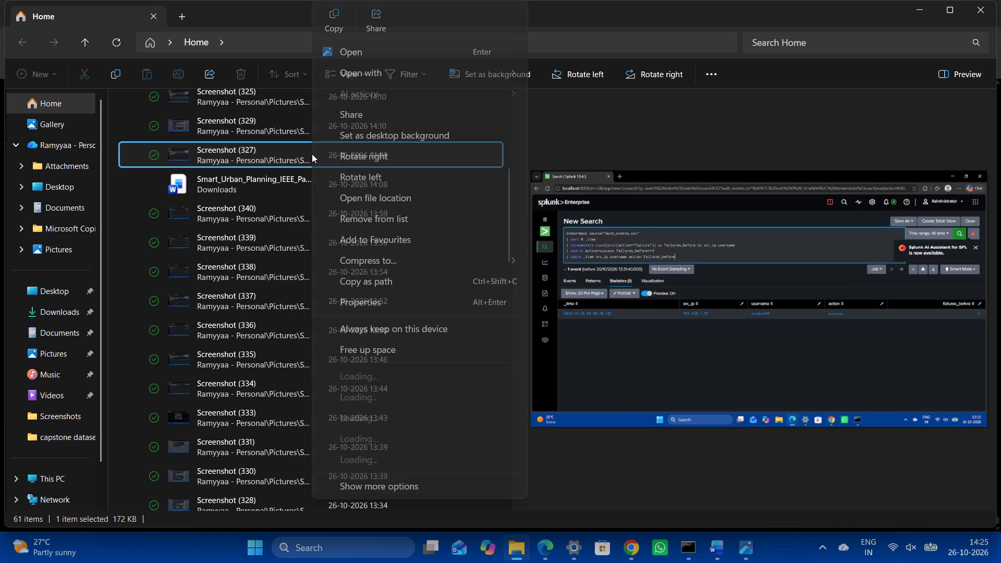
left_click(330, 24)
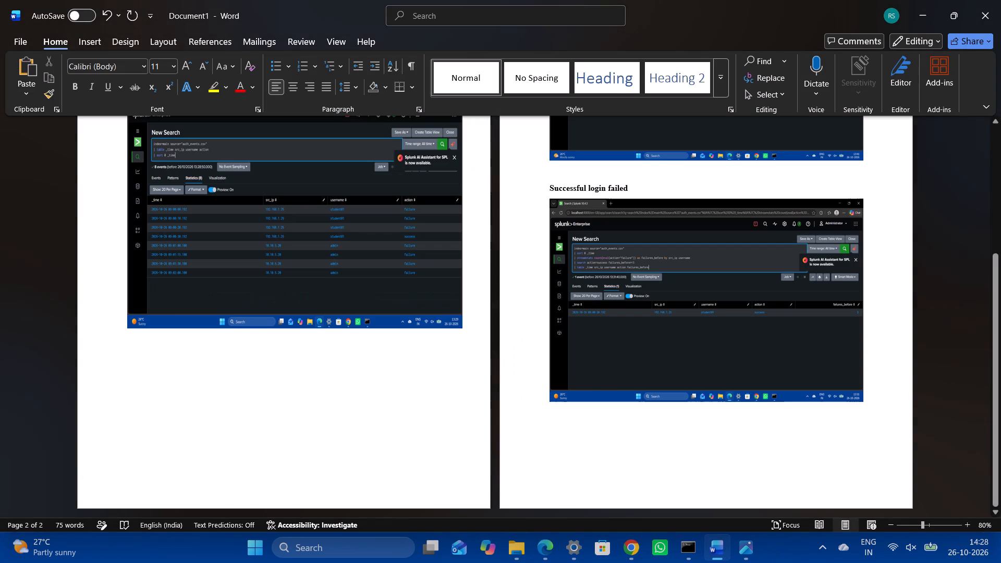
scroll(531, 295, "right", 1)
scroll(520, 287, "down", 2)
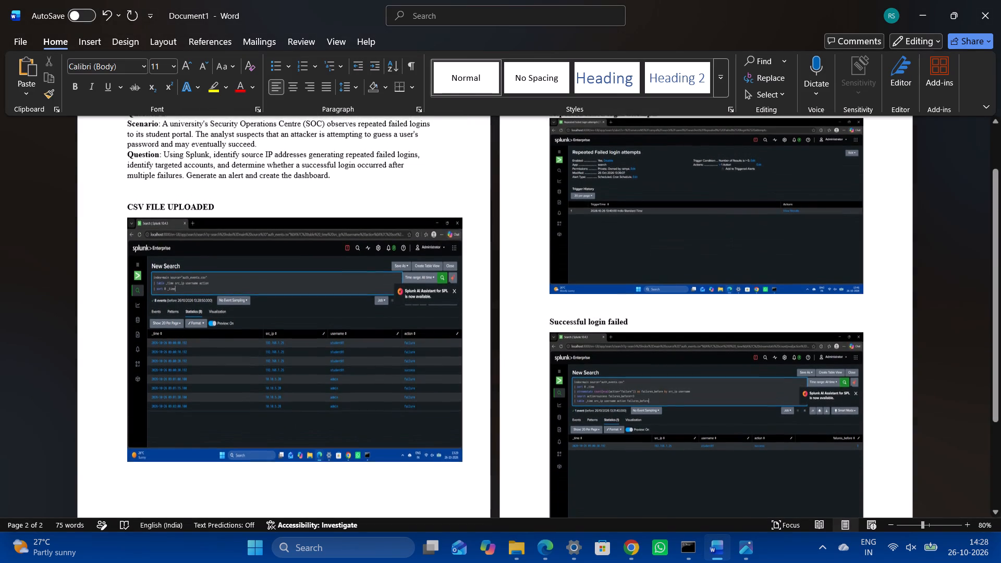
scroll(520, 287, "down", 1)
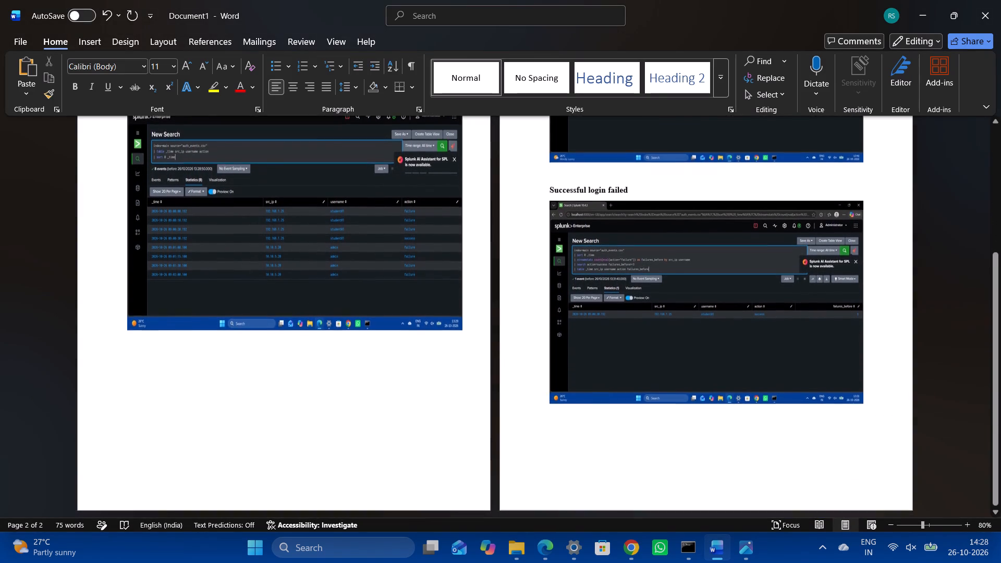
In File Explorer, preview Screenshots (332), (333), (334) and (335) to identify which image shows the newly created dashboard.
key("alt+Tab")
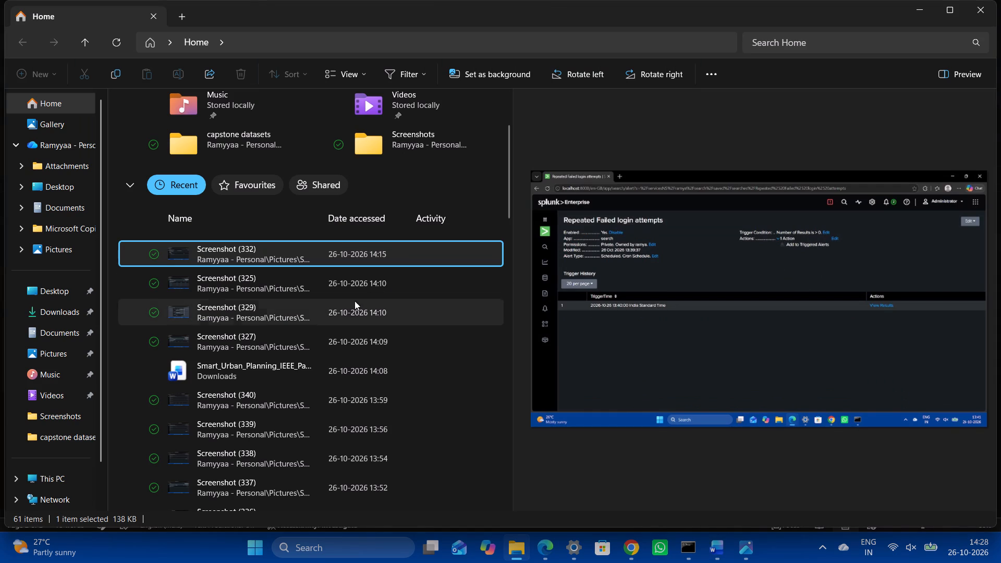
scroll(298, 420, "down", 1)
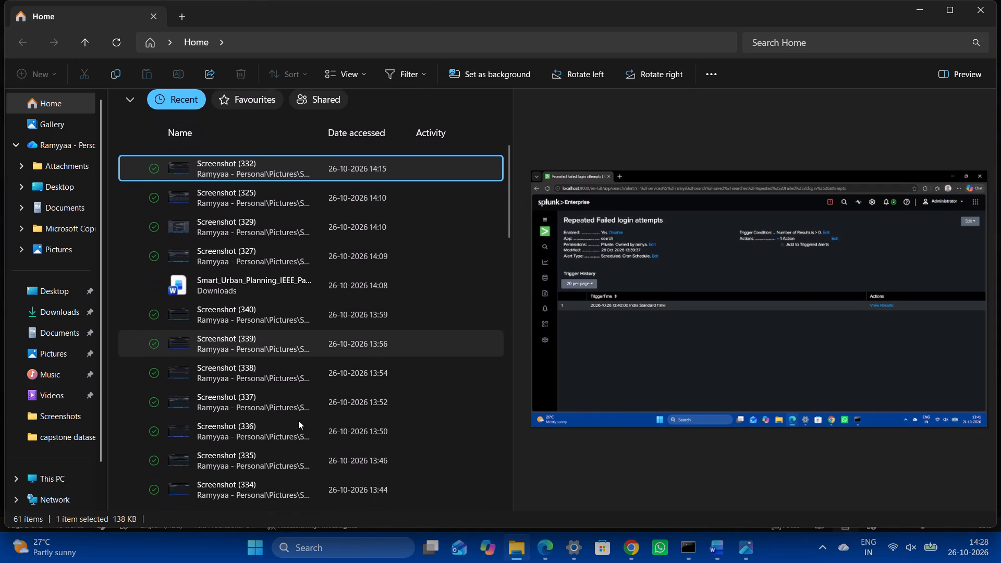
scroll(298, 420, "down", 1)
scroll(270, 471, "down", 1)
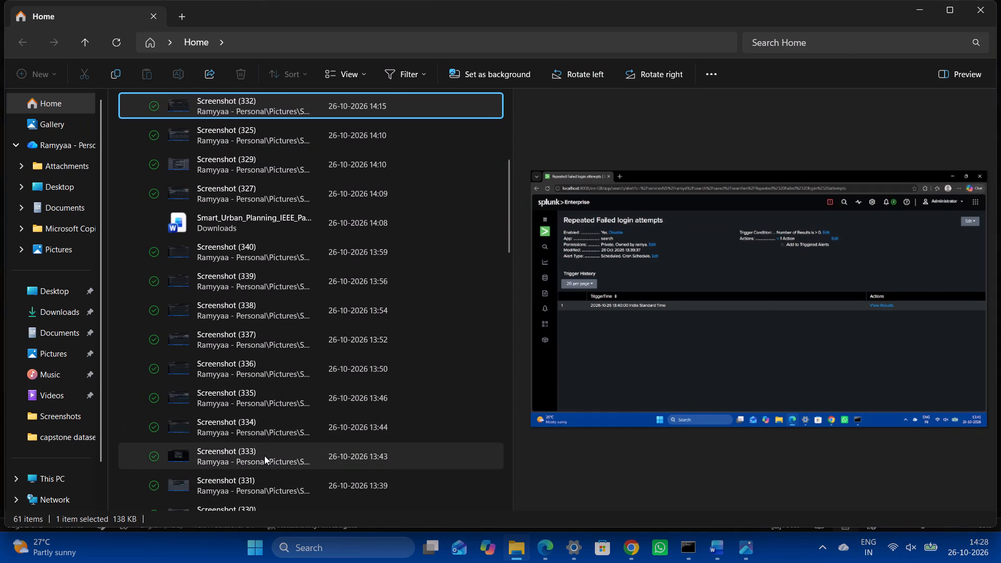
left_click(264, 456)
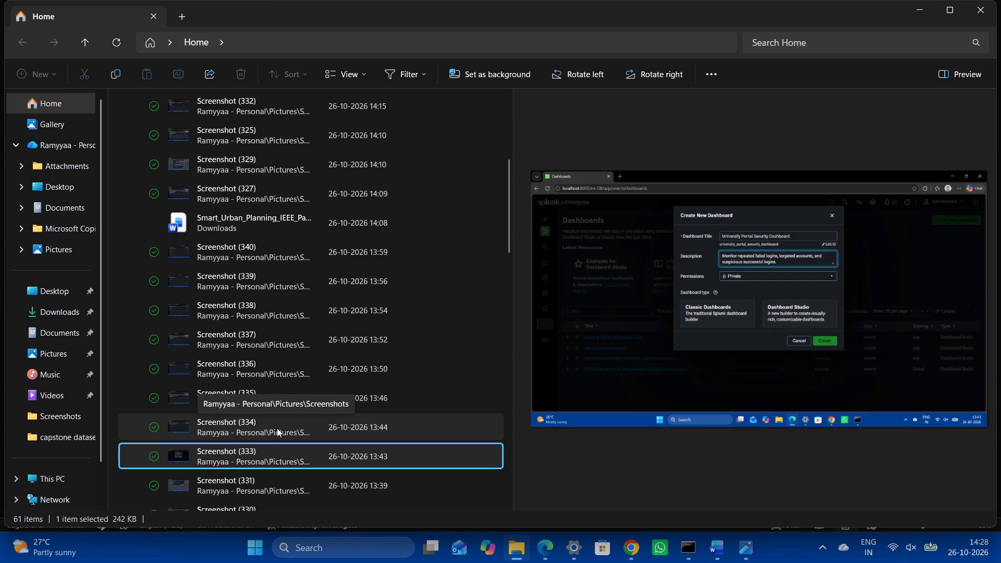
left_click(277, 428)
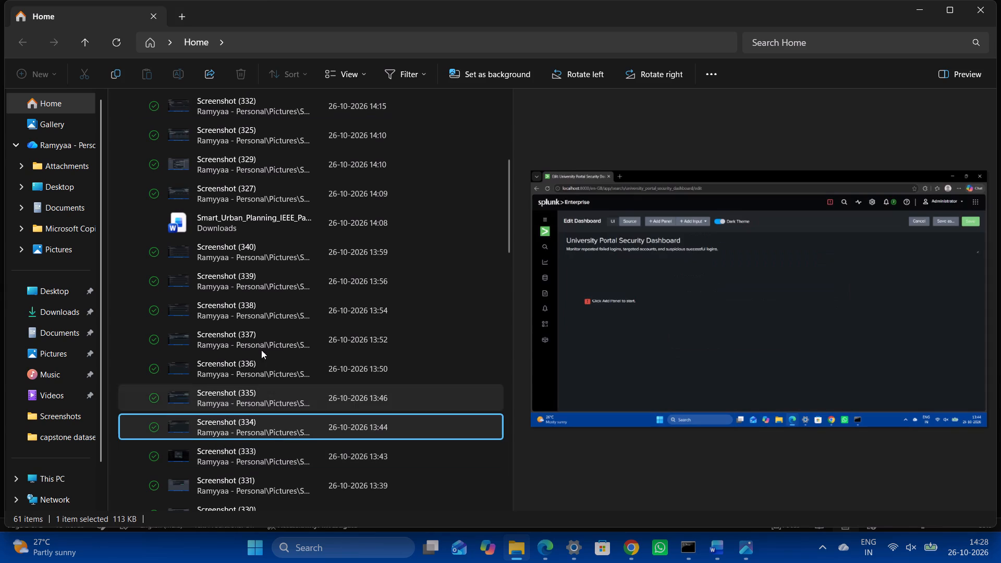
key("alt+Tab")
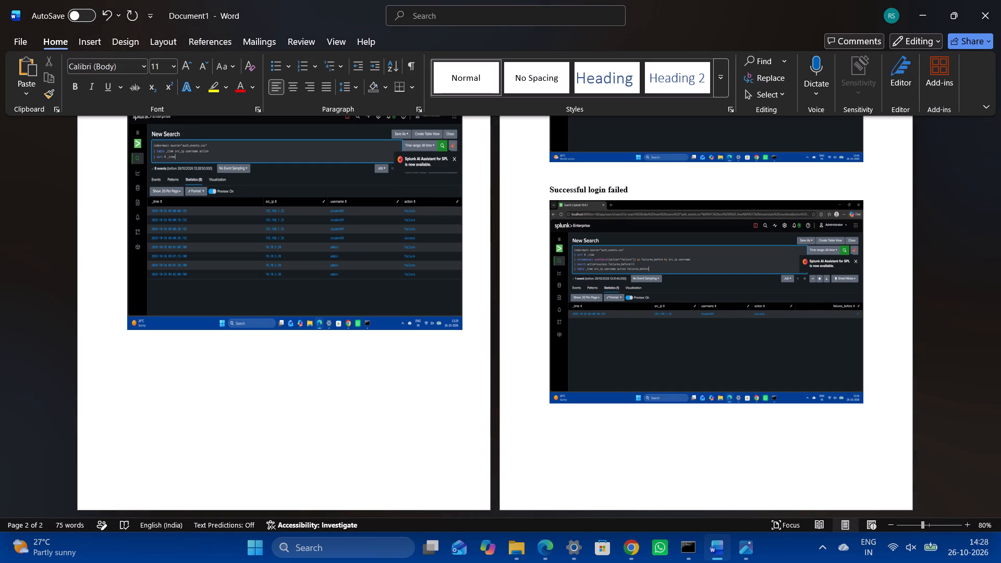
key("alt+Tab")
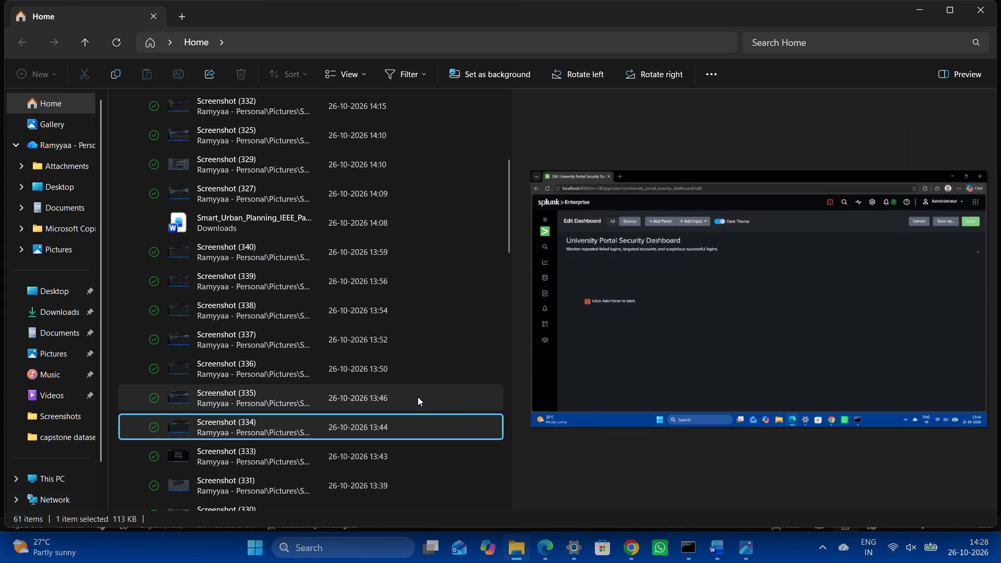
key("alt+Tab")
key("alt+Tab")
left_click(324, 399)
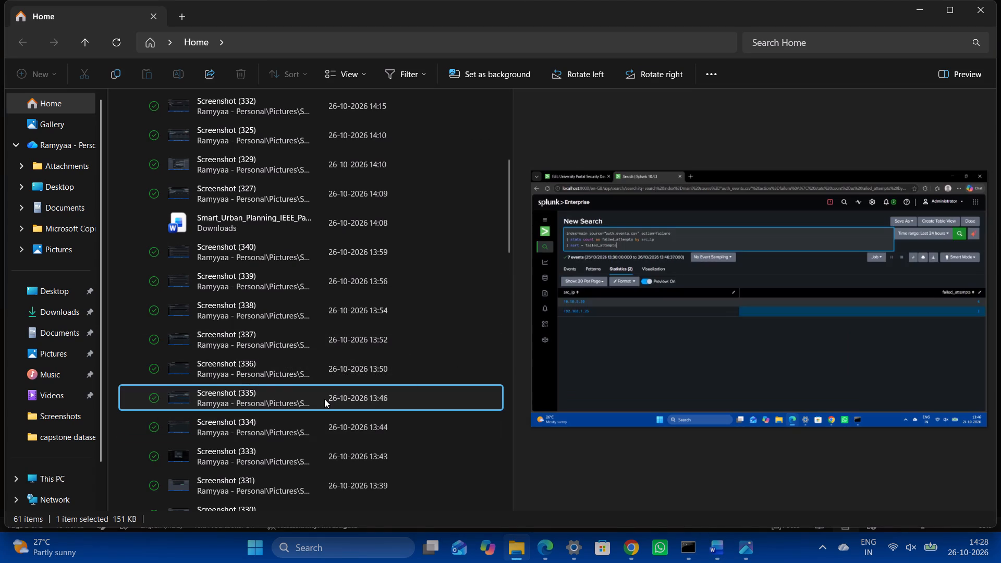
left_click(302, 431)
left_click(299, 458)
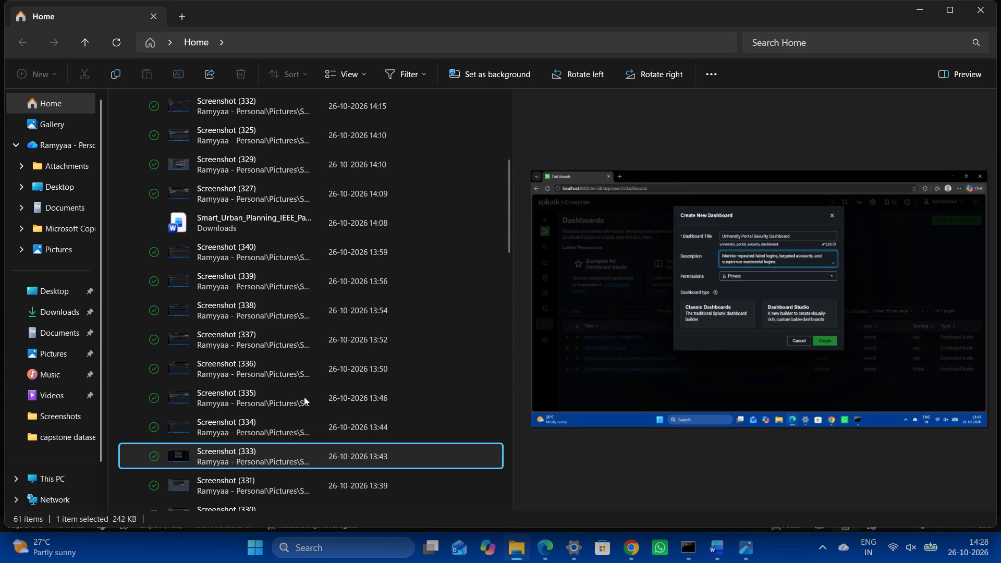
scroll(304, 396, "up", 3)
left_click(290, 243)
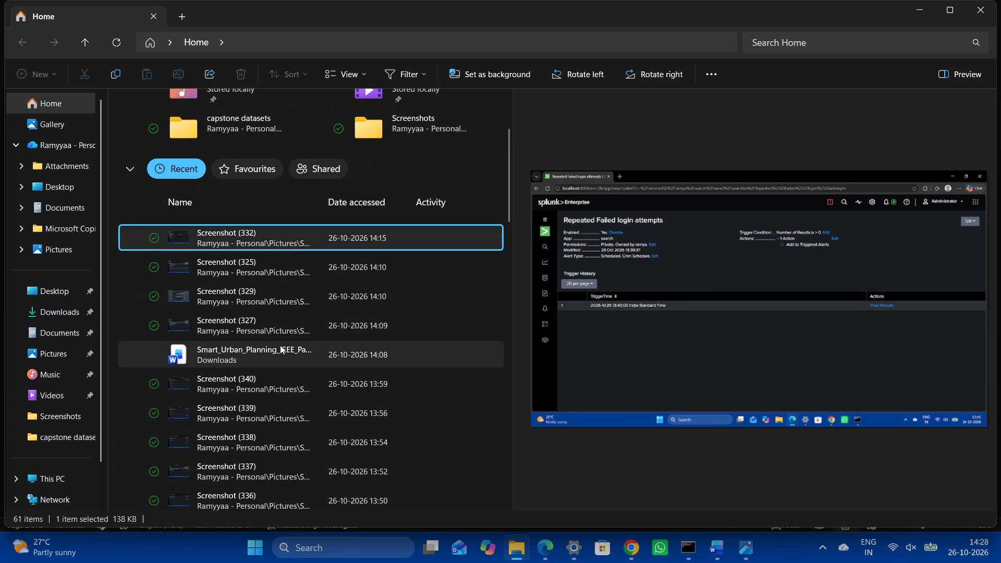
scroll(278, 429, "down", 1)
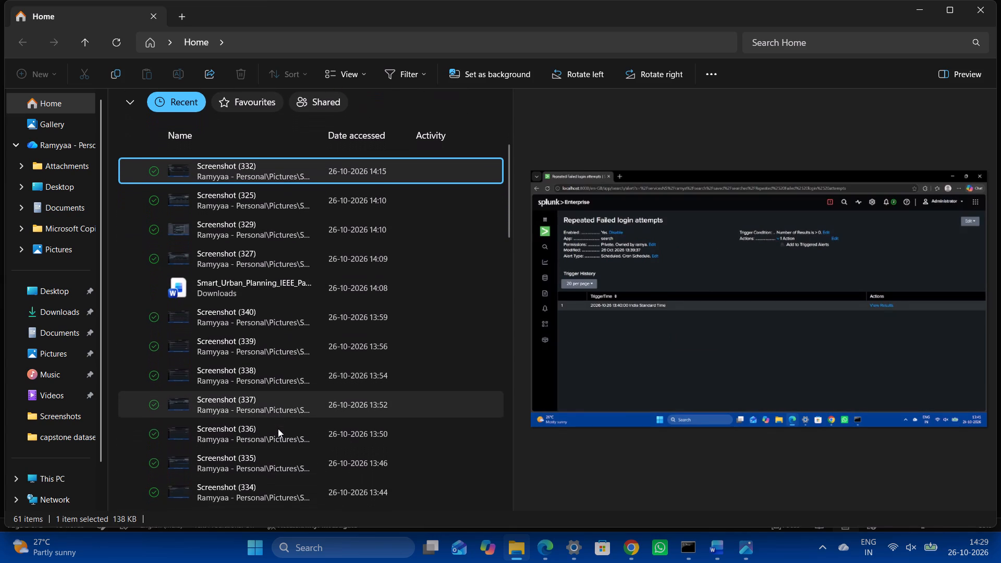
scroll(278, 429, "down", 1)
Copy Screenshot (334) from File Explorer and paste it into the Word document after the "Successful login failed" section.
left_click(254, 484)
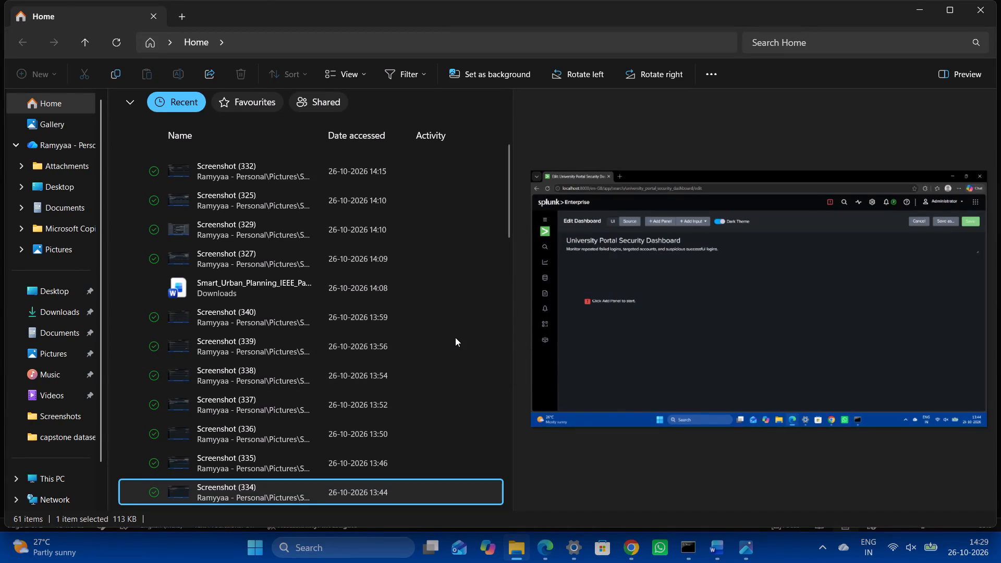
key("alt+Tab")
scroll(568, 407, "down", 2)
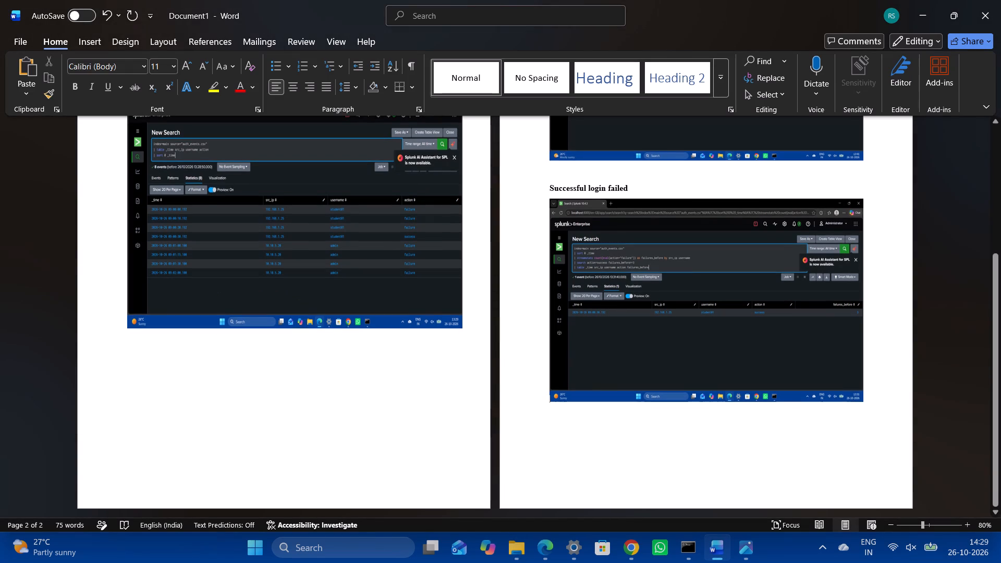
left_click(564, 423)
key("alt+Tab")
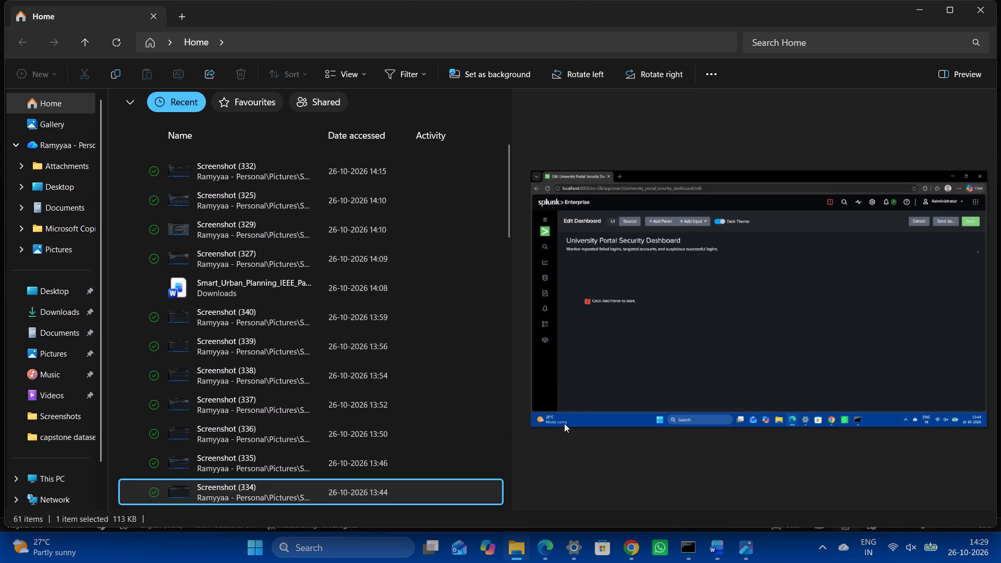
right_click(454, 490)
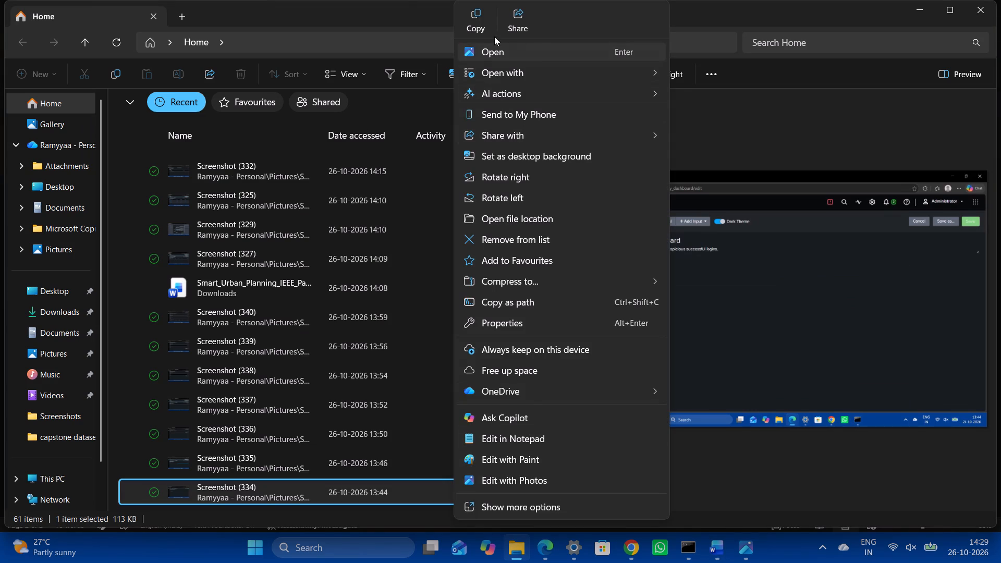
left_click(474, 19)
key("alt+Tab")
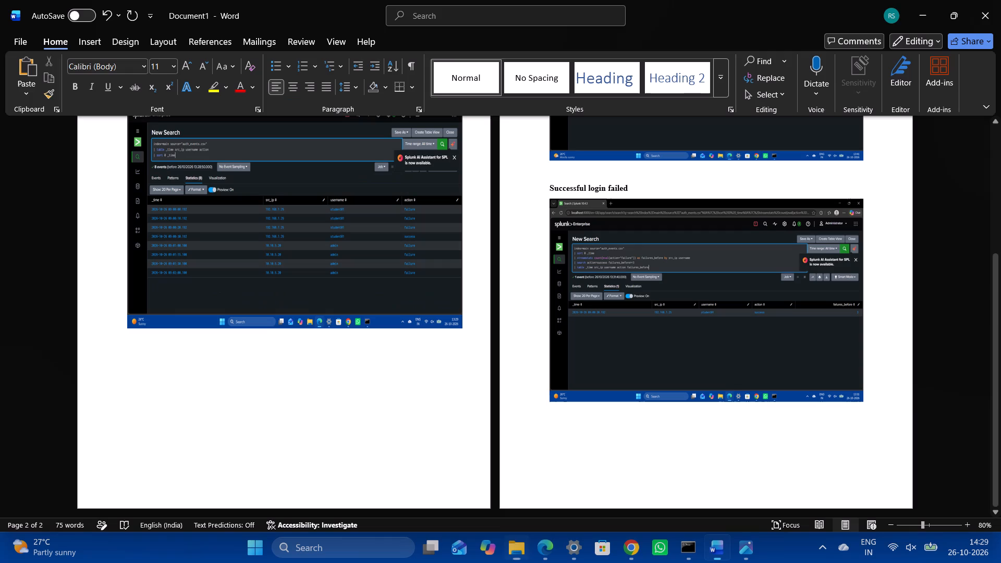
left_click(571, 436)
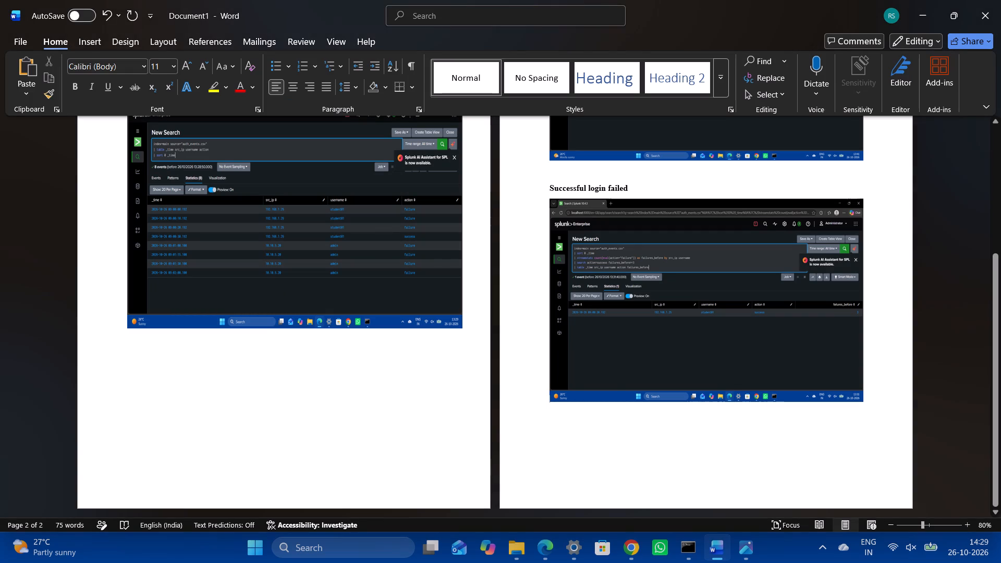
key("ctrl+v")
Move the displaced New Search screenshot from page 3 back to page 2, under the "Successful login failed" heading.
scroll(571, 436, "up", 3)
scroll(571, 436, "down", 1)
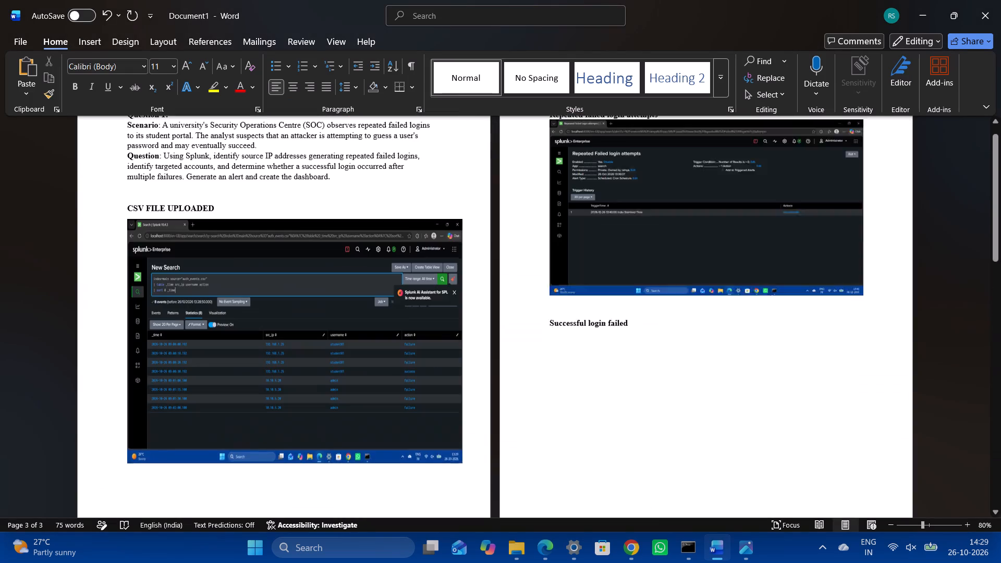
scroll(571, 436, "down", 2)
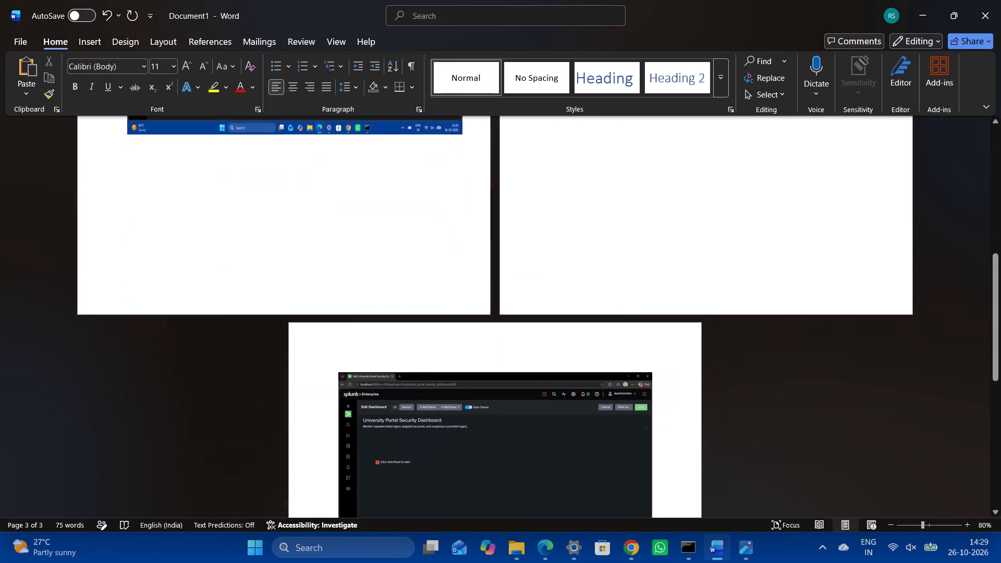
scroll(571, 436, "down", 2)
left_click_drag(505, 504, 670, 189)
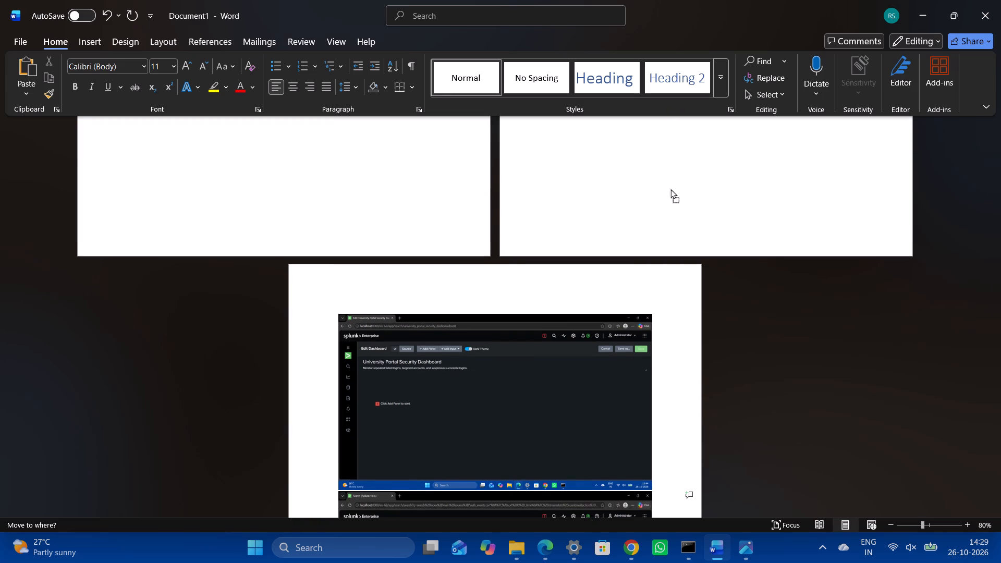
left_click_drag(670, 189, 671, 183)
Stretch the New Search screenshot under "Successful login failed" slightly taller, keeping its width.
scroll(677, 258, "up", 1)
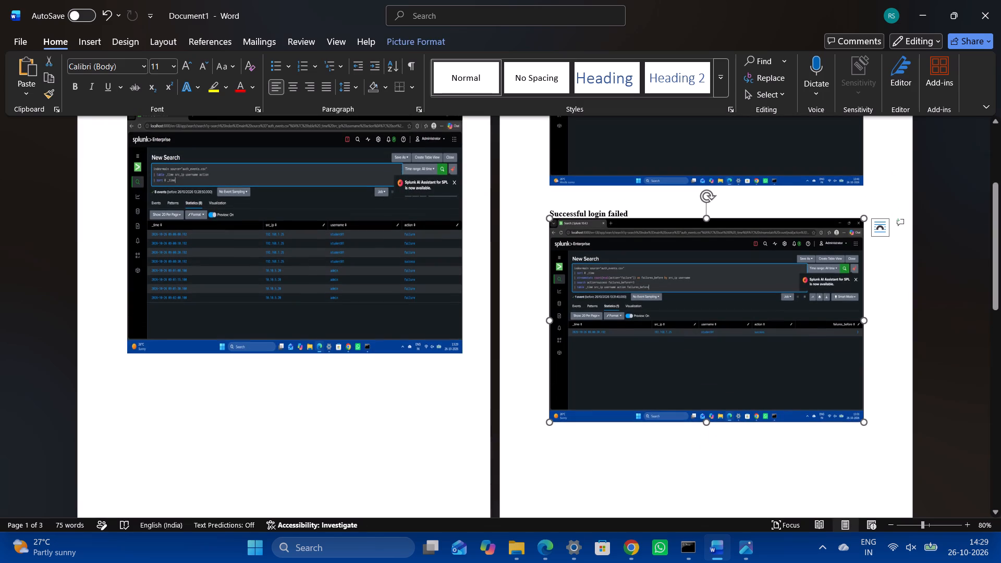
scroll(675, 284, "up", 1)
left_click(662, 300)
left_click_drag(707, 423, 707, 437)
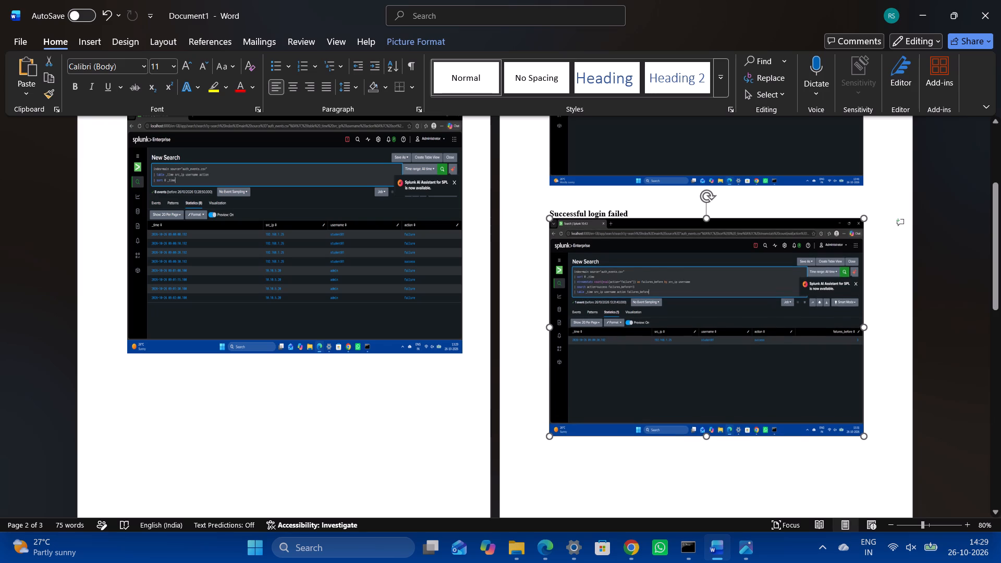
left_click_drag(707, 437, 707, 444)
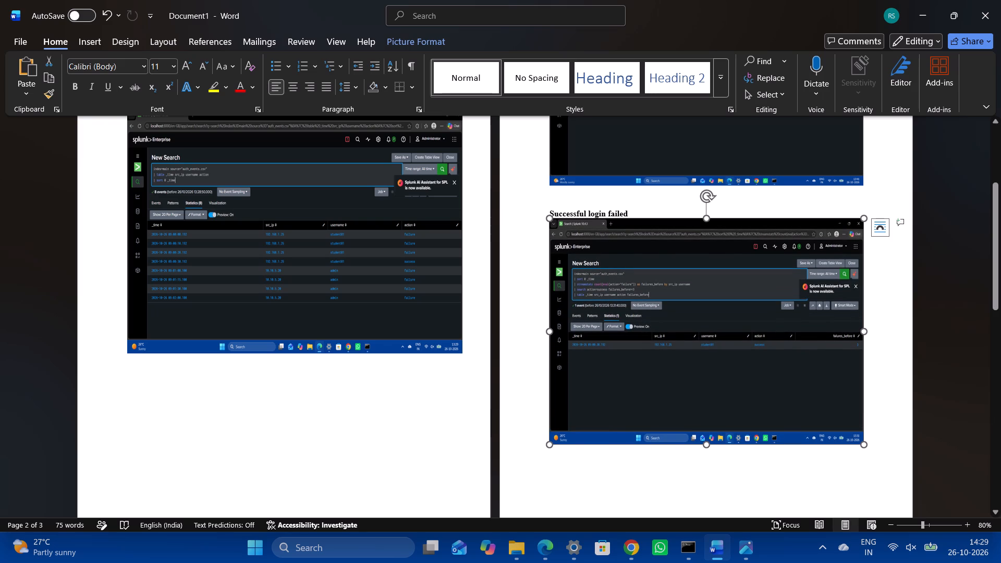
Add a line break after the "Successful login failed" heading, above its screenshot.
left_click(638, 216)
left_click(646, 209)
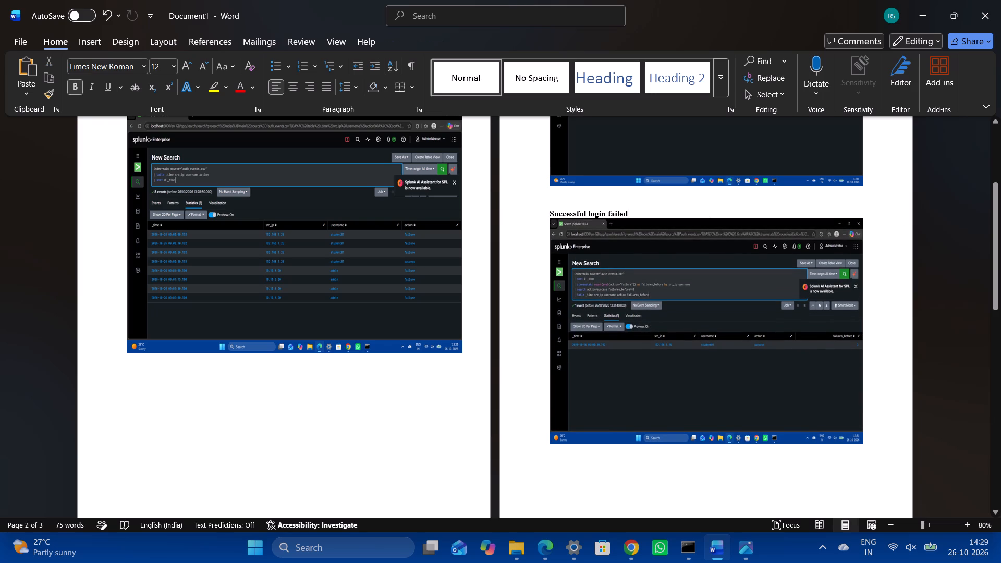
key("Return")
Add the heading text "Dashboard created" above the University Portal Security Dashboard screenshot on page 3.
scroll(646, 209, "down", 5)
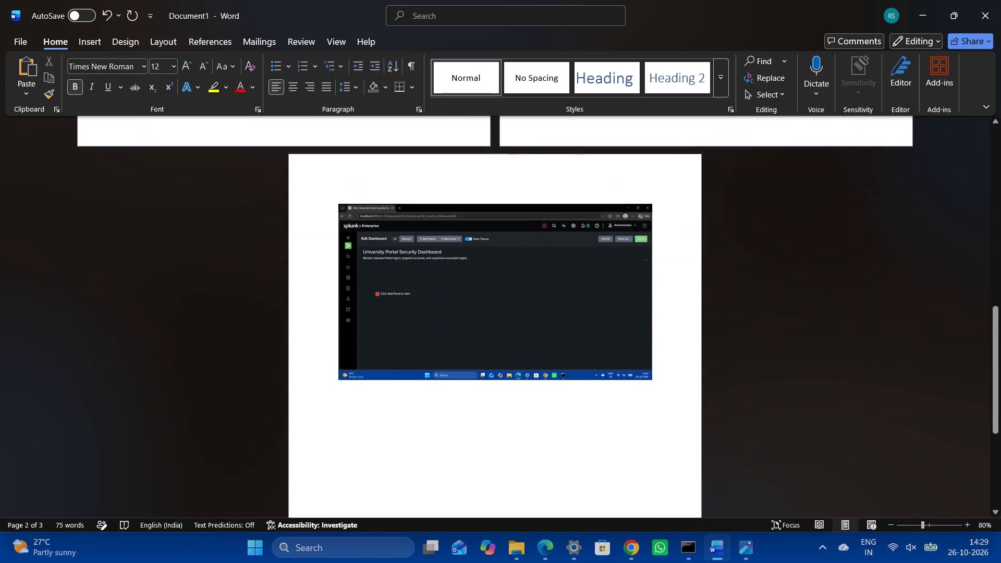
scroll(646, 209, "up", 1)
left_click(360, 254)
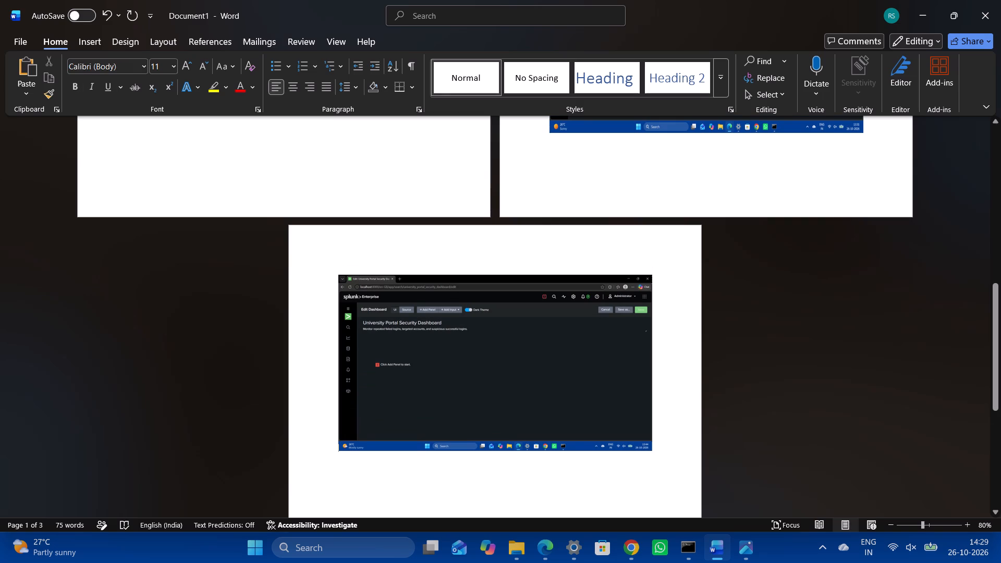
key("d")
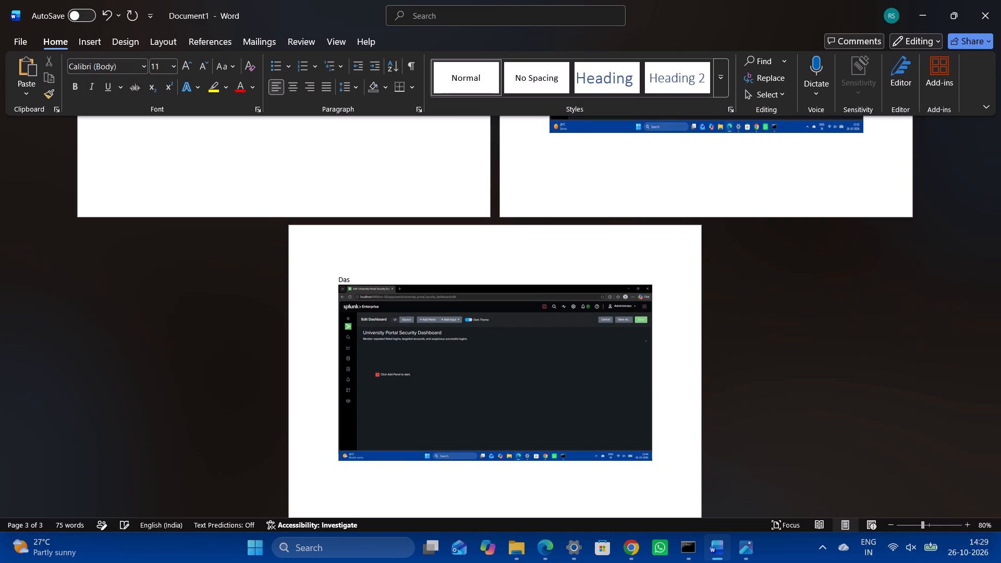
type("hboard")
key("space")
type("creay")
key("BackSpace")
type("ted")
key("space")
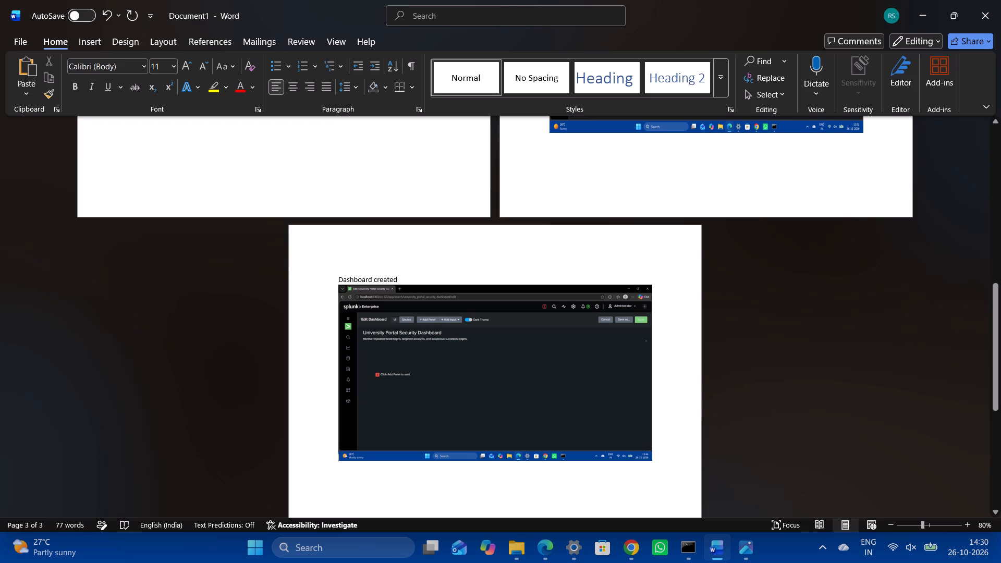
Format the "Dashboard created" heading as bold, 12 pt Times New Roman.
left_click_drag(409, 275, 338, 282)
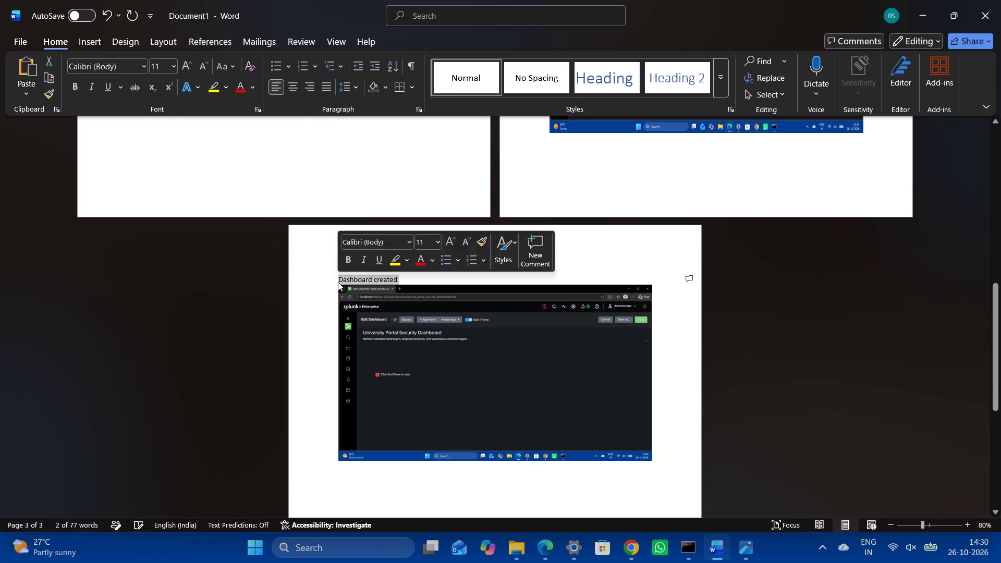
key("ctrl+b")
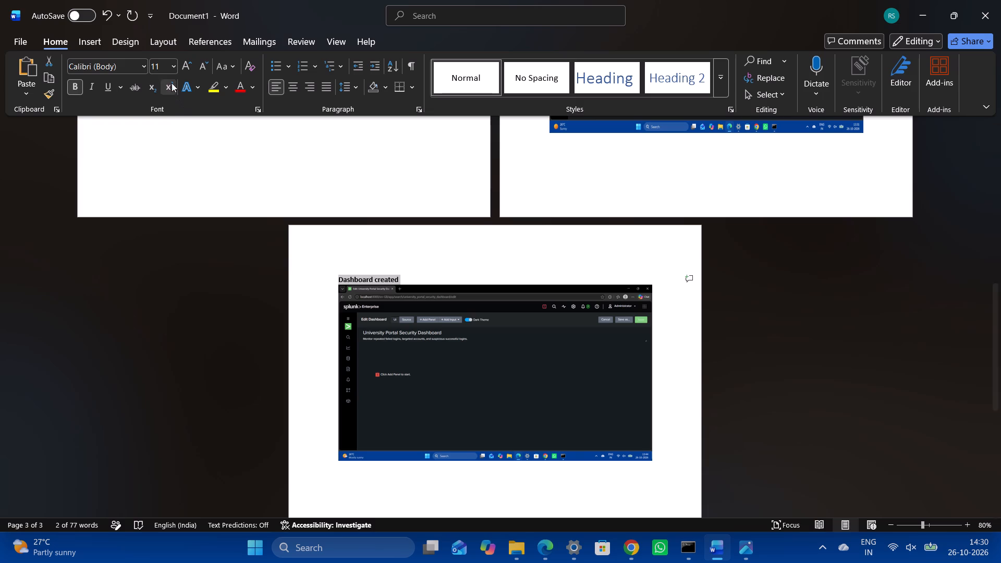
left_click(176, 63)
left_click(160, 141)
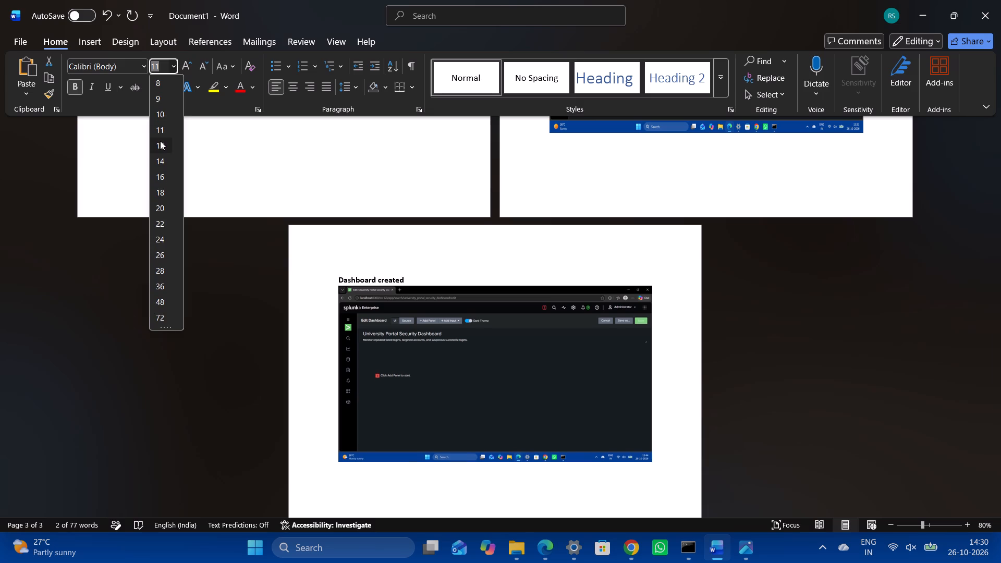
left_click(145, 66)
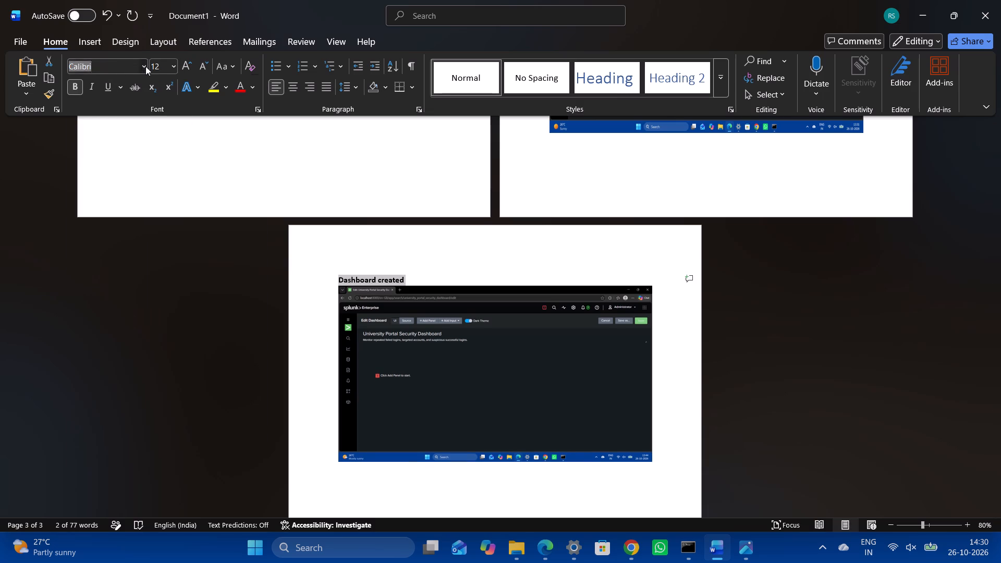
left_click(135, 157)
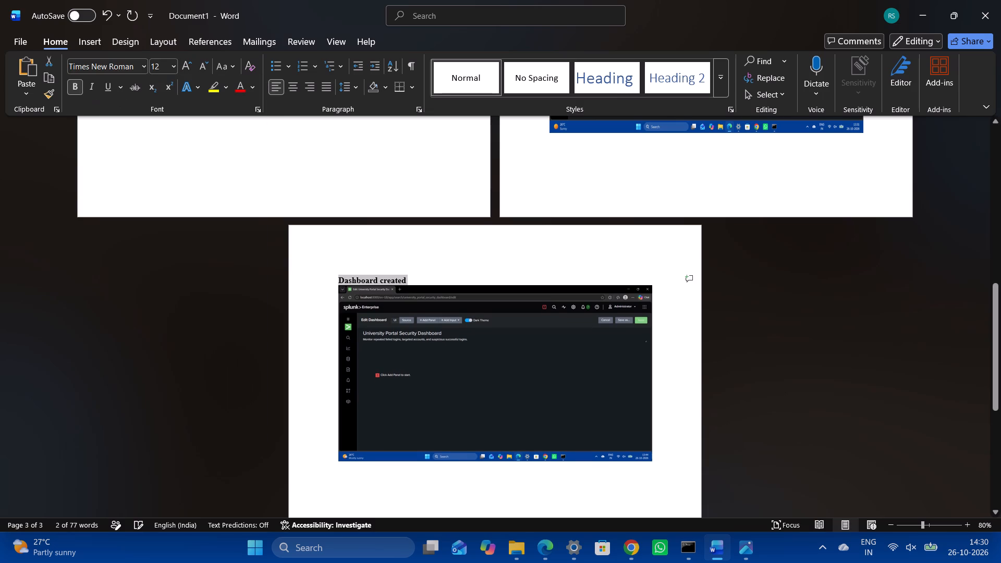
left_click(347, 472)
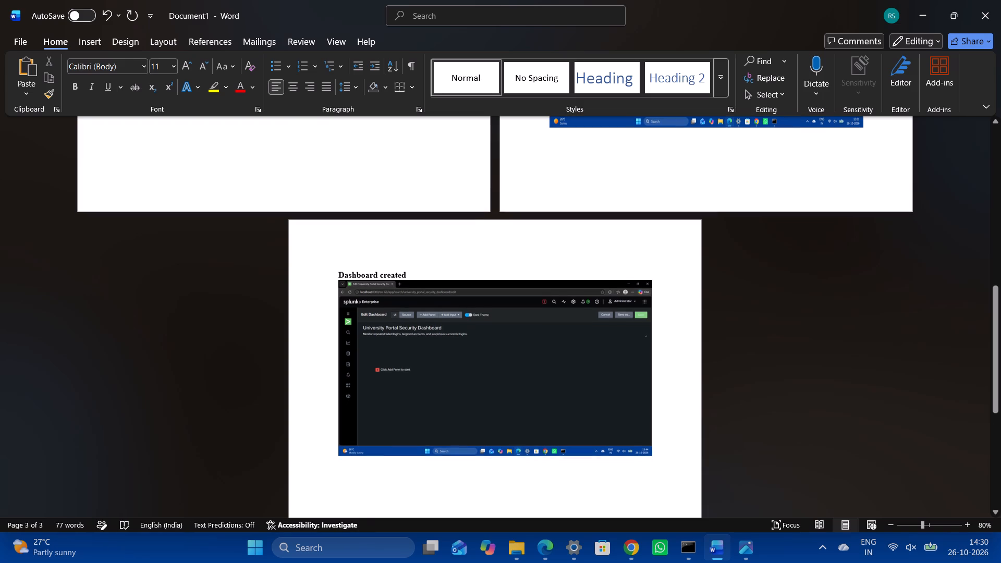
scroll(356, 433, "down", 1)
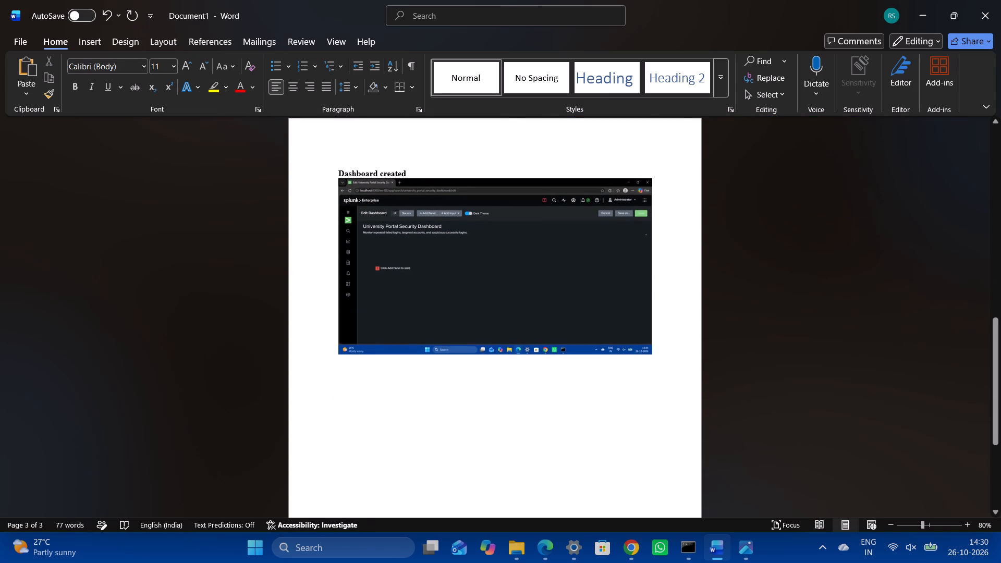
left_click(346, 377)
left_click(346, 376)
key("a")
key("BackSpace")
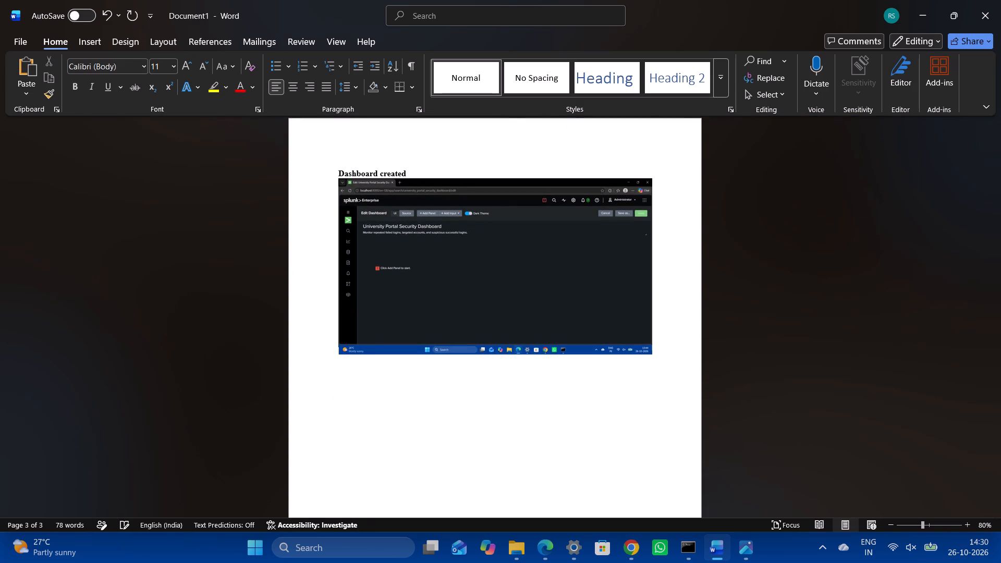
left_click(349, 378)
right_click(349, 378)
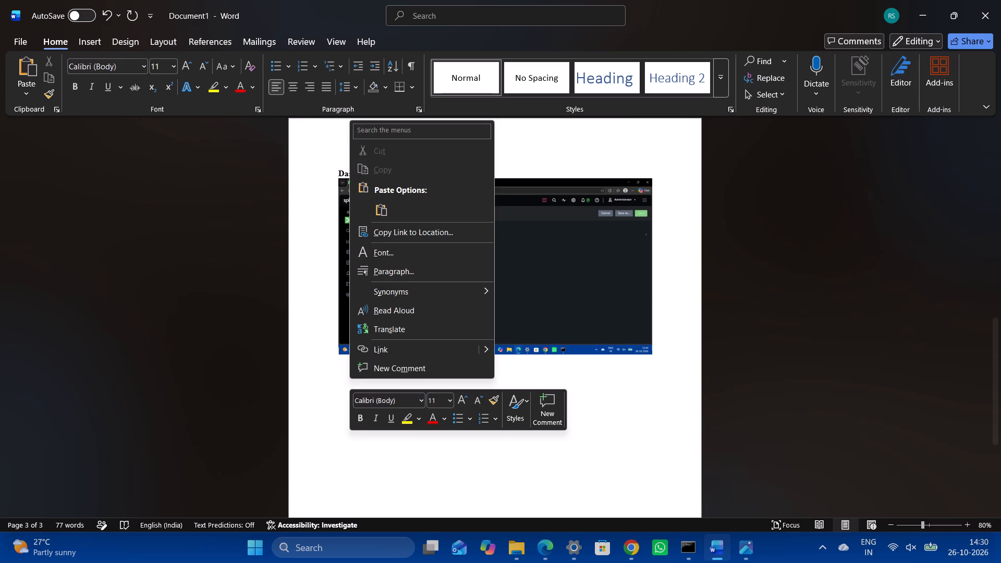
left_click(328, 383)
Switch to File Explorer and copy the Screenshot (340) image of the completed University Portal Security Dashboard.
key("alt+Tab")
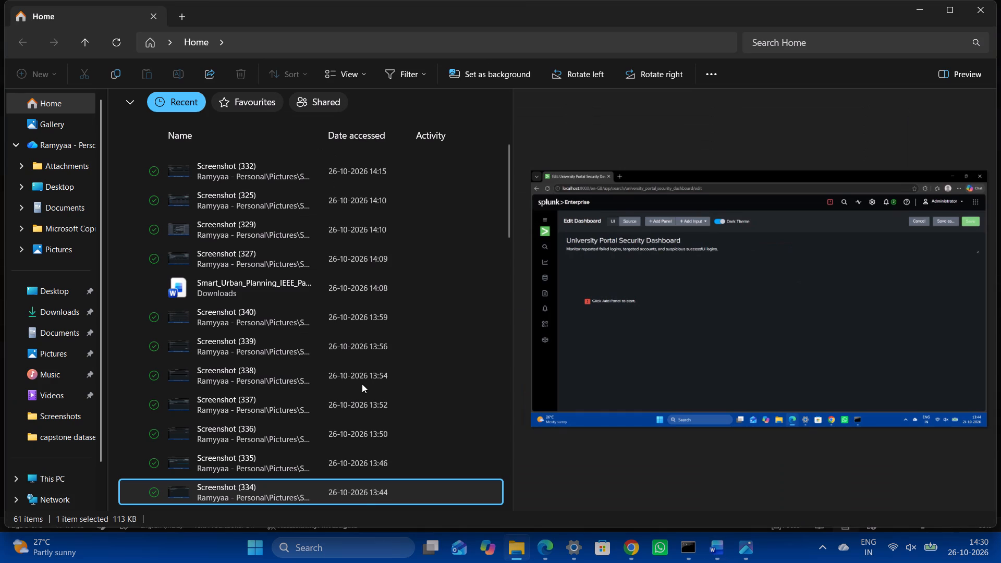
scroll(334, 325, "up", 3)
scroll(334, 325, "down", 2)
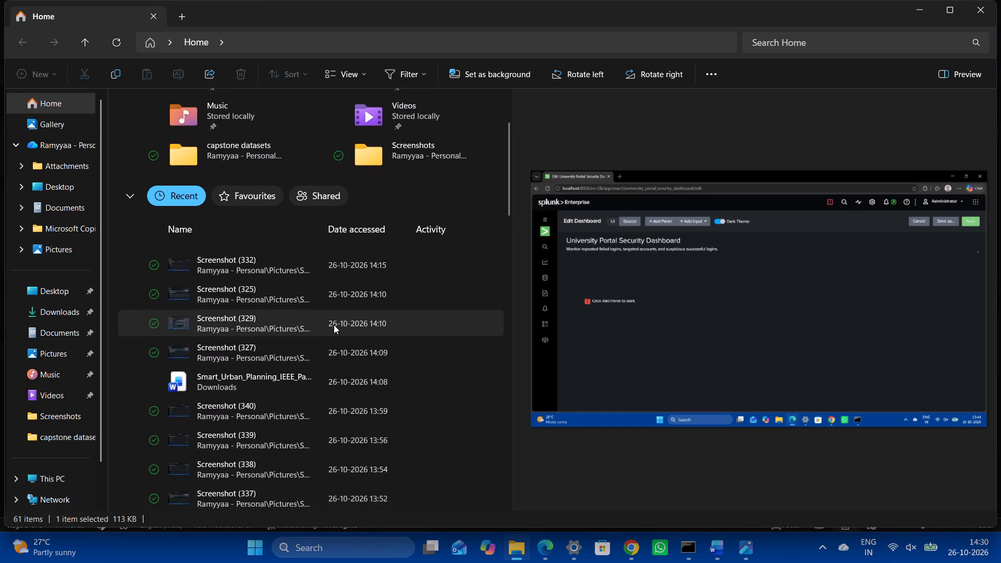
scroll(334, 325, "down", 3)
left_click(279, 231)
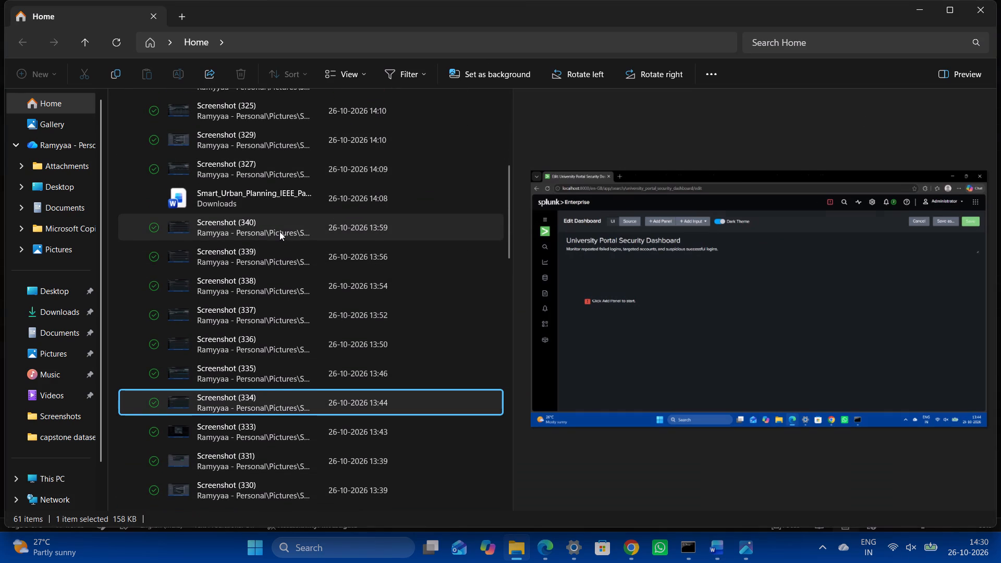
right_click(472, 232)
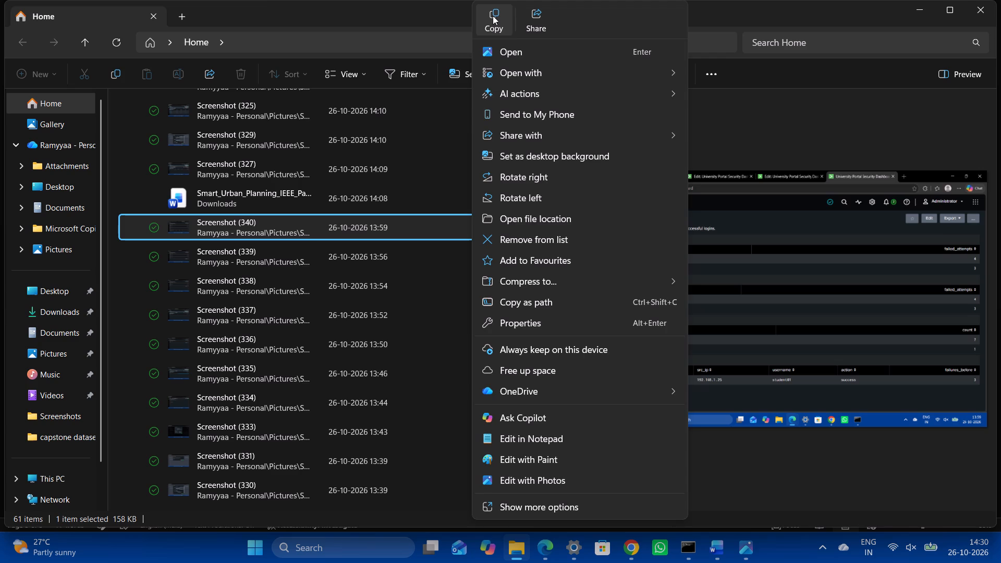
left_click(493, 17)
Back in Word, paste the copied screenshot on page 3 and move the empty-dashboard screenshot above it, under "Dashboard created".
key("alt+Tab")
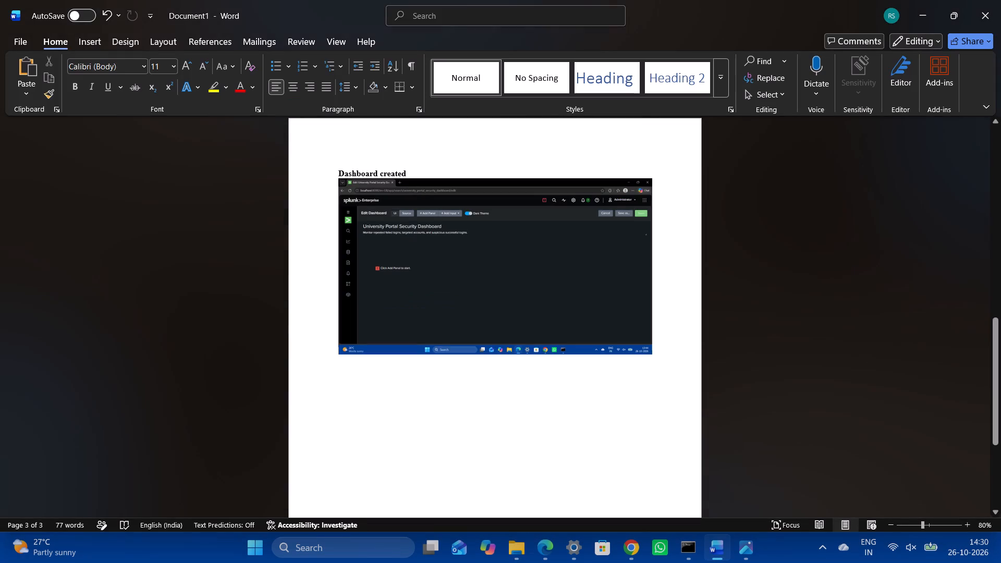
scroll(391, 391, "down", 1)
scroll(371, 381, "up", 1)
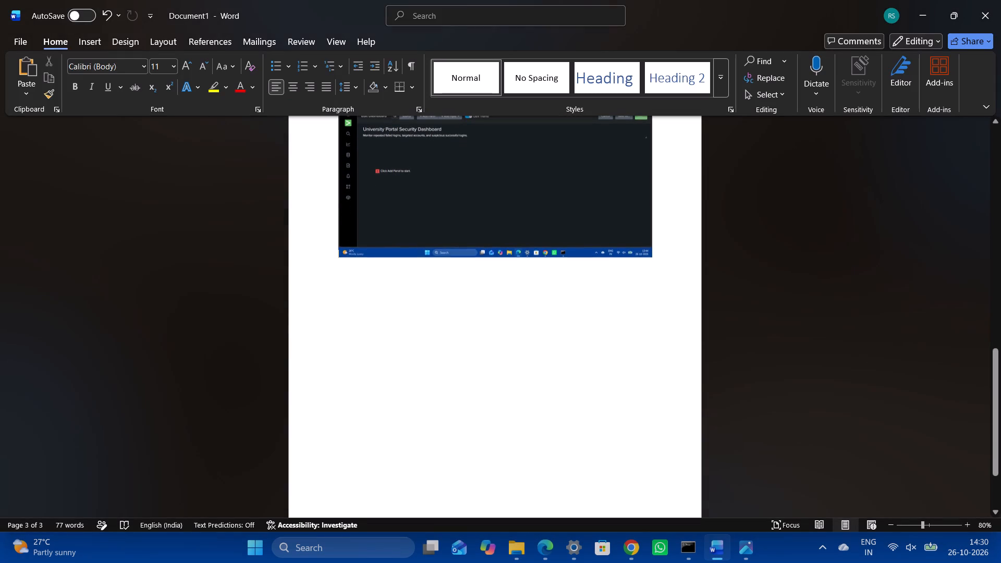
left_click(369, 375)
key("ctrl+v")
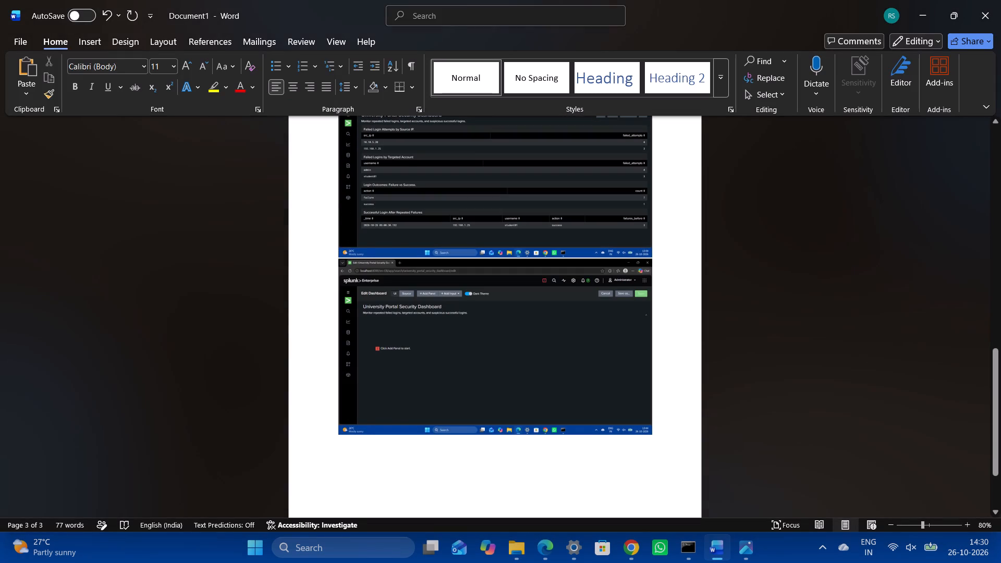
left_click_drag(420, 332, 443, 174)
left_click(461, 338)
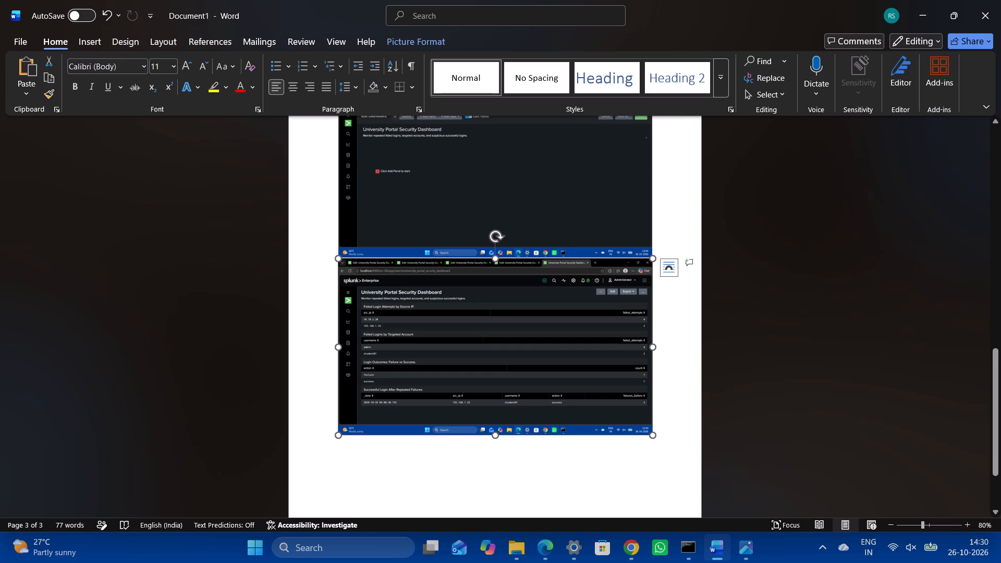
Insert three paragraph breaks between the two dashboard screenshots on page 3.
left_click(661, 249)
key("Return")
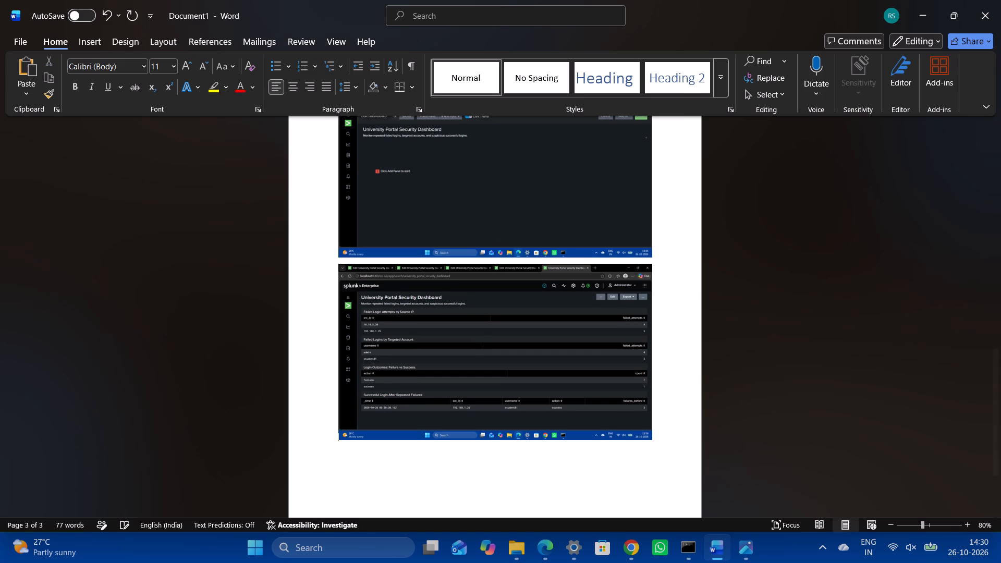
key("Return")
key("Return")
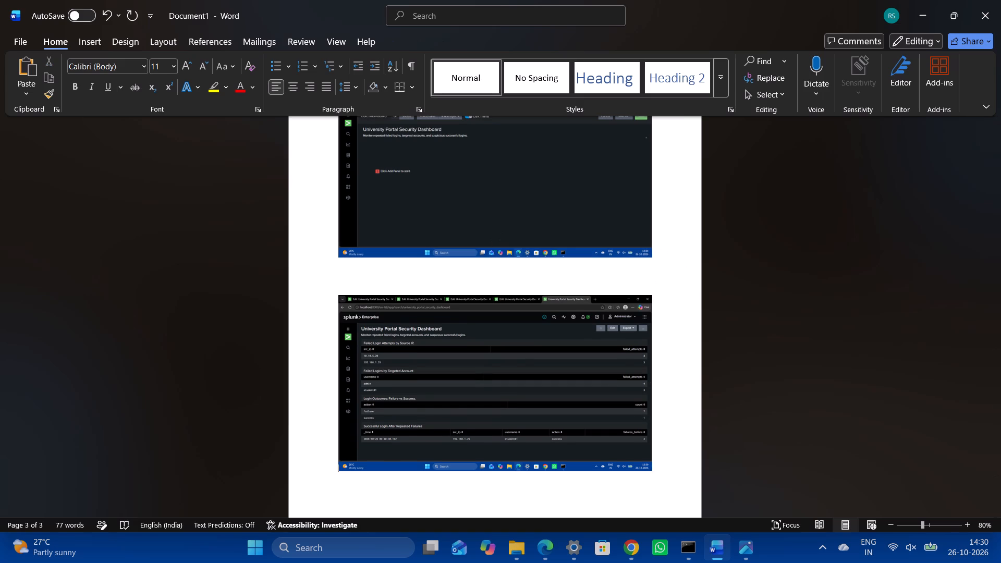
Add the heading text "Dashboard of all the required fields" directly above the completed dashboard screenshot.
key("d")
type("ashboard")
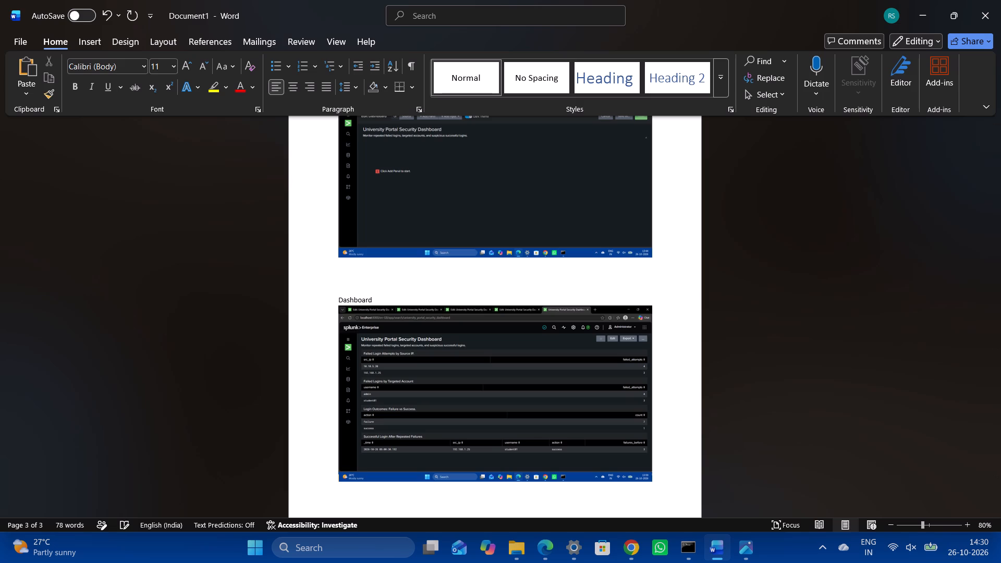
key("space")
type("of a")
type("ALL")
key("BackSpace")
key("BackSpace")
key("a")
key("BackSpace")
key("space")
type("akk")
key("space")
key("BackSpace")
key("BackSpace")
key("BackSpace")
type("ll the")
key("space")
type("reuired")
key("space")
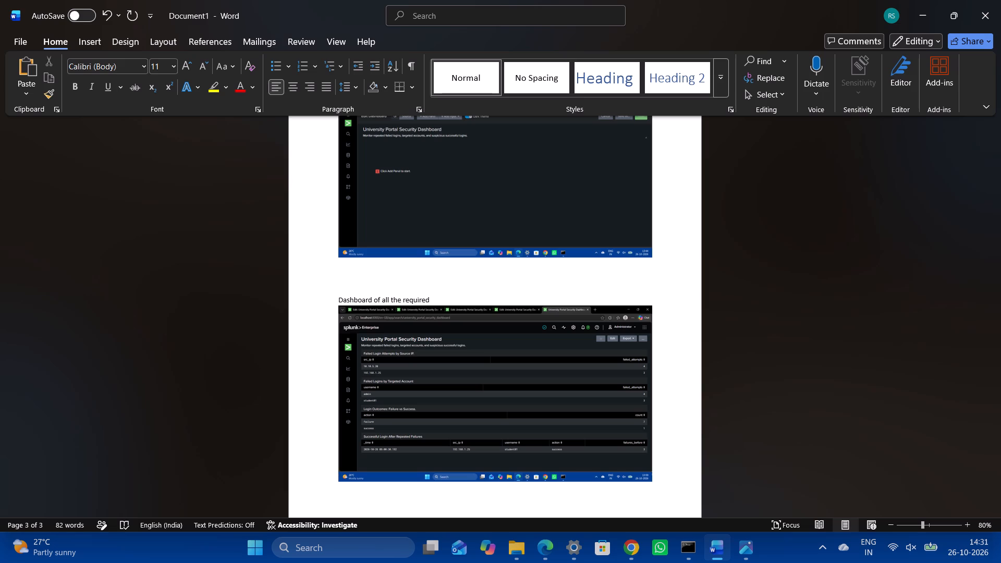
type("fields")
Format the "Dashboard of all the required fields" heading as bold, 12 pt Times New Roman.
left_click_drag(460, 302, 386, 305)
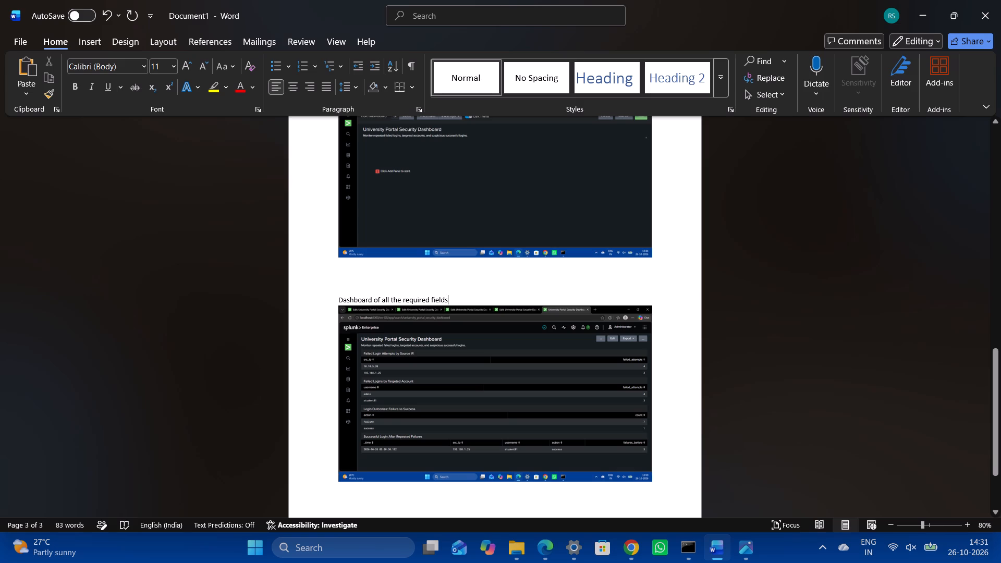
left_click_drag(386, 305, 336, 299)
key("ctrl+b")
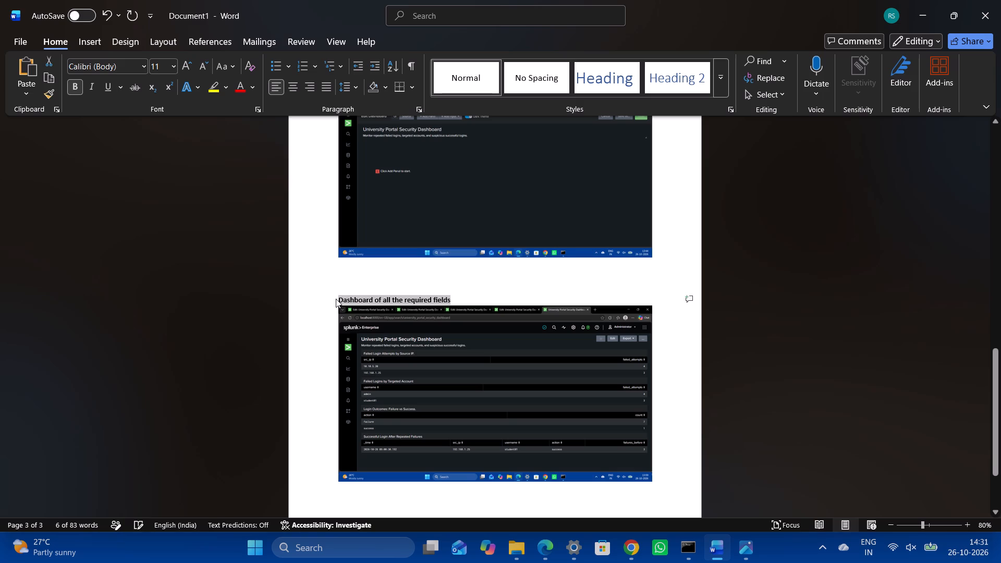
left_click(173, 66)
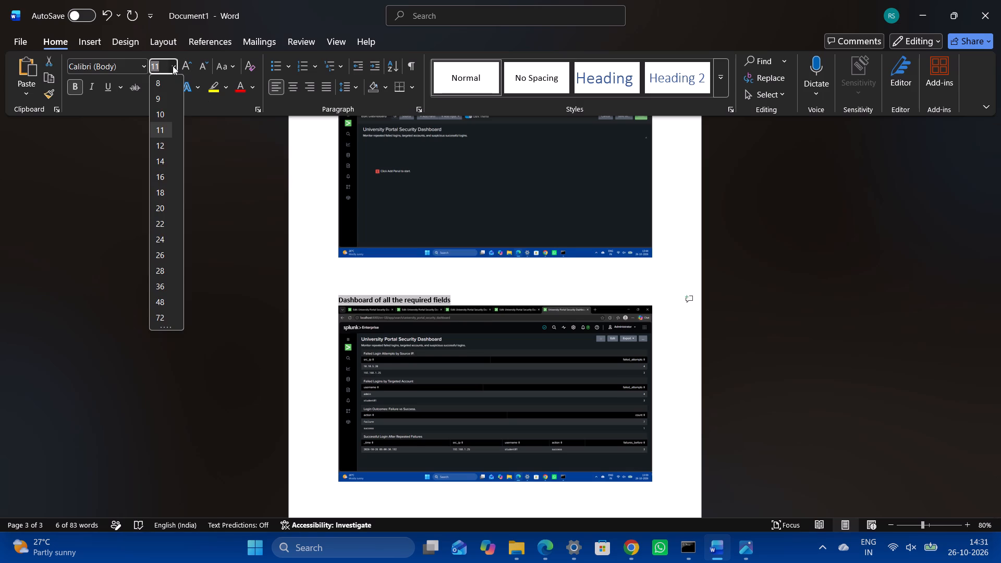
left_click(161, 140)
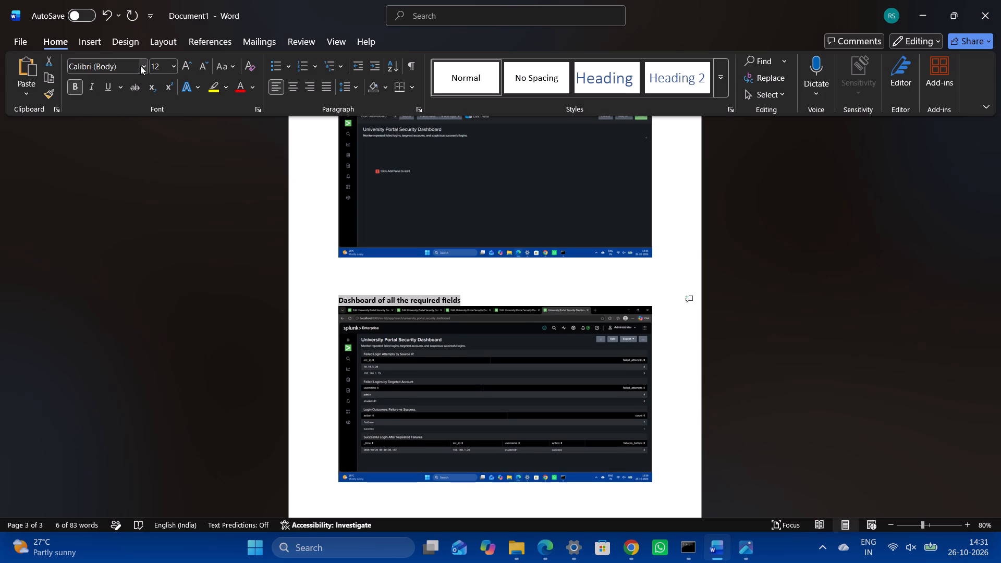
left_click(144, 66)
left_click(135, 157)
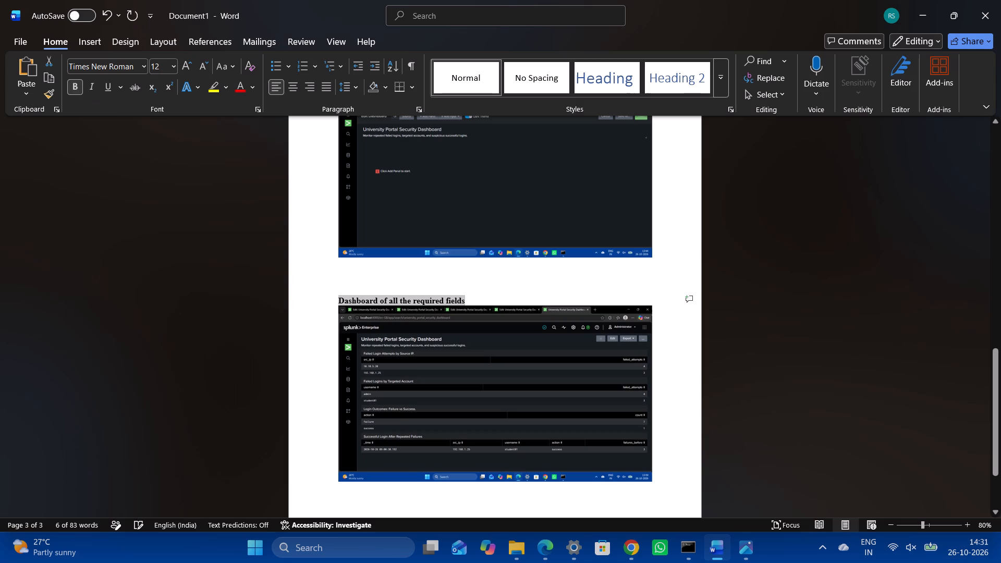
left_click(337, 283)
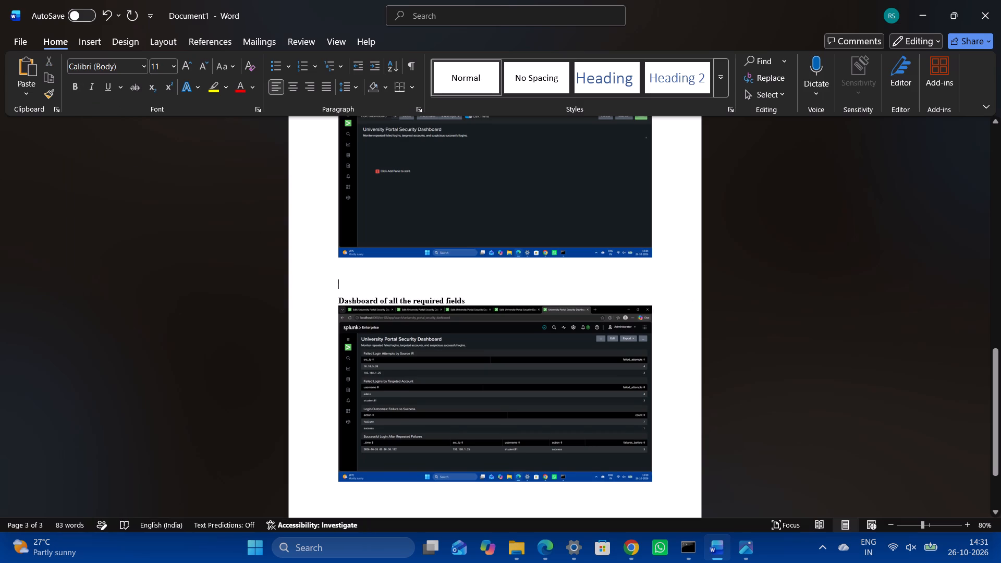
Remove one blank paragraph from the gap above the "Dashboard of all the required fields" heading on page 3.
key("BackSpace")
scroll(337, 283, "up", 1)
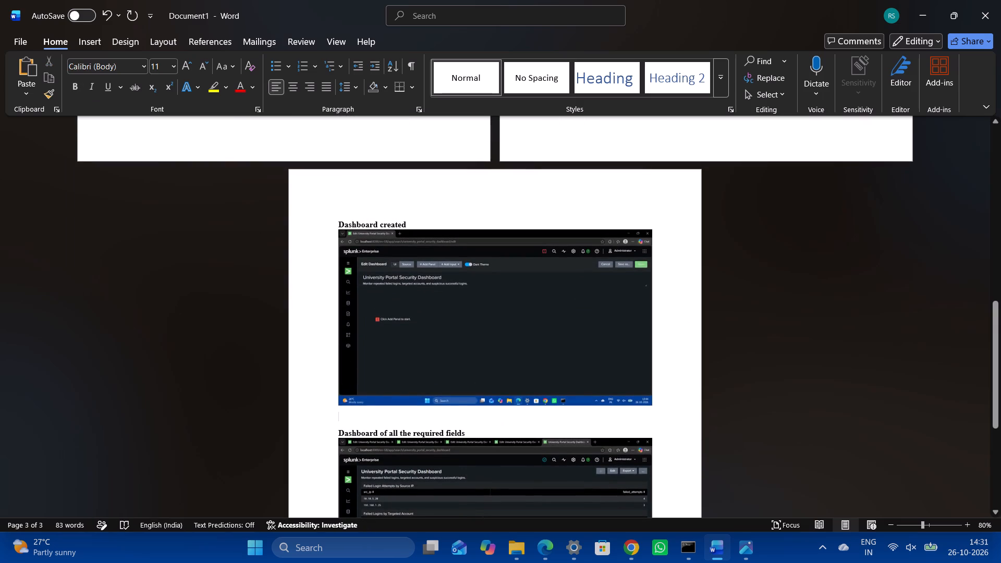
scroll(337, 283, "down", 3)
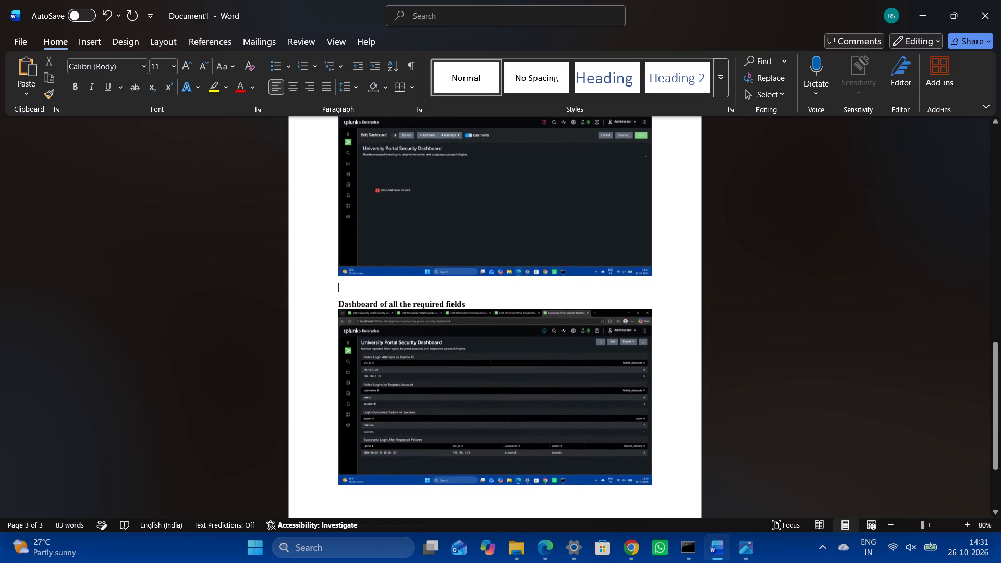
Enlarge the completed dashboard screenshot by stretching it taller and slightly wider, past the page's right text margin.
left_click(388, 357)
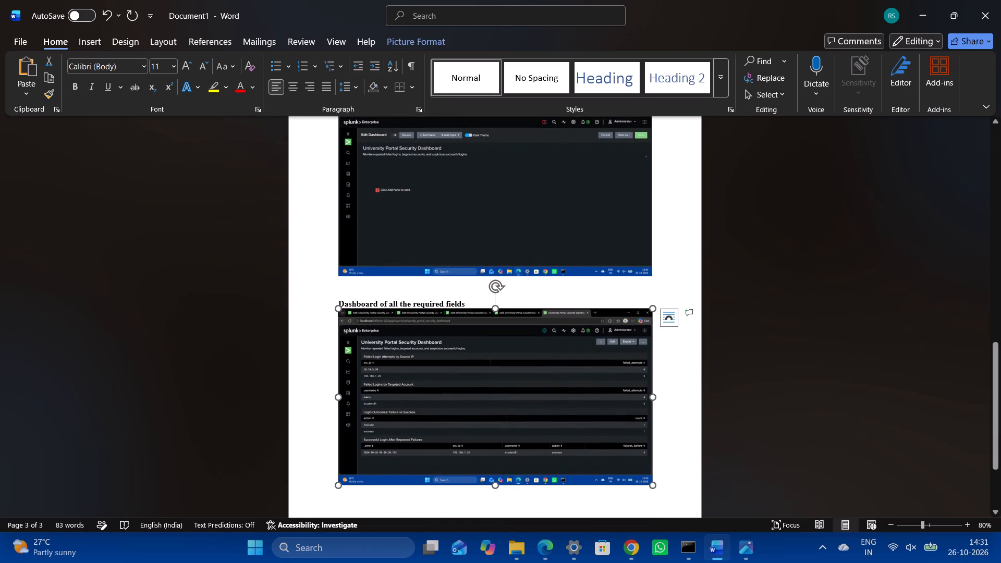
left_click_drag(495, 485, 496, 496)
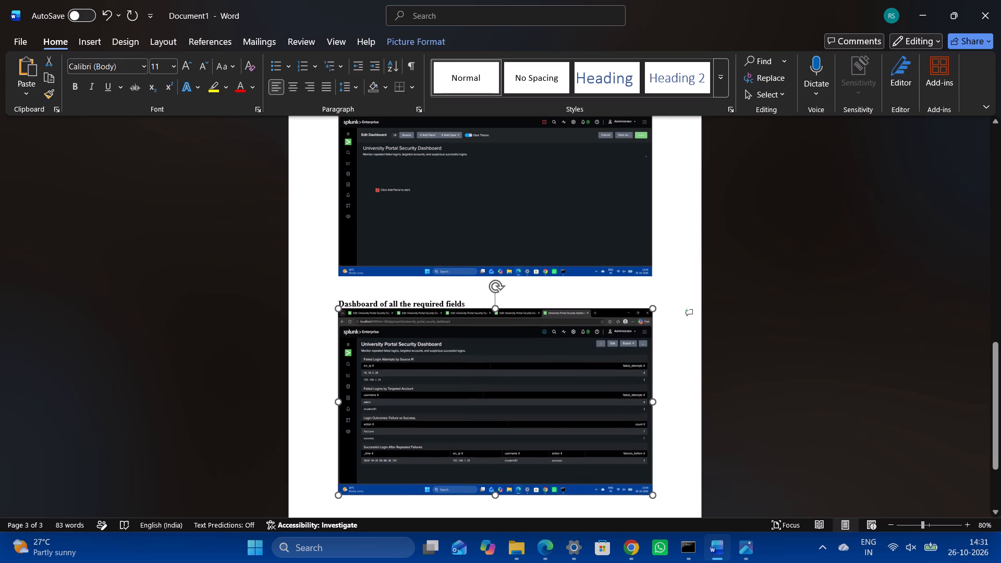
left_click_drag(496, 496, 494, 504)
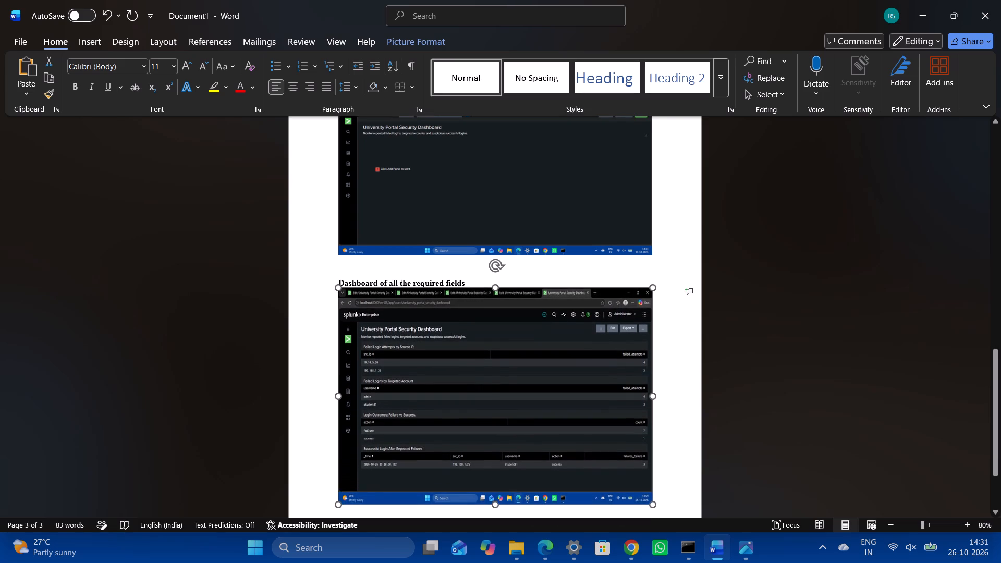
left_click_drag(494, 504, 495, 504)
left_click_drag(652, 397, 655, 397)
left_click_drag(655, 397, 674, 396)
scroll(786, 350, "down", 3)
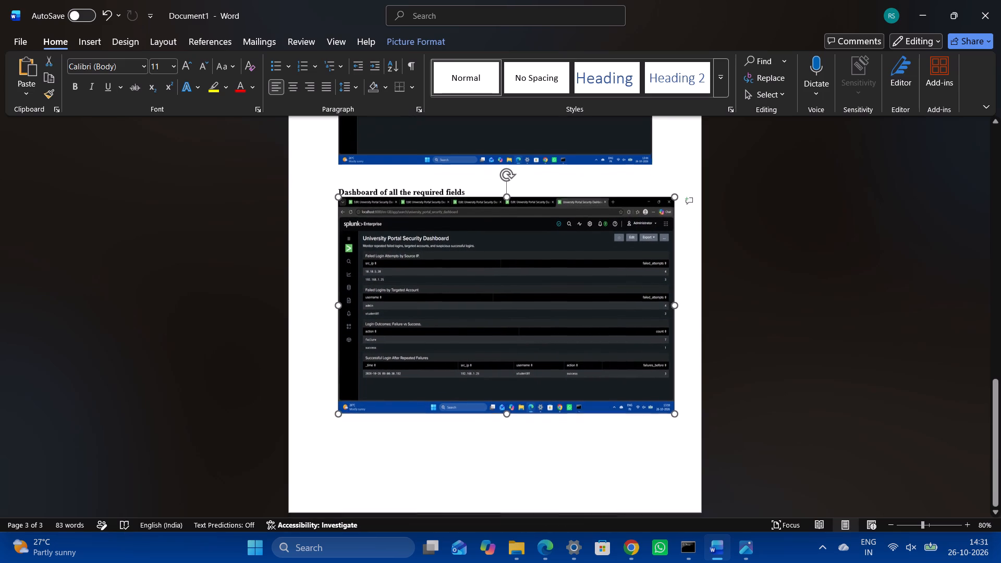
scroll(786, 350, "down", 2)
scroll(523, 407, "left", 1)
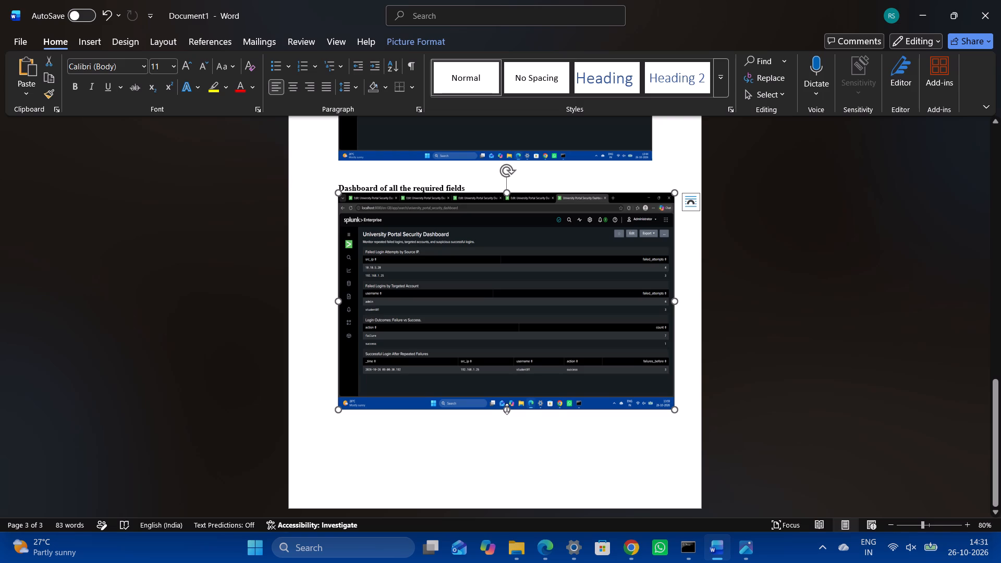
scroll(507, 409, "left", 1)
left_click_drag(507, 409, 511, 439)
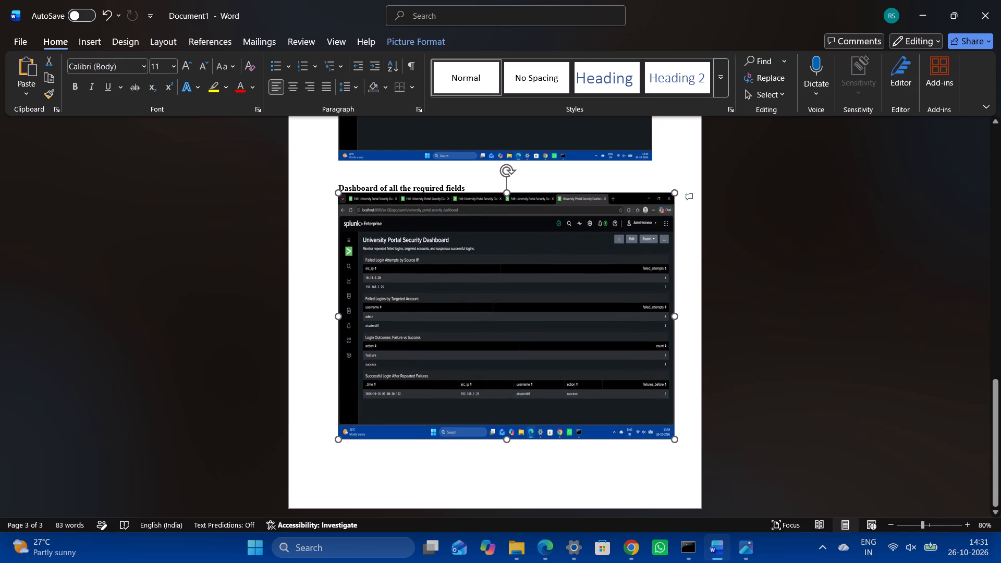
Stretch the empty-dashboard screenshot under "Dashboard created" slightly wider and taller, to about the width of the completed dashboard screenshot.
scroll(733, 281, "up", 10)
left_click(581, 317)
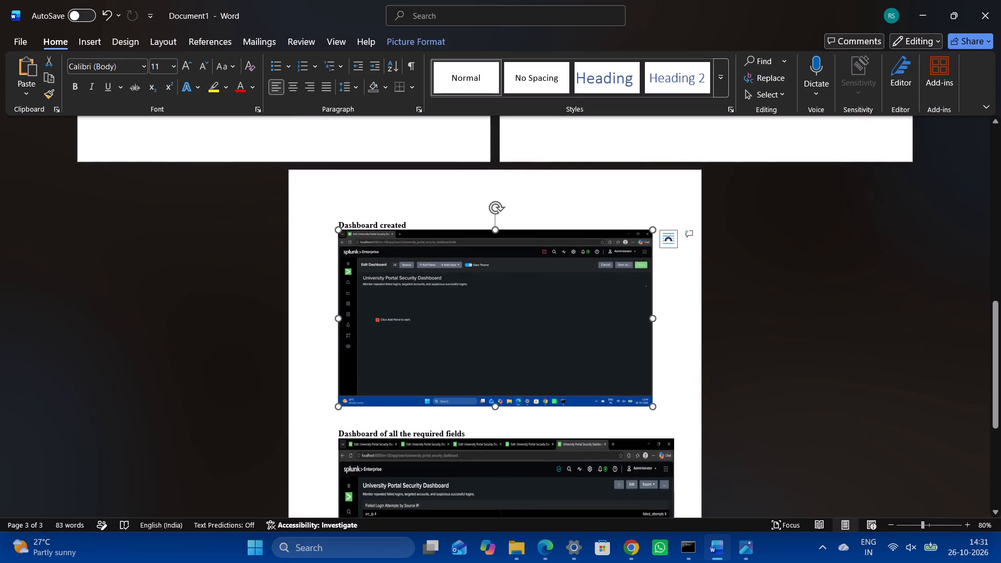
left_click_drag(653, 318, 668, 318)
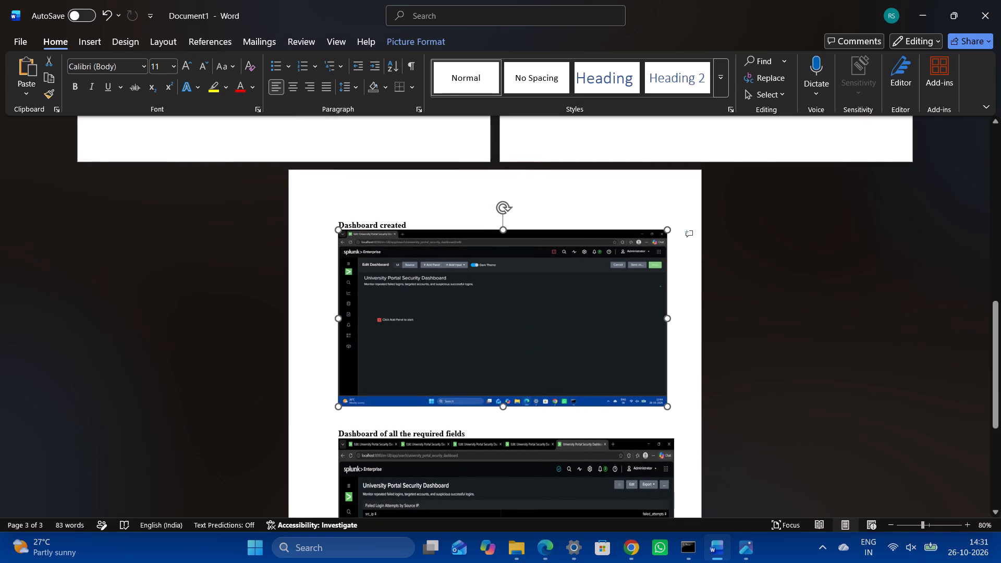
left_click_drag(668, 318, 680, 316)
scroll(590, 364, "left", 1)
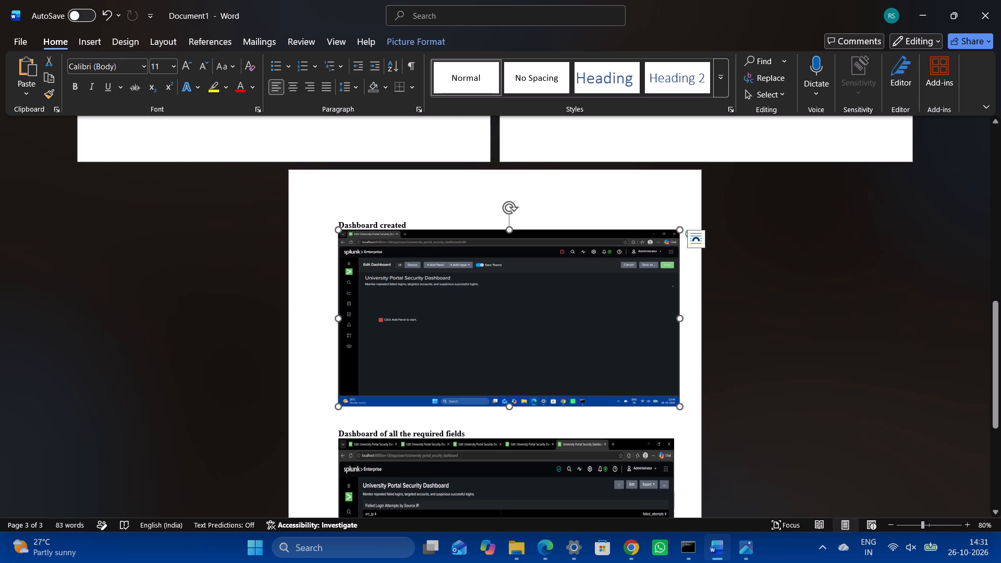
scroll(563, 389, "left", 1)
left_click_drag(510, 405, 510, 410)
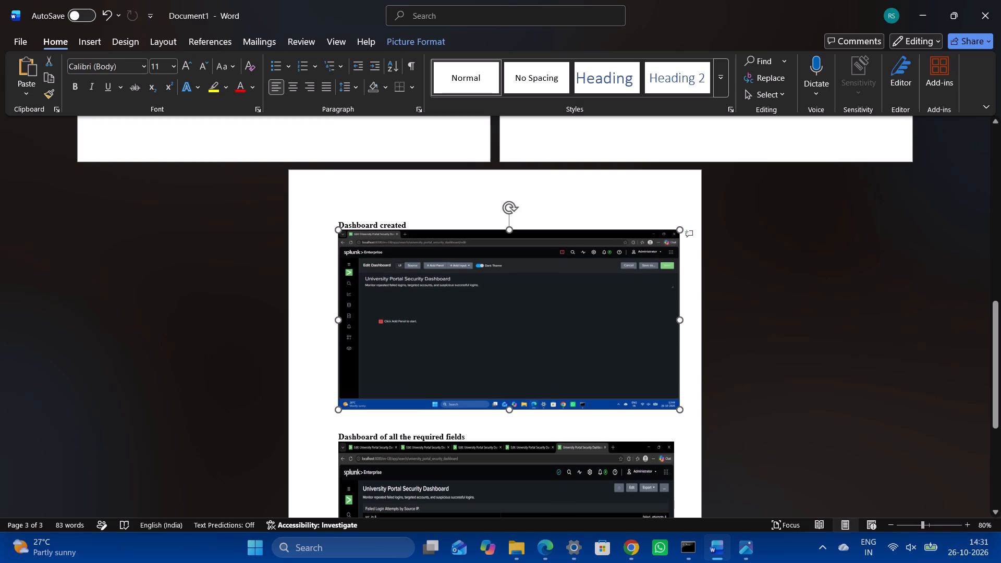
left_click_drag(510, 410, 510, 421)
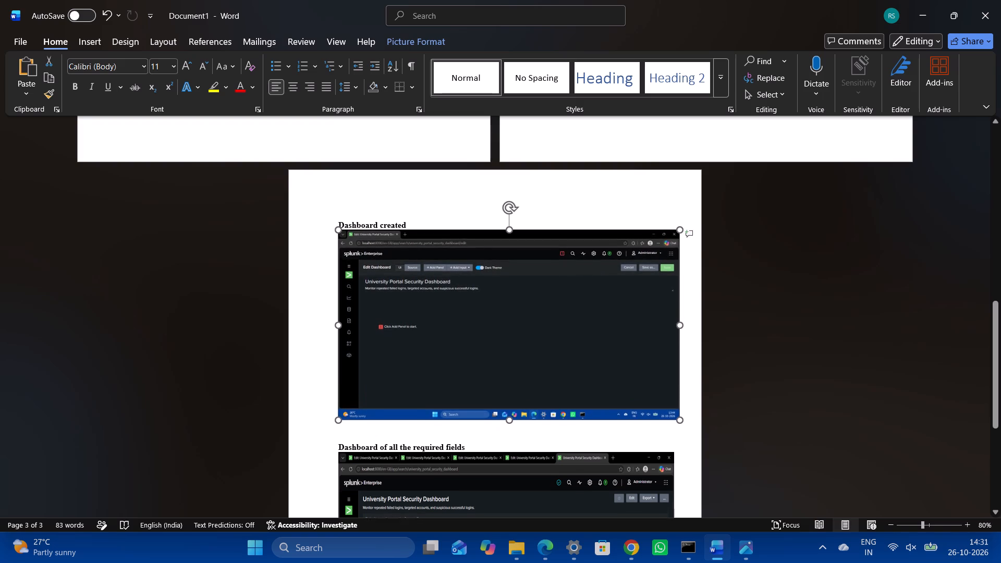
left_click_drag(510, 421, 510, 423)
Reword the heading above the completed dashboard screenshot to "Dashboard contains all the required fields".
scroll(766, 370, "down", 2)
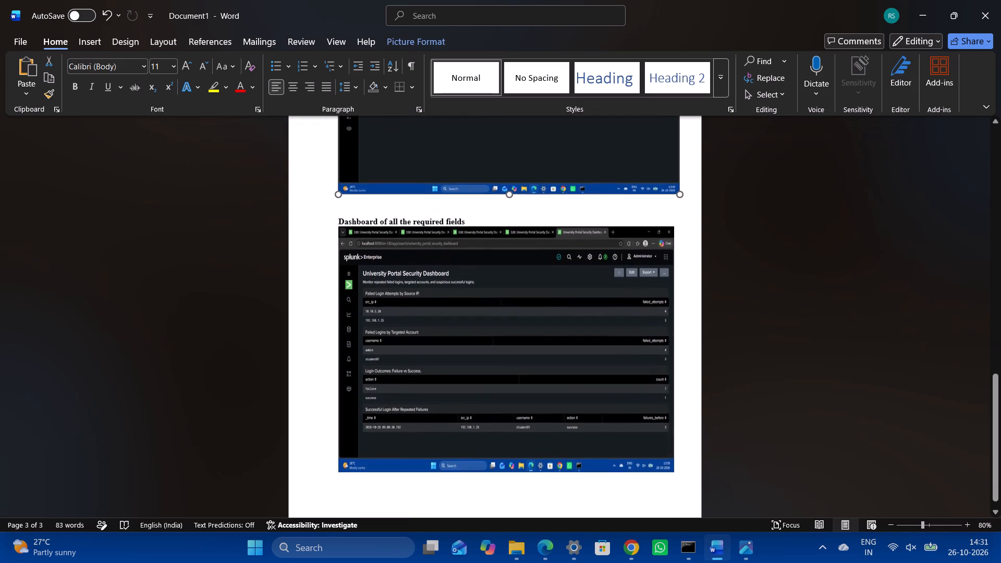
scroll(766, 370, "down", 1)
scroll(766, 370, "up", 1)
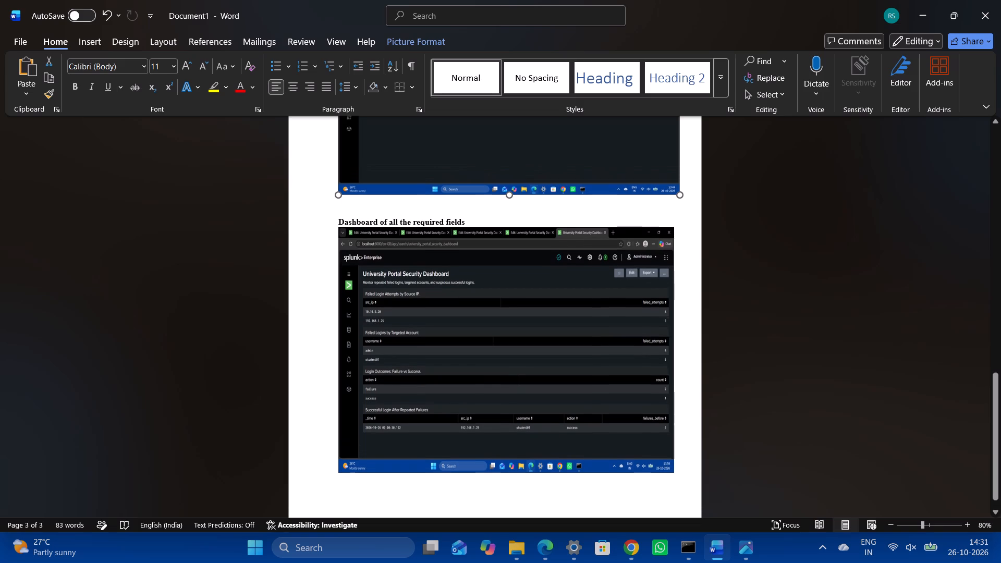
scroll(766, 370, "up", 2)
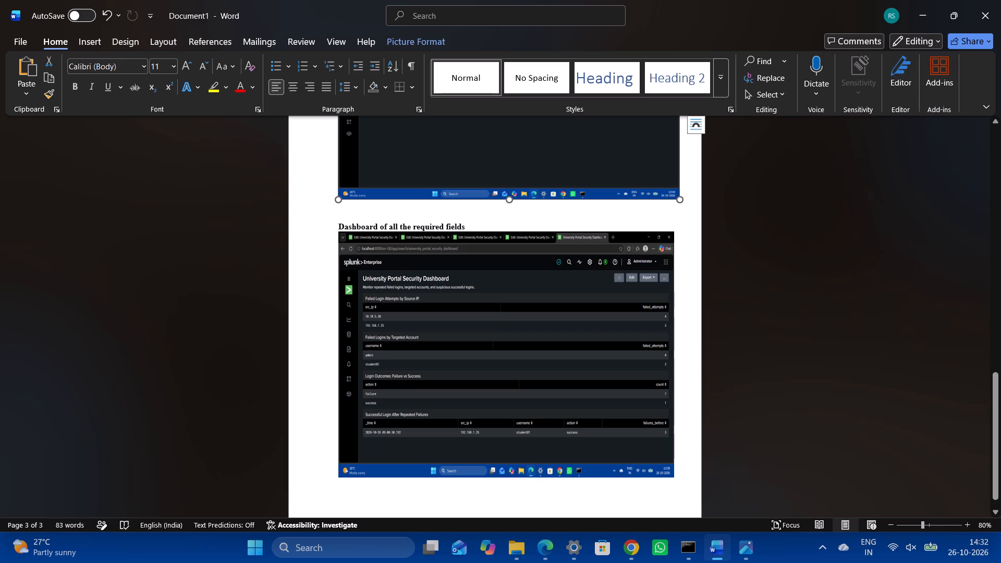
left_click(399, 227)
key("BackSpace")
key("BackSpace")
key("BackSpace")
key("BackSpace")
key("BackSpace")
key("BackSpace")
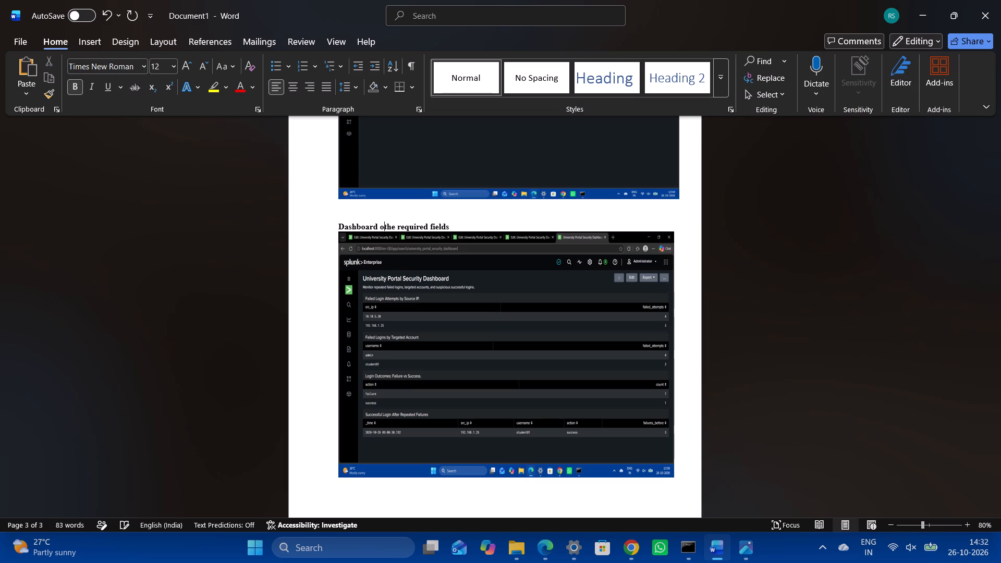
key("BackSpace")
type("contains")
key("space")
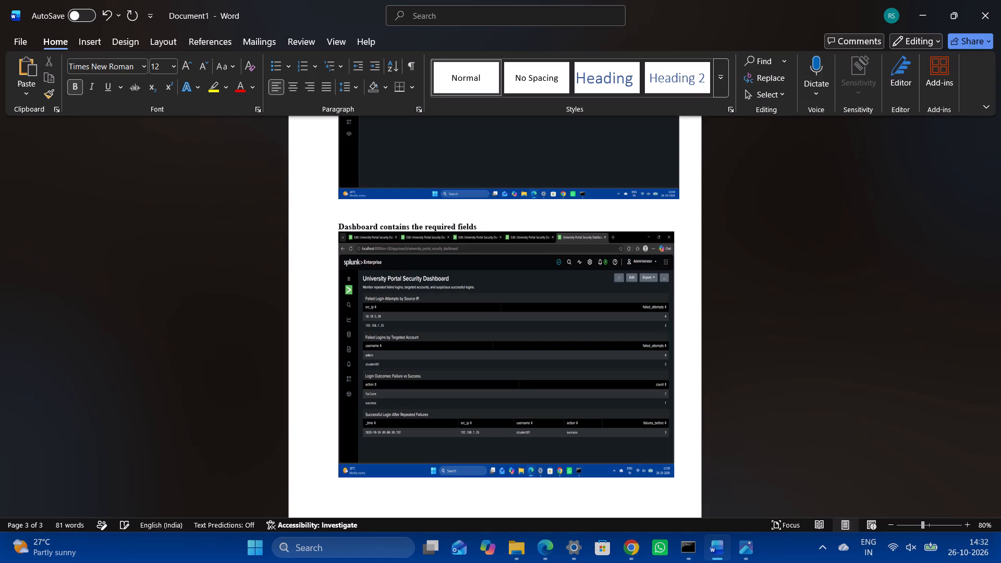
type("all")
key("space")
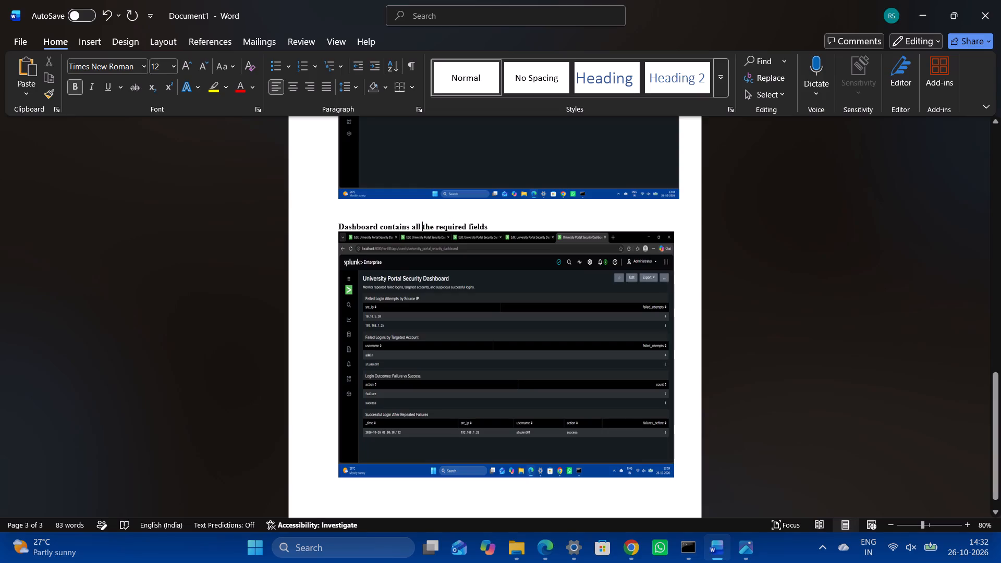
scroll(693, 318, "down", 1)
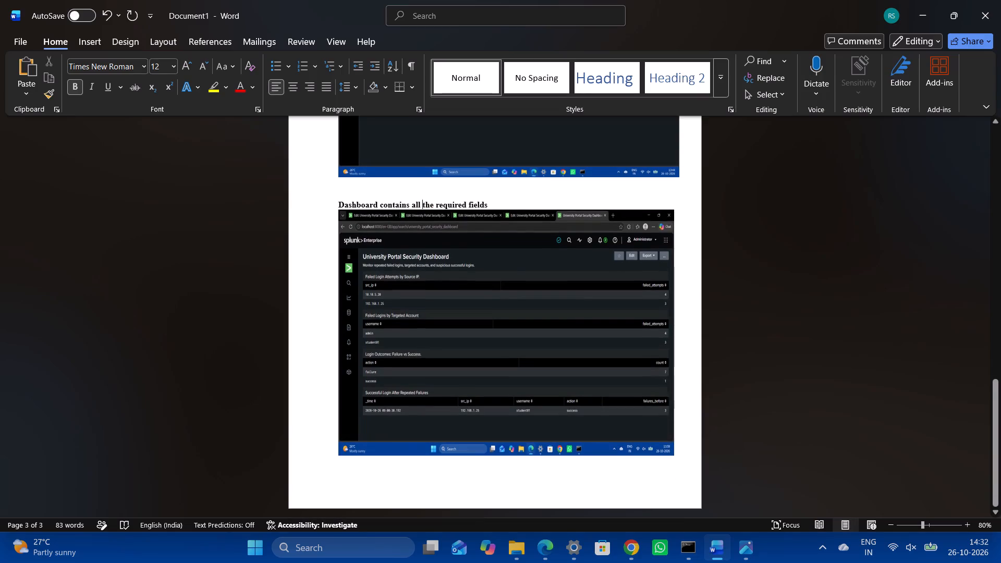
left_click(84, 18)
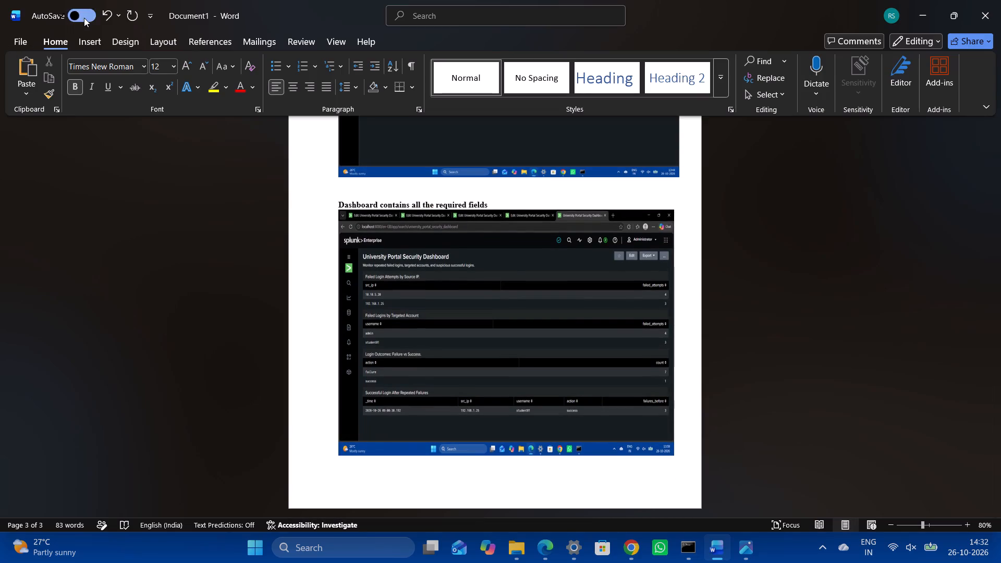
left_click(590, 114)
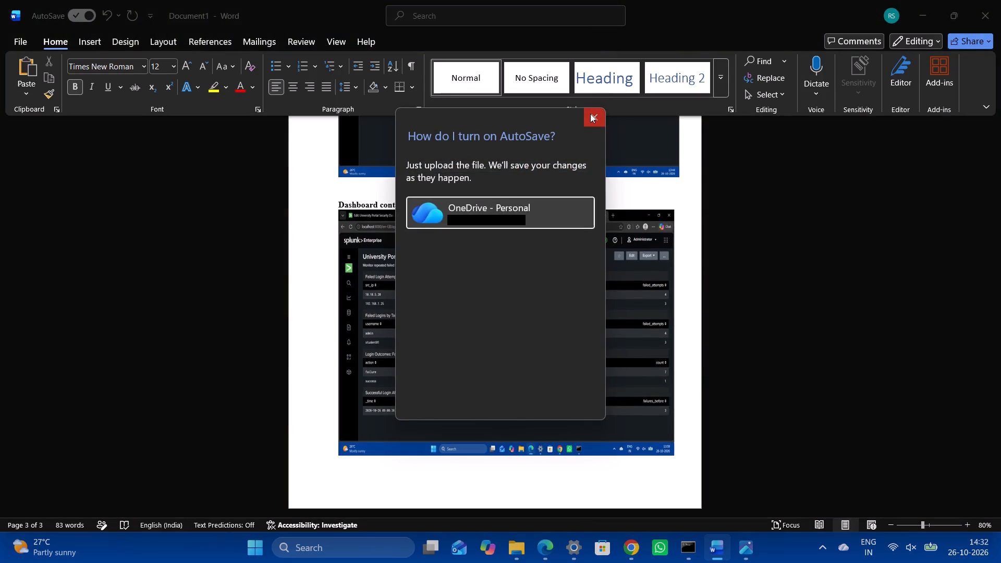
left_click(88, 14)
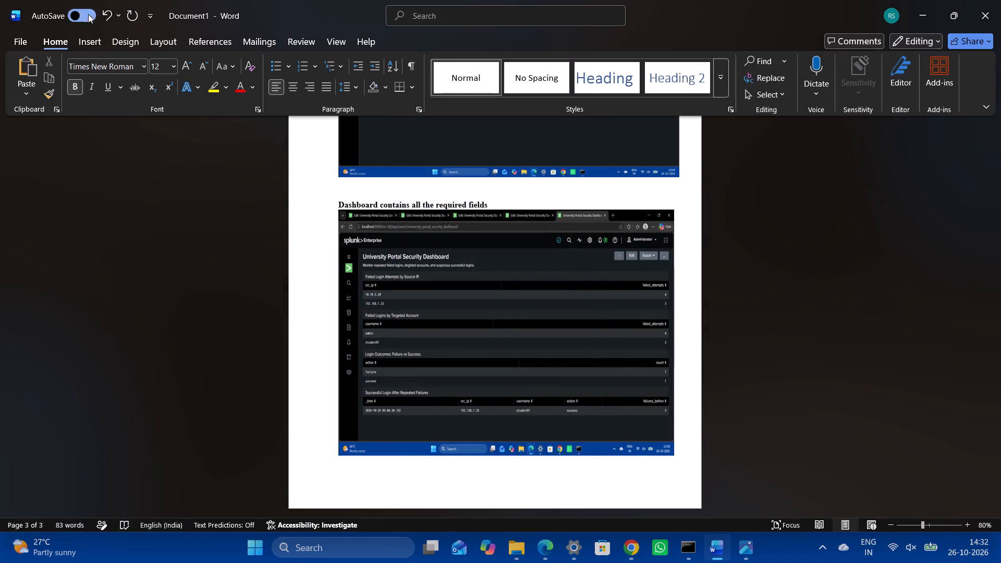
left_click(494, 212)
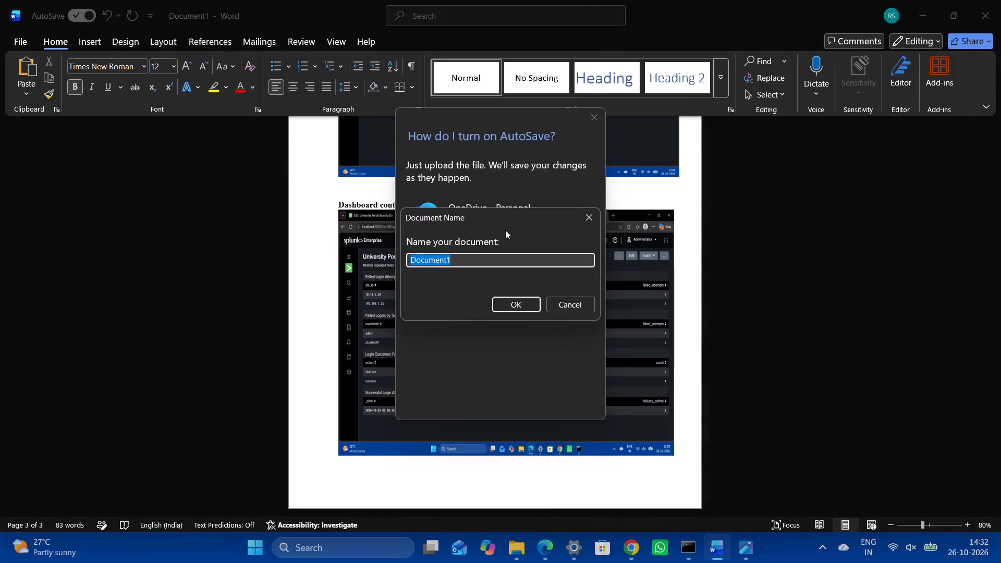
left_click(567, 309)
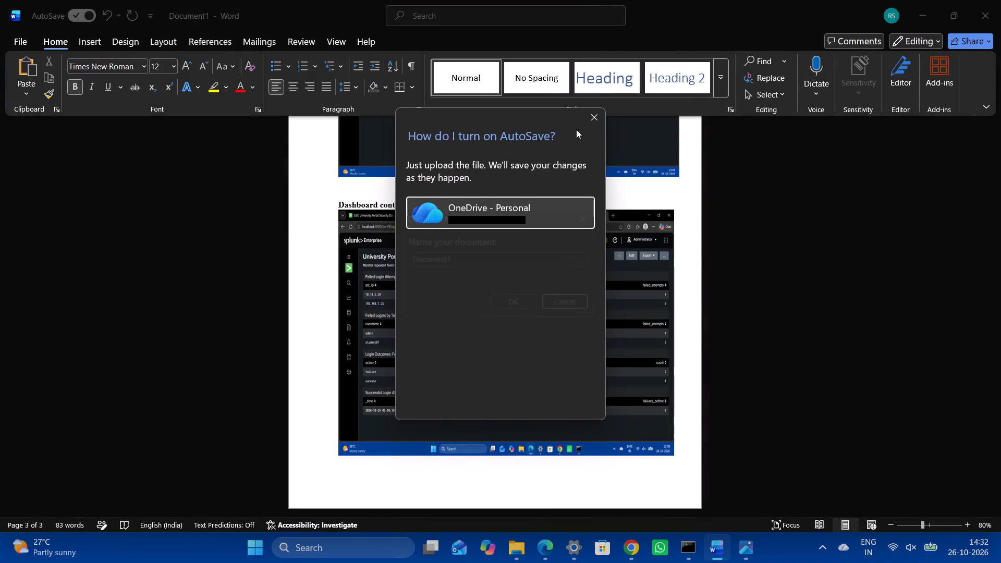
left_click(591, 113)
Start saving a copy of the lab document as a PDF, with the Downloads folder as its location.
left_click(22, 44)
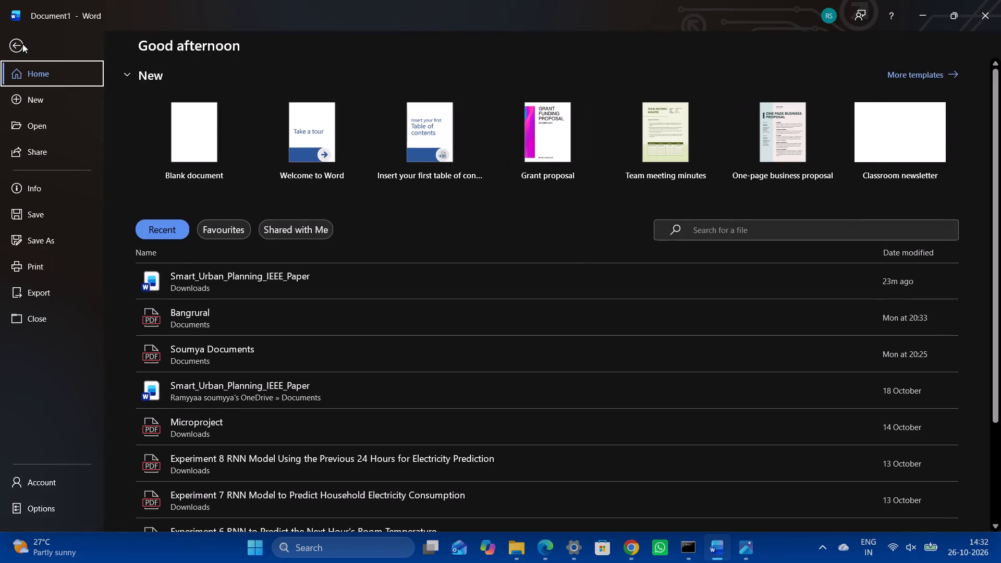
left_click(43, 235)
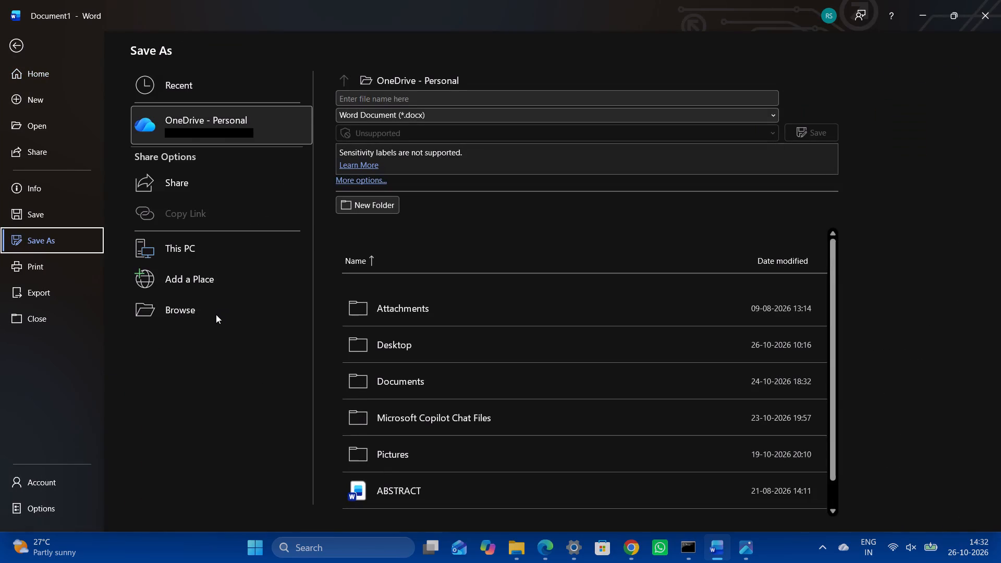
left_click(406, 109)
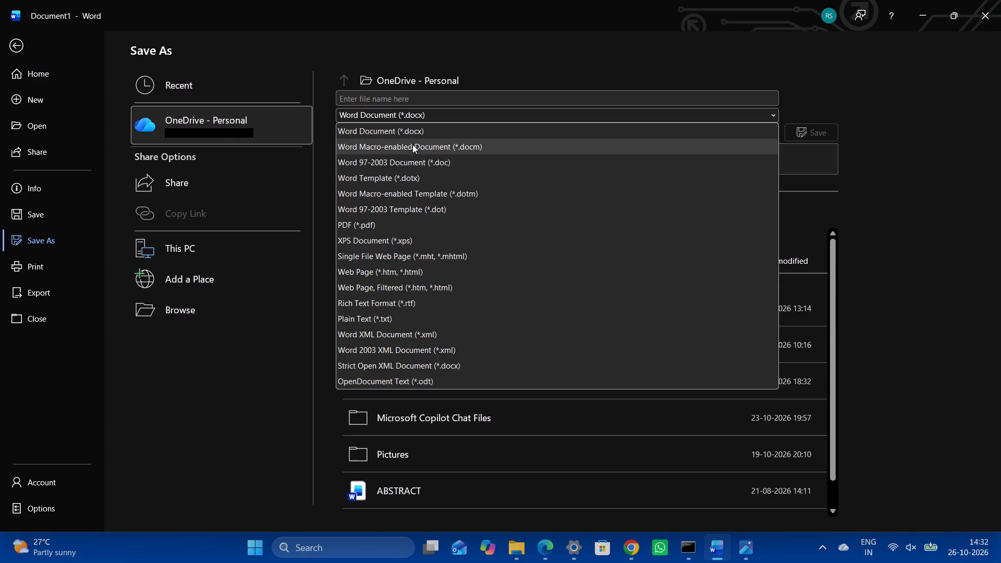
left_click(358, 225)
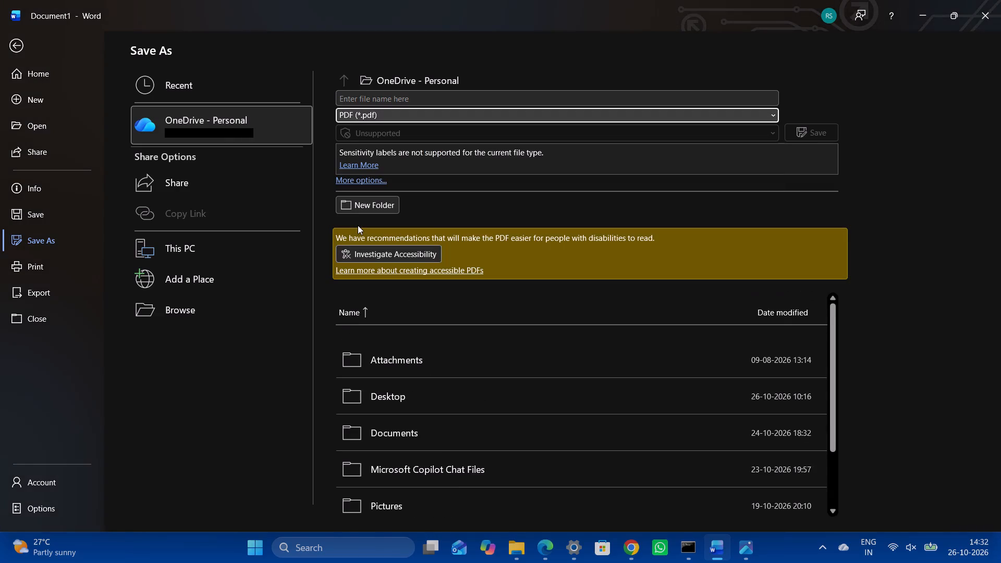
left_click(229, 253)
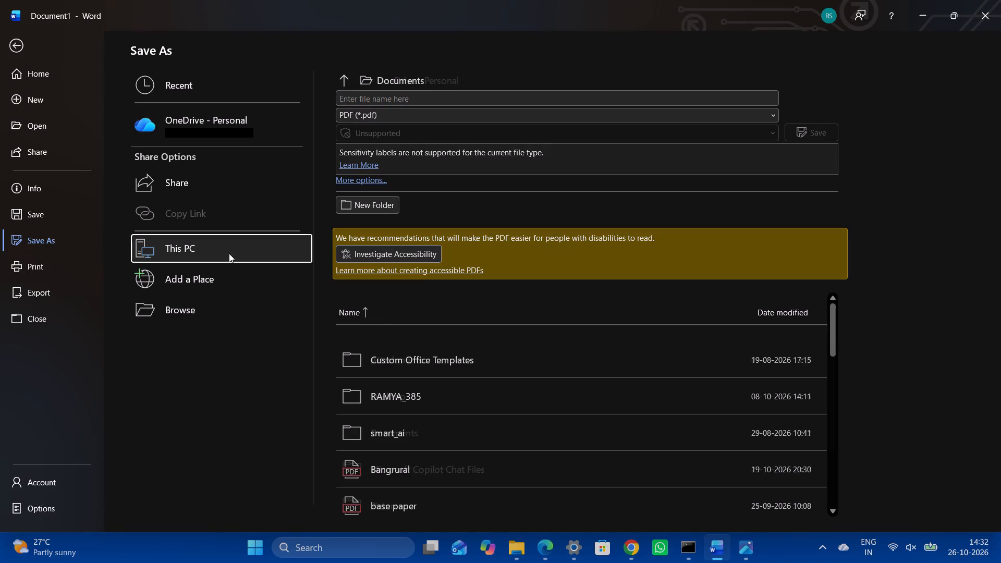
left_click(196, 317)
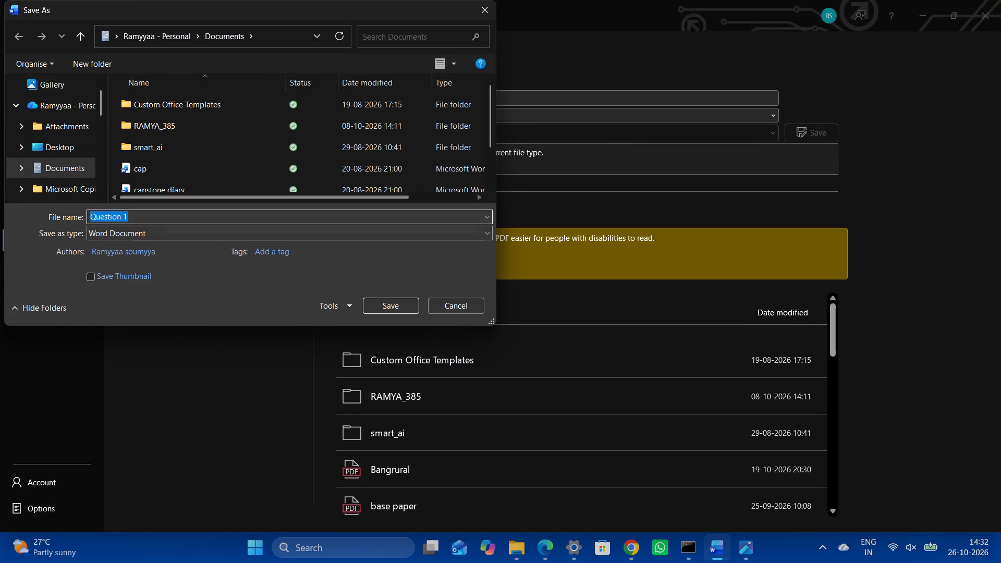
left_click(142, 229)
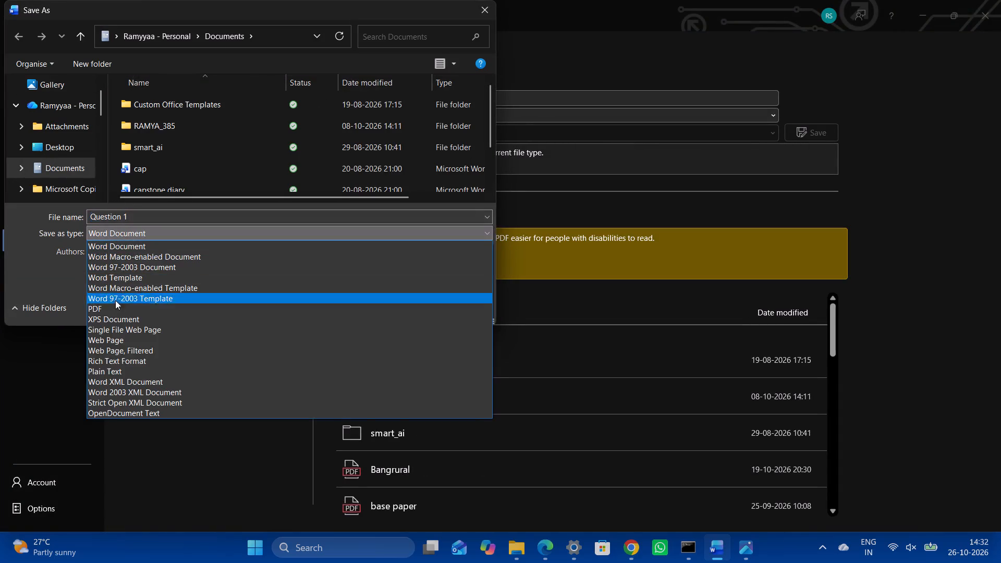
left_click(113, 304)
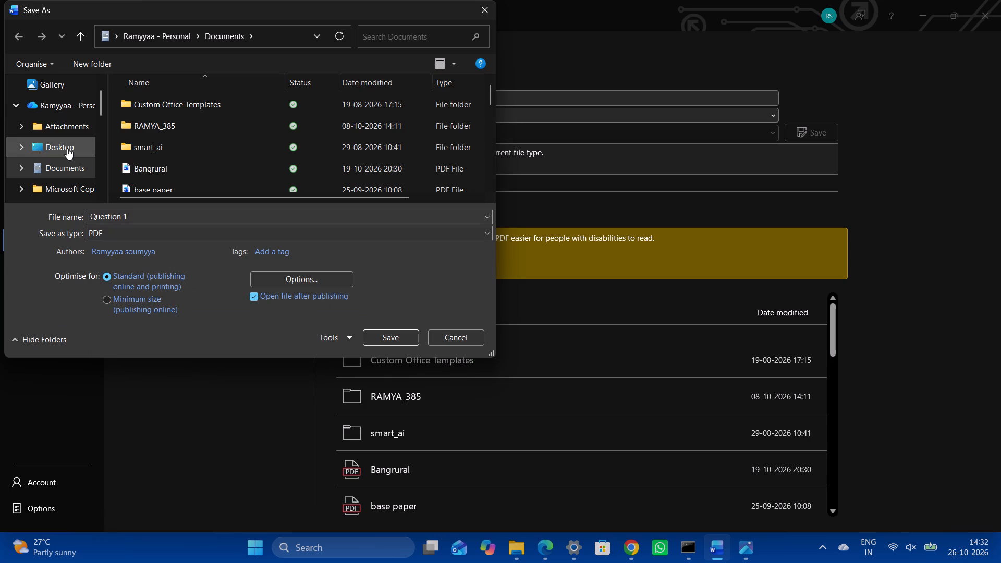
scroll(65, 177, "down", 1)
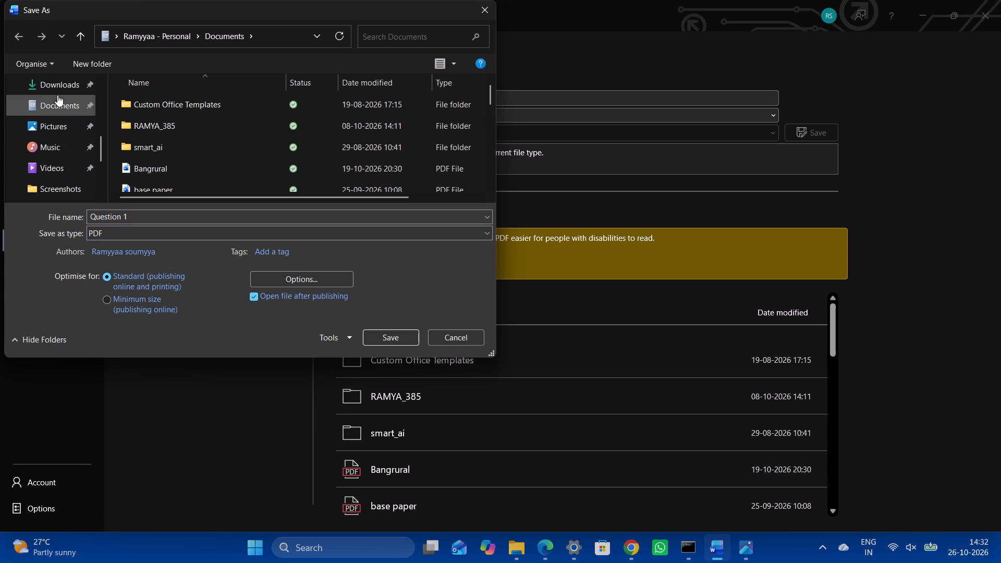
left_click(57, 79)
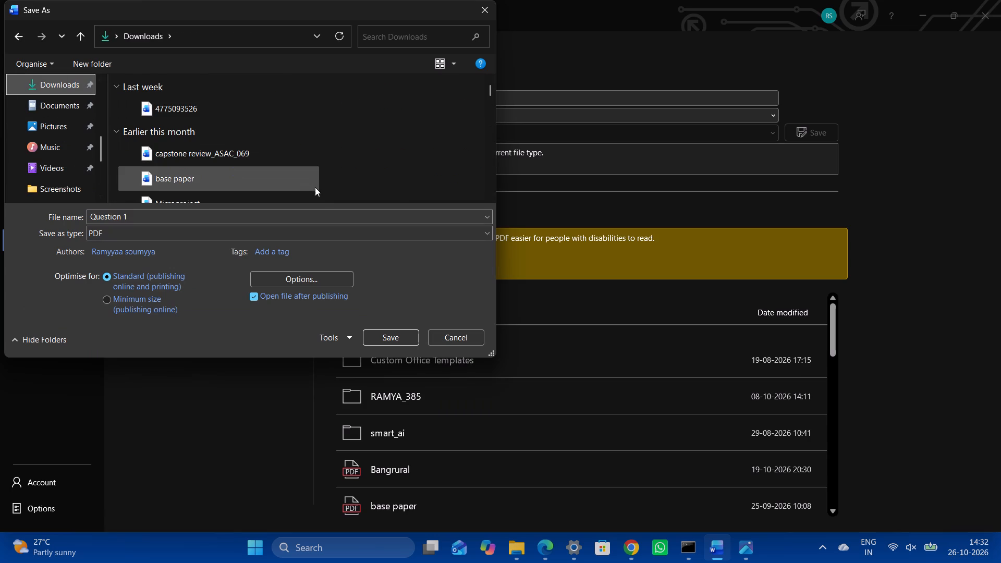
Name the PDF 449_SOA and save it in the Downloads folder.
left_click(289, 217)
key("BackSpace")
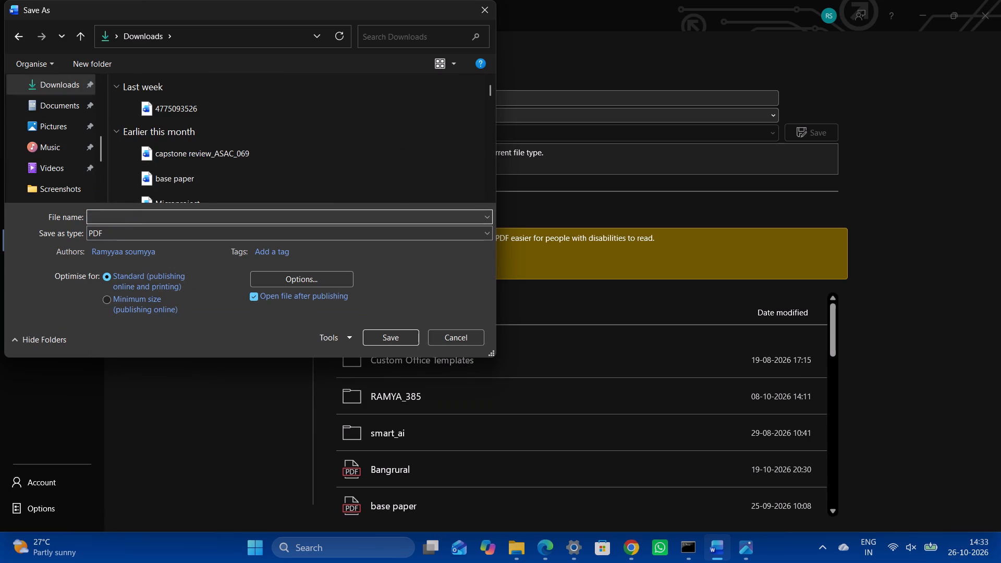
key("s")
key("o")
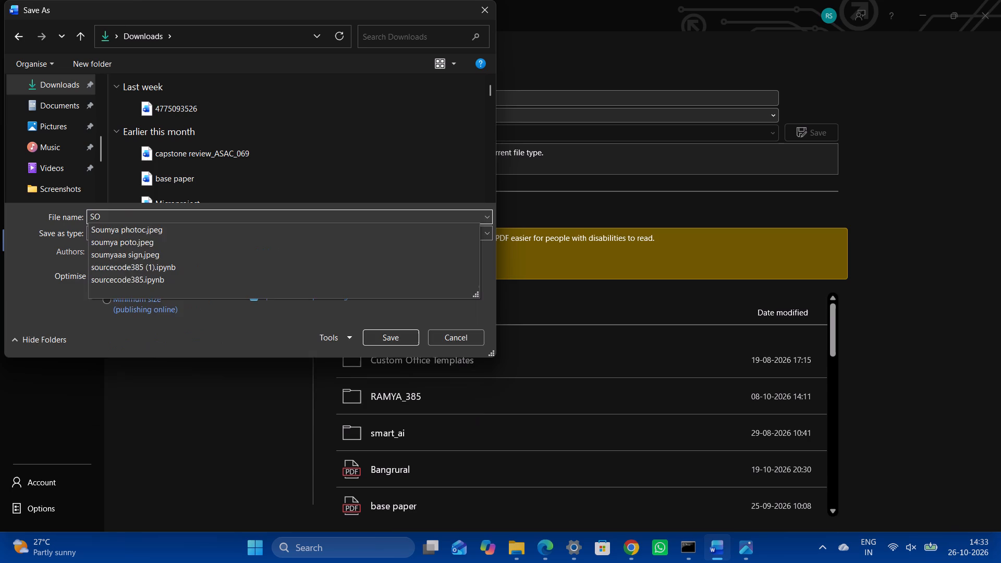
key("BackSpace")
type("AO")
key("space")
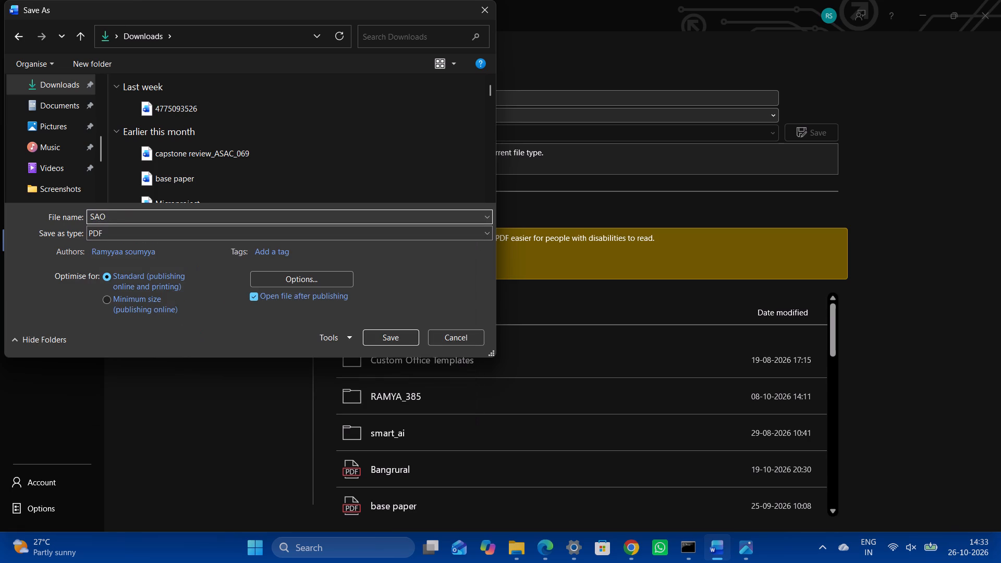
key("BackSpace")
key("BackSpace")
key("BackSpace")
key("BackSpace")
type("449")
key("shift+underscore")
type("SOA")
left_click(393, 340)
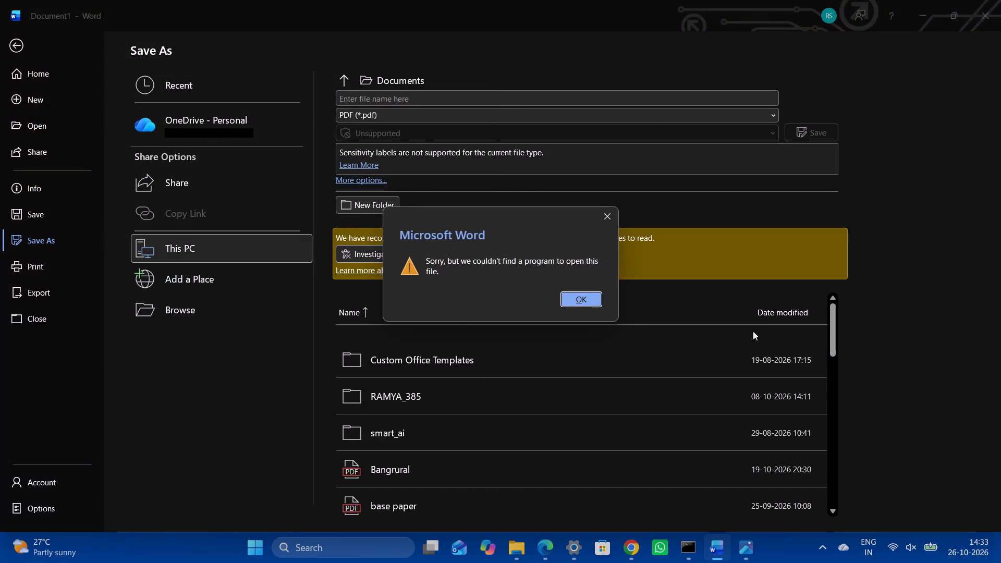
left_click(591, 299)
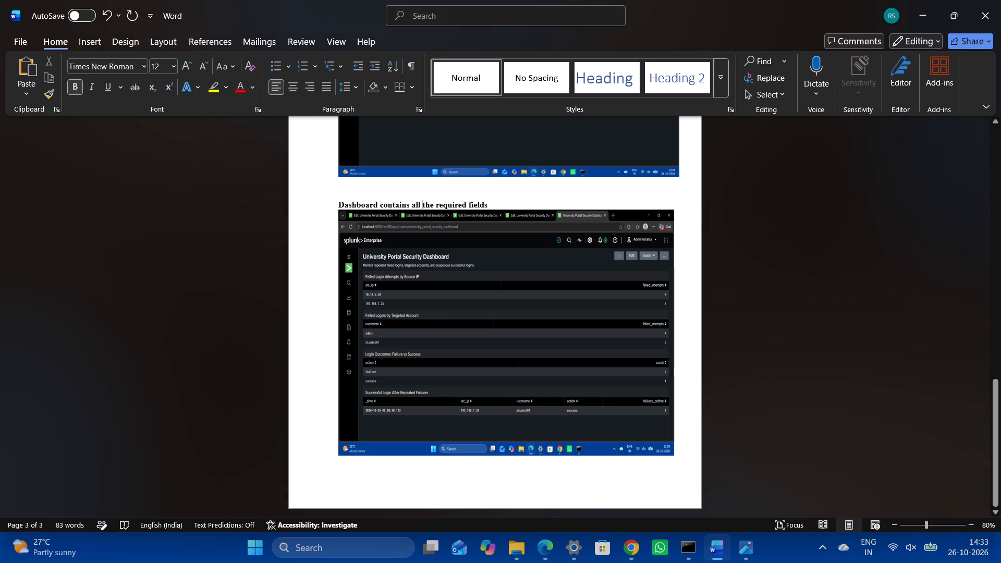
Switch to File Explorer, open the 449_SOA PDF from Downloads and look through its pages to check the headings and screenshots.
left_click(19, 40)
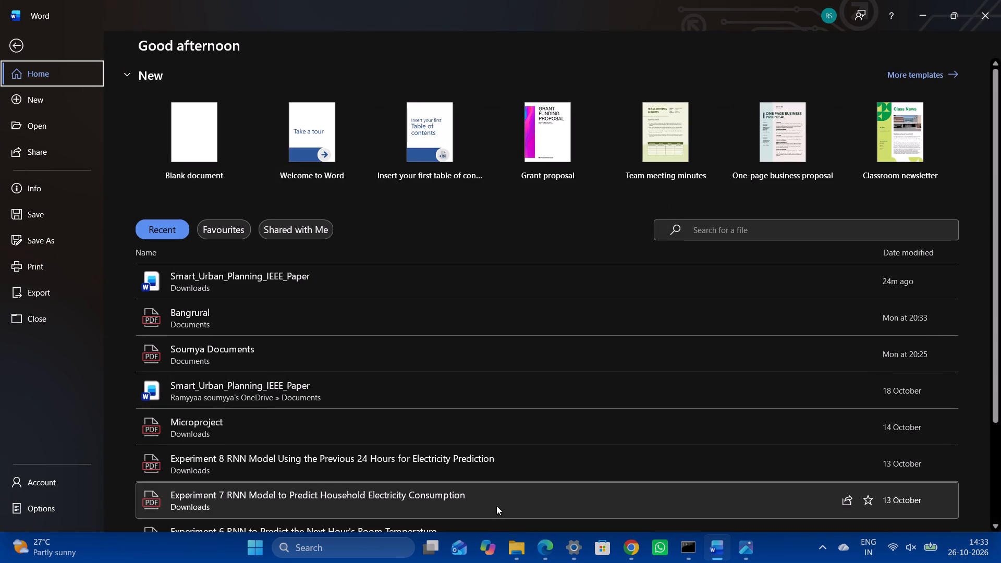
left_click(519, 552)
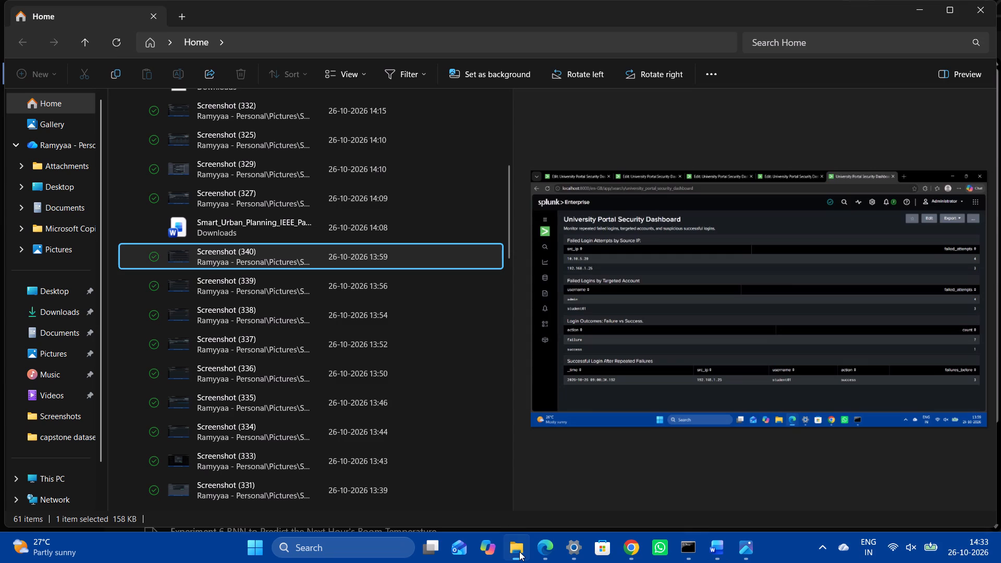
left_click(67, 311)
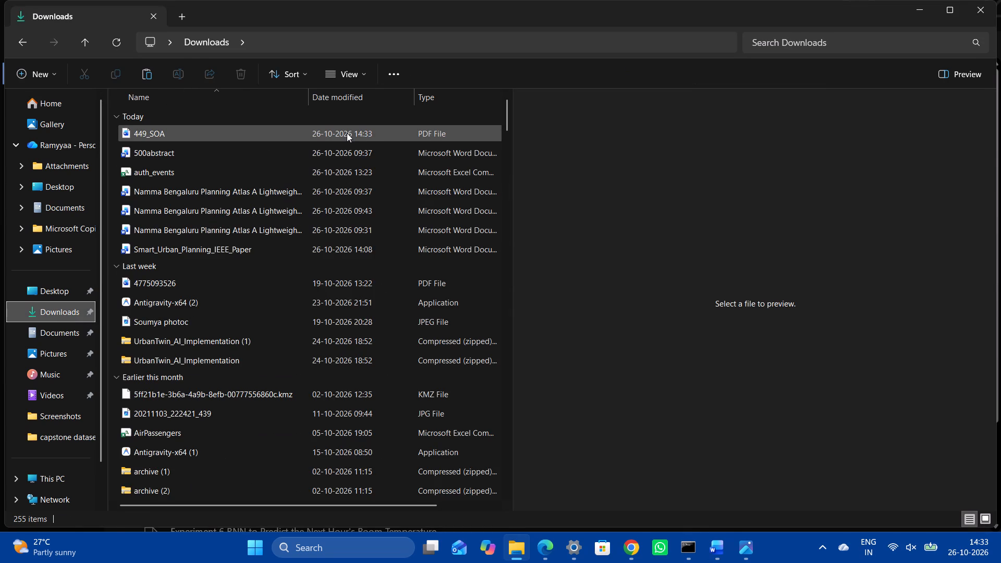
double_click(347, 133)
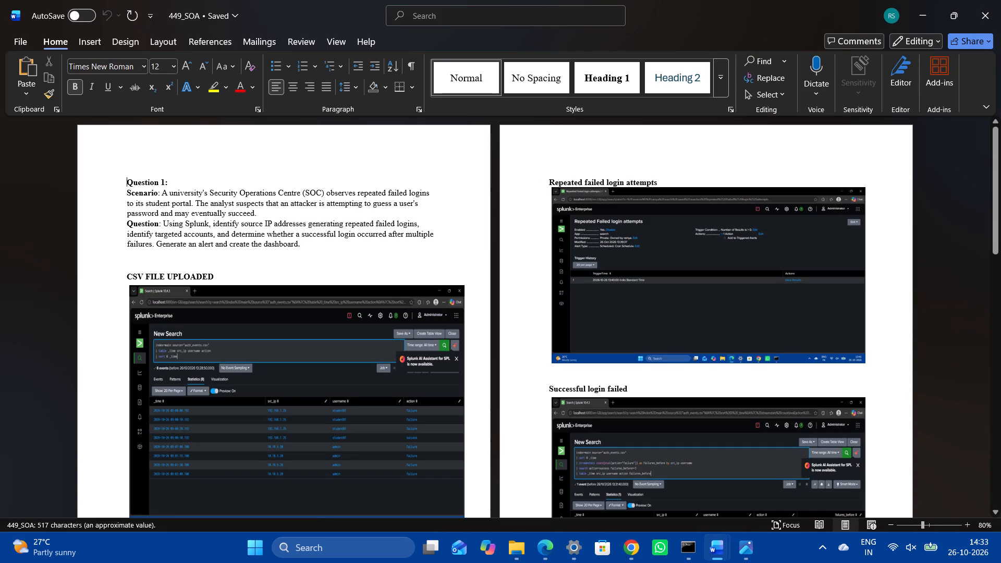
scroll(691, 261, "down", 2)
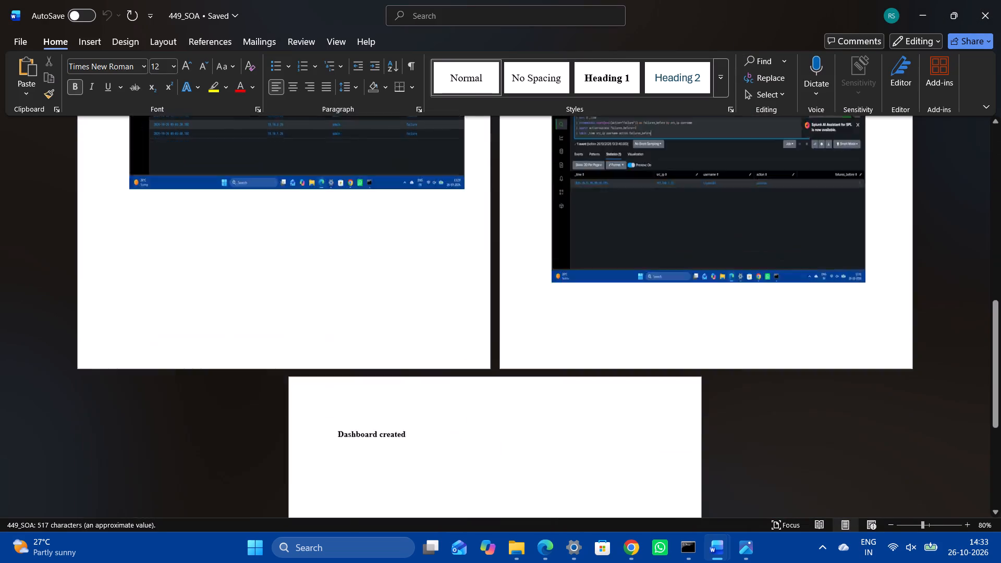
scroll(691, 261, "down", 2)
scroll(691, 261, "right", 1)
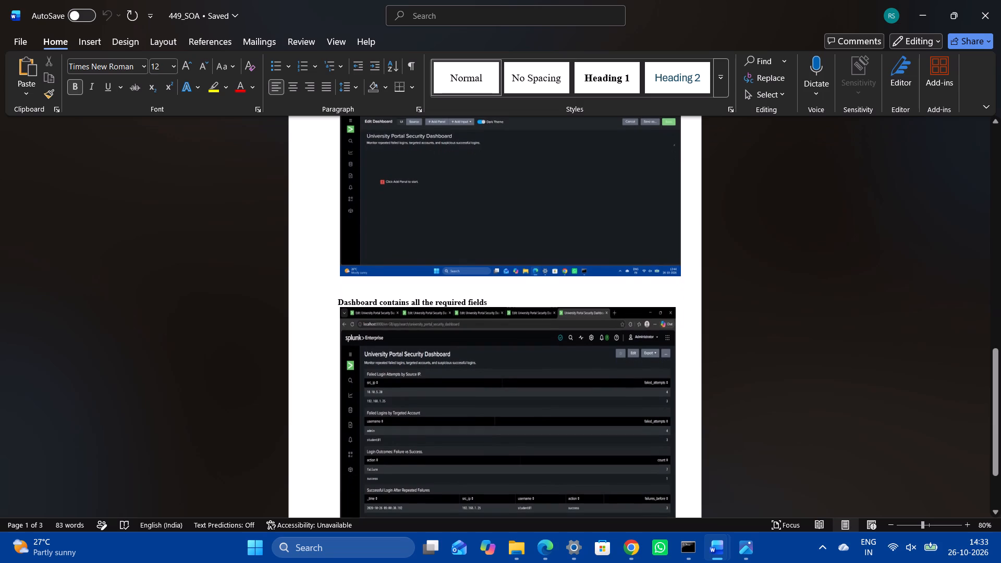
scroll(691, 261, "right", 2)
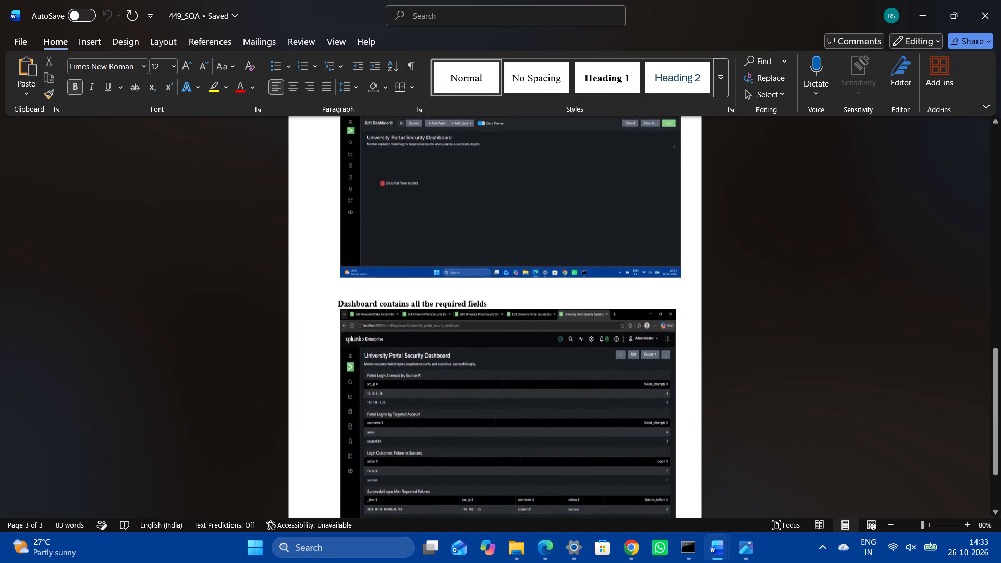
scroll(691, 261, "right", 1)
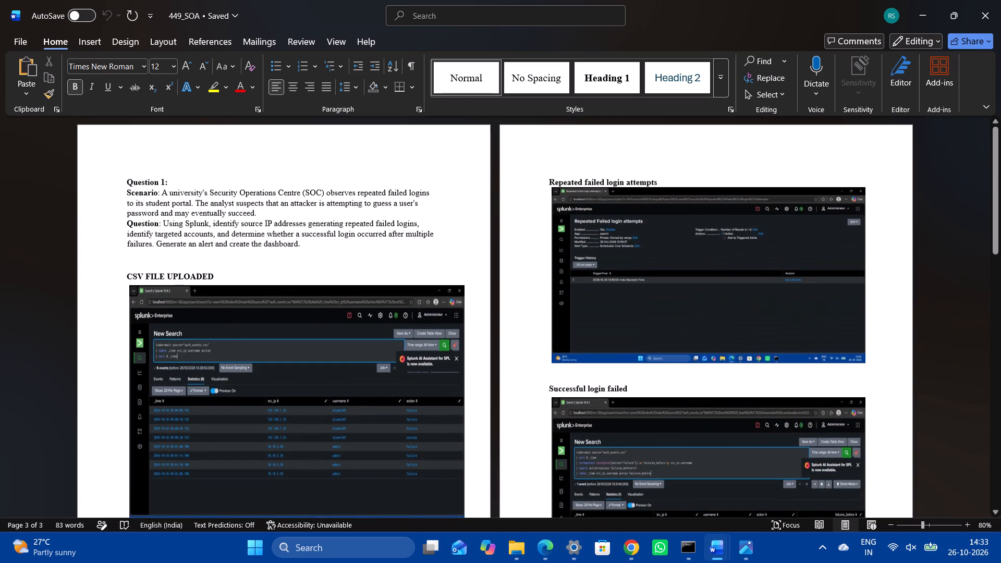
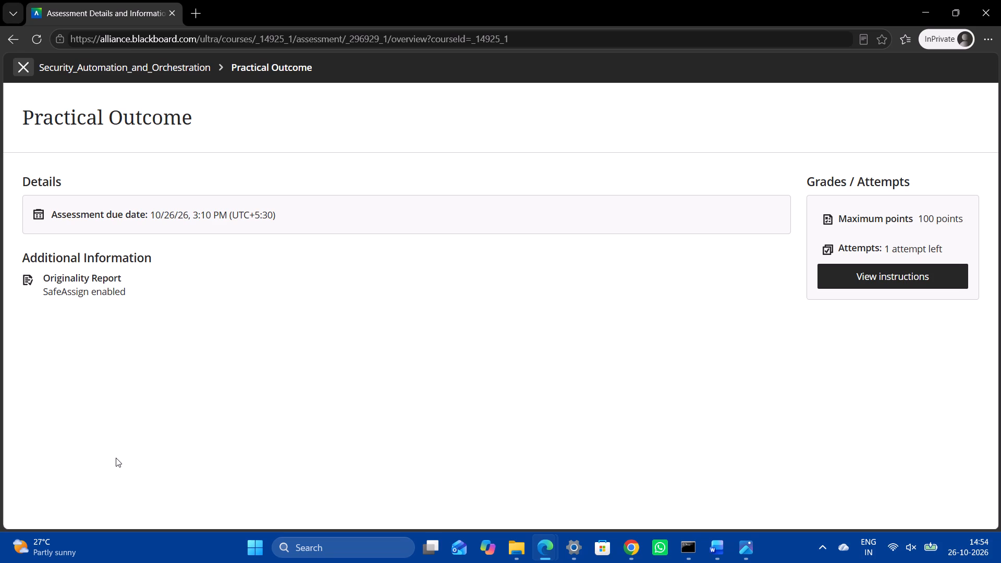
Switch to the Splunk window and open the University Portal Security Dashboard for editing.
key("alt+Tab")
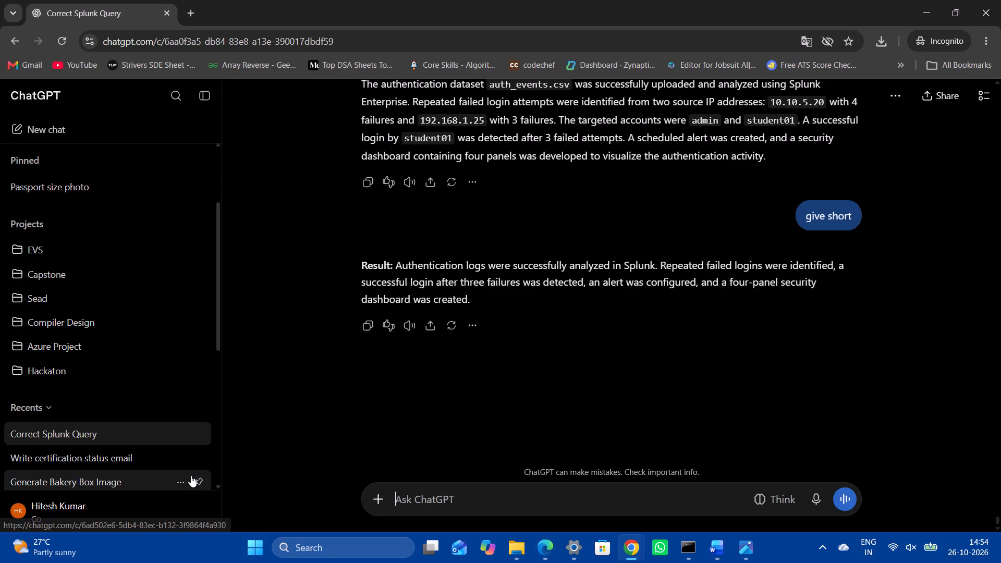
key("alt+Tab")
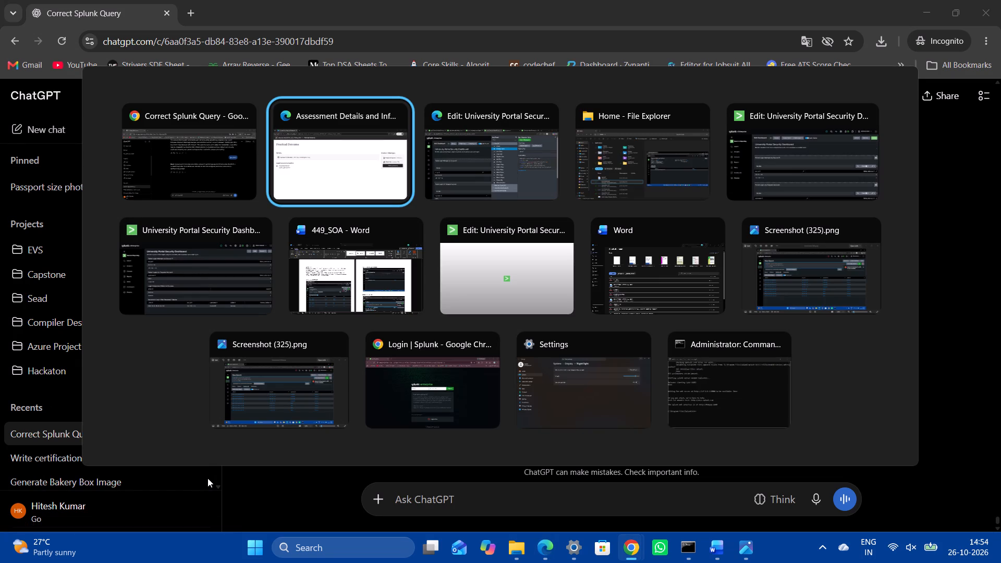
key("alt+Tab")
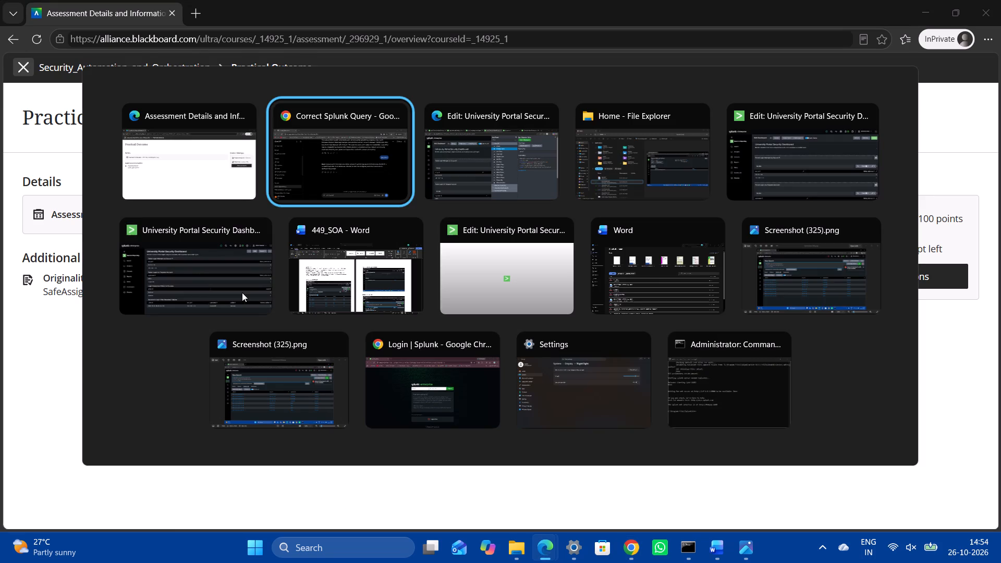
key("alt+Tab")
key("alt+Tab")
key("alt+Tab")
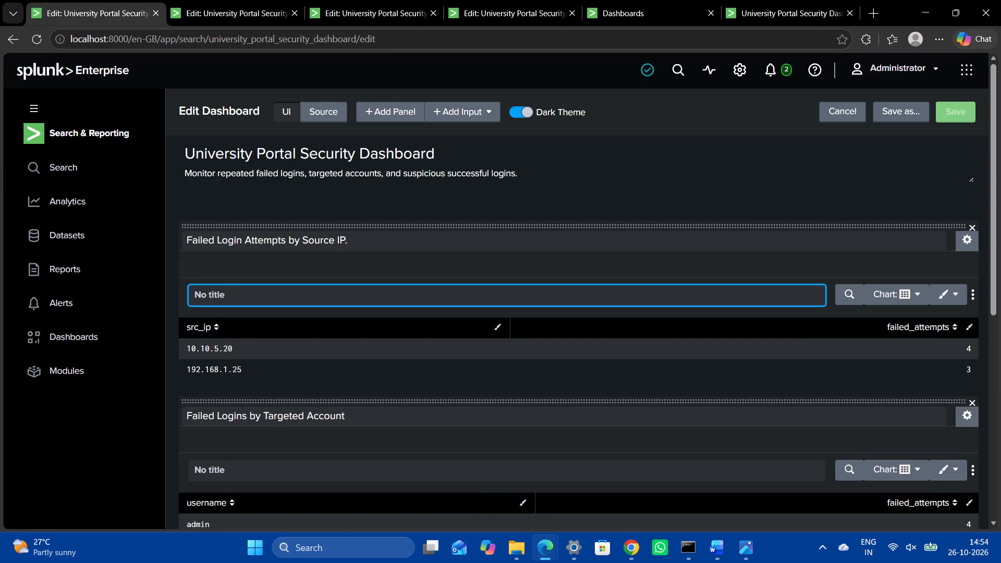
left_click(754, 0)
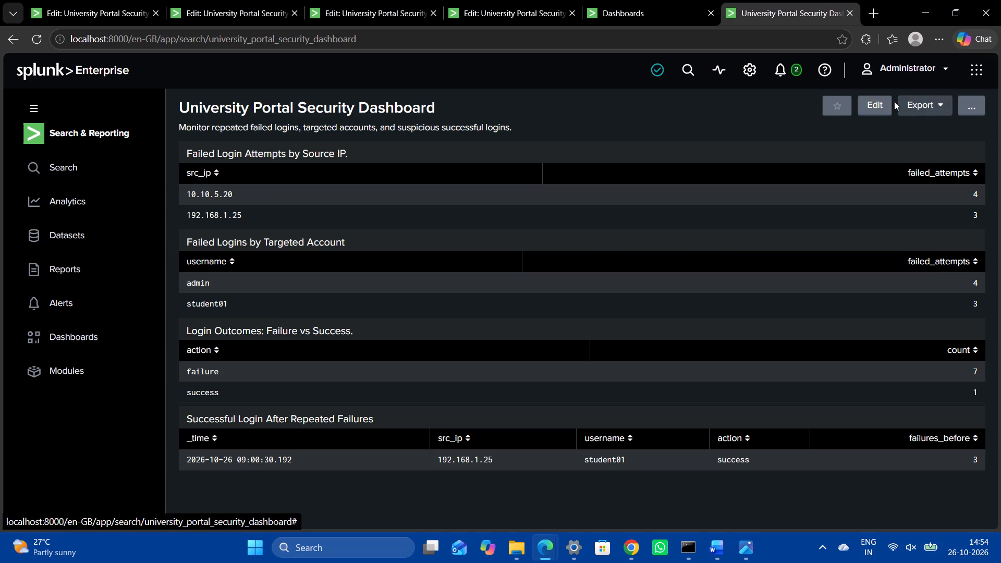
left_click(873, 103)
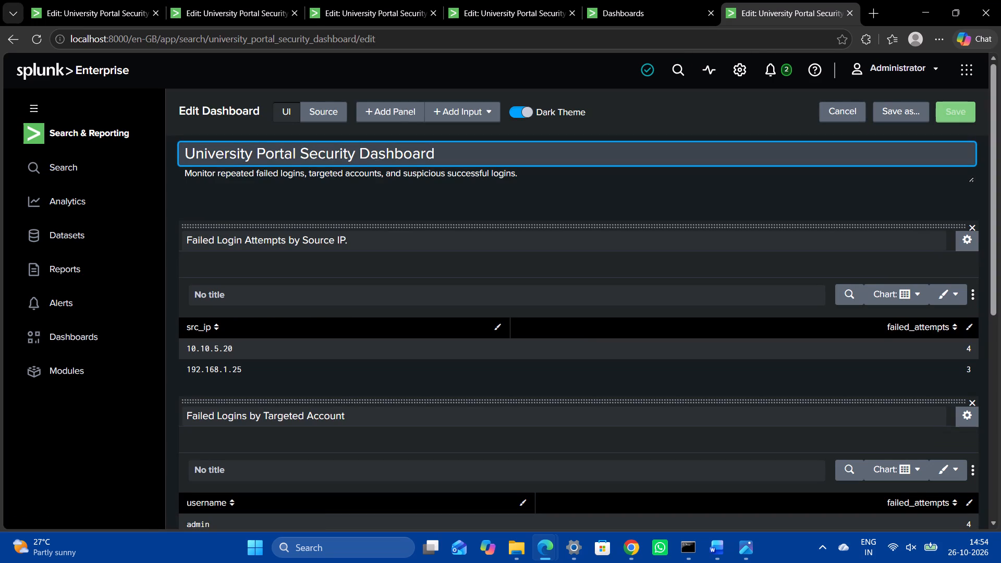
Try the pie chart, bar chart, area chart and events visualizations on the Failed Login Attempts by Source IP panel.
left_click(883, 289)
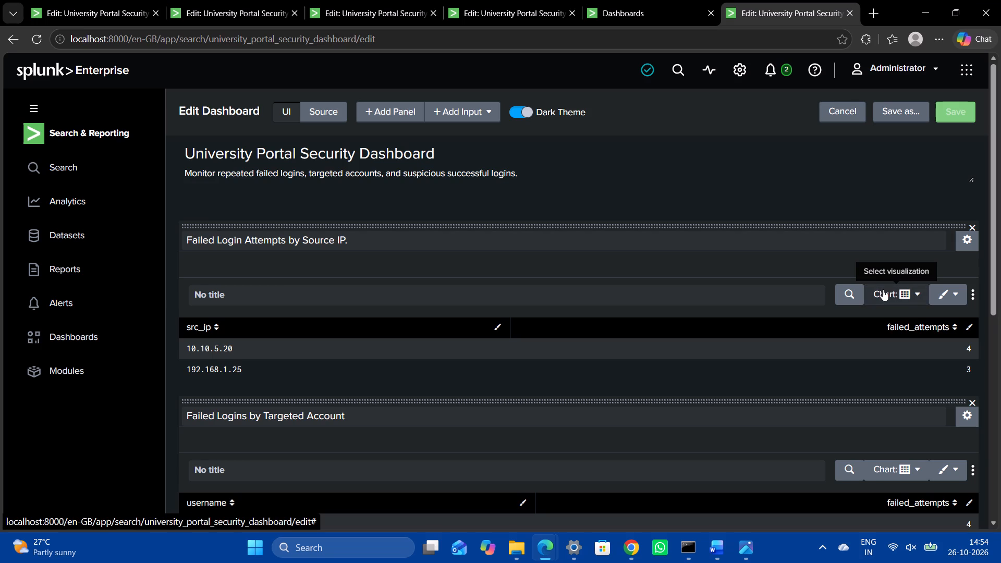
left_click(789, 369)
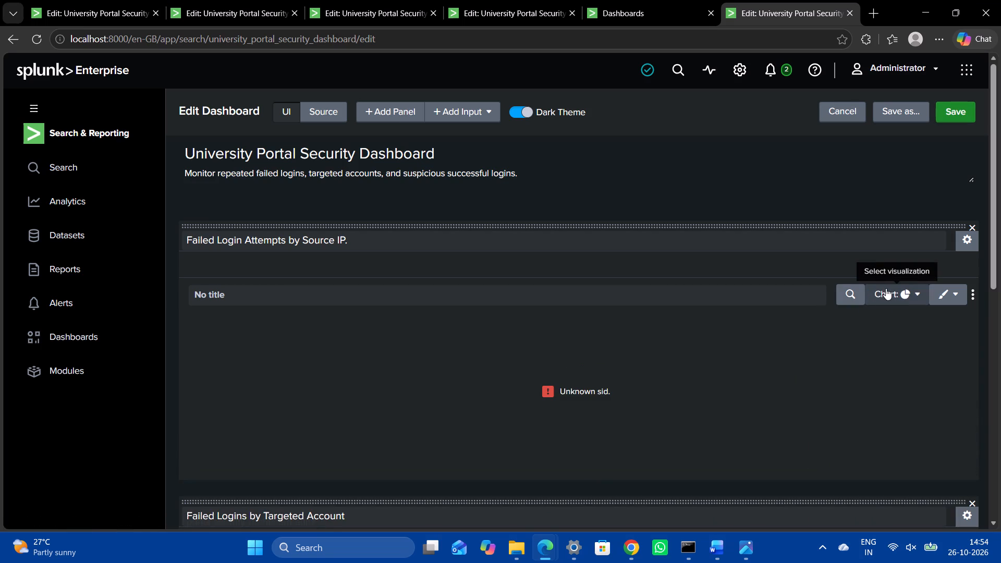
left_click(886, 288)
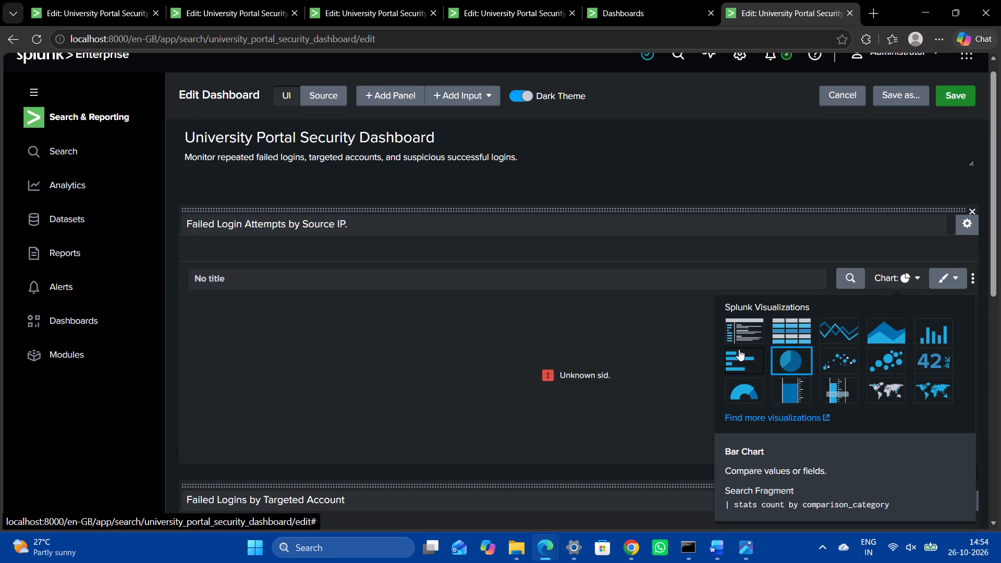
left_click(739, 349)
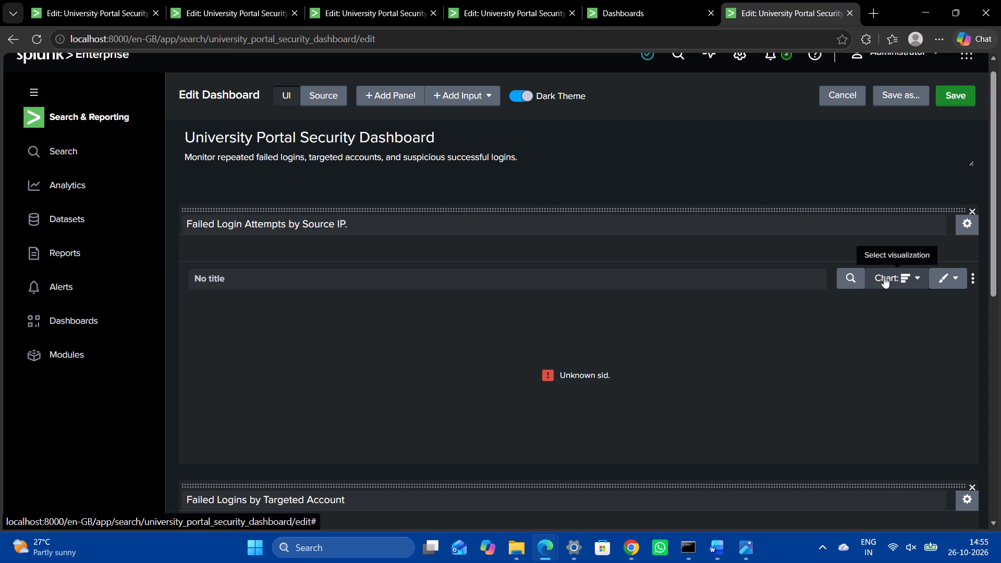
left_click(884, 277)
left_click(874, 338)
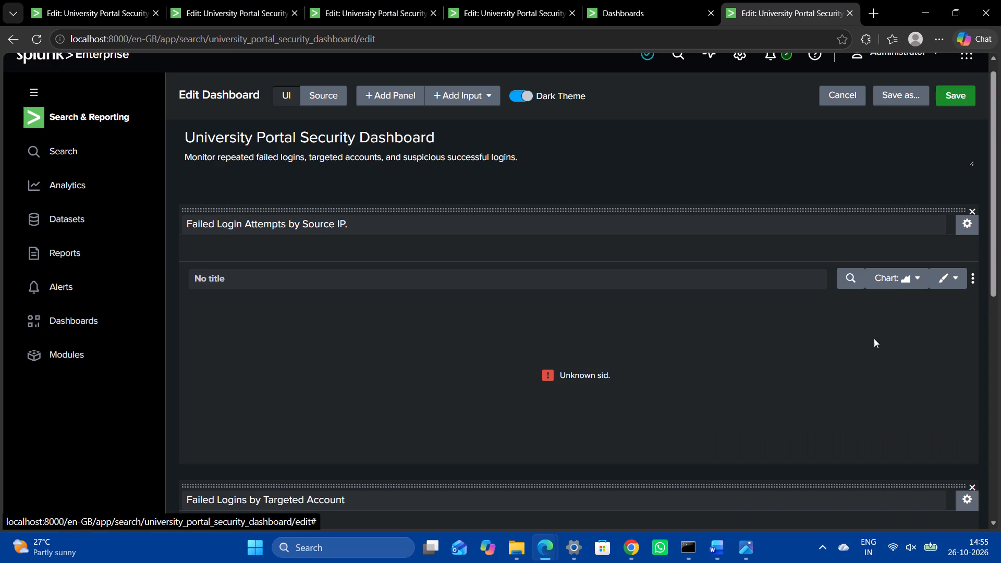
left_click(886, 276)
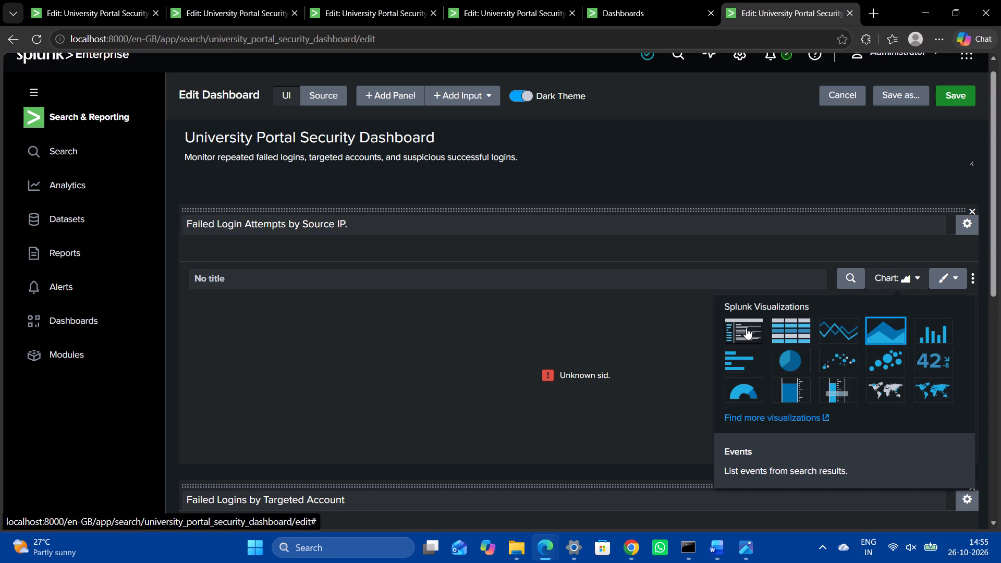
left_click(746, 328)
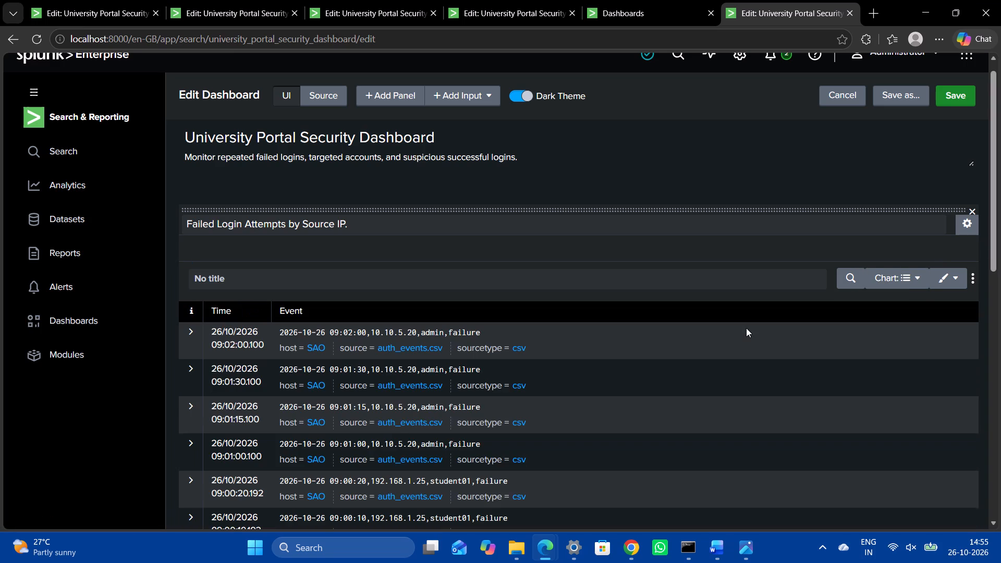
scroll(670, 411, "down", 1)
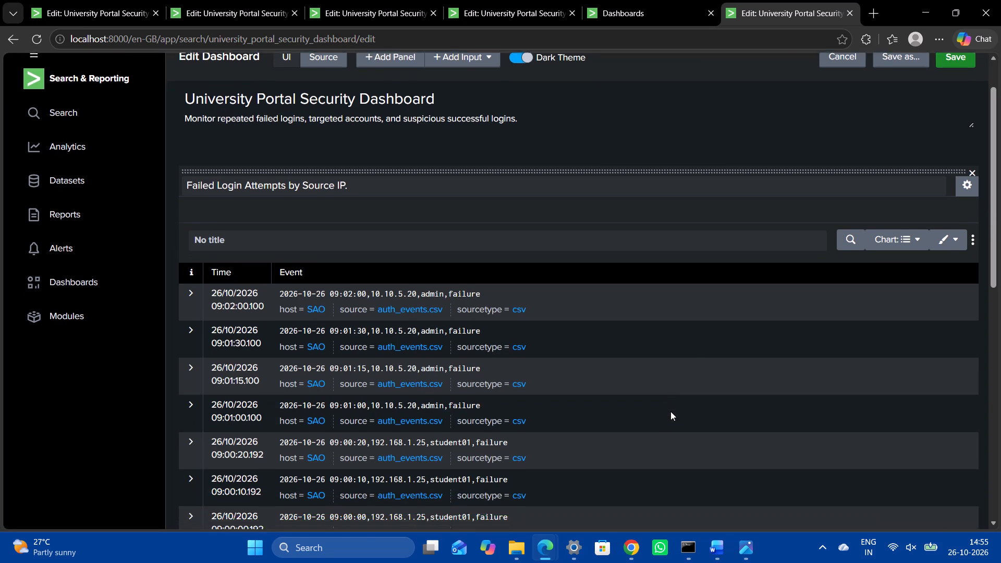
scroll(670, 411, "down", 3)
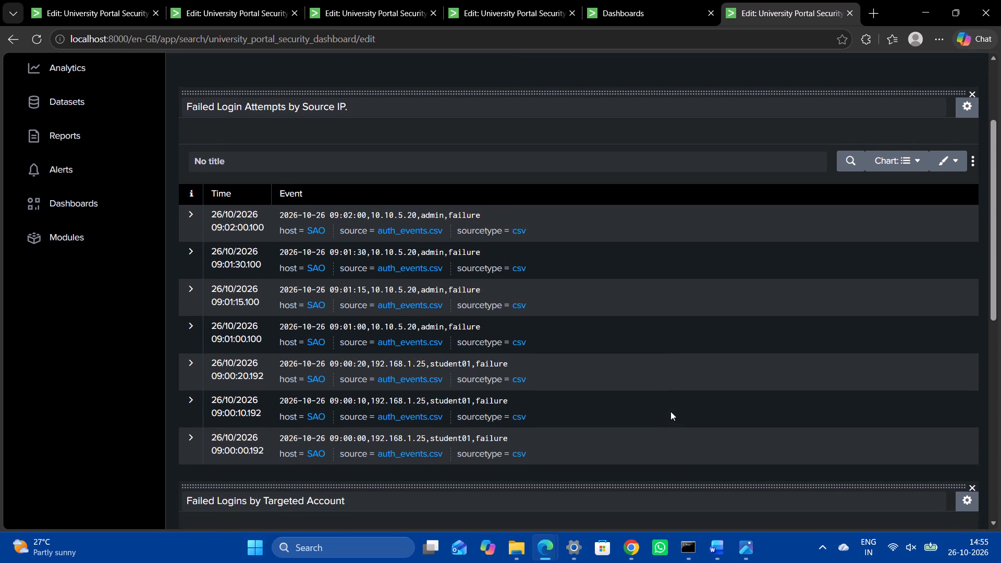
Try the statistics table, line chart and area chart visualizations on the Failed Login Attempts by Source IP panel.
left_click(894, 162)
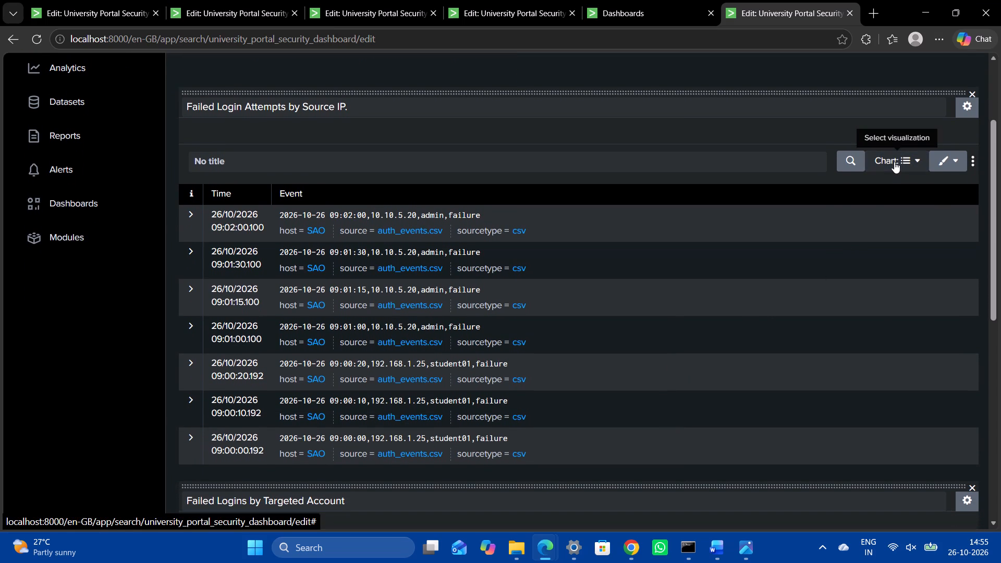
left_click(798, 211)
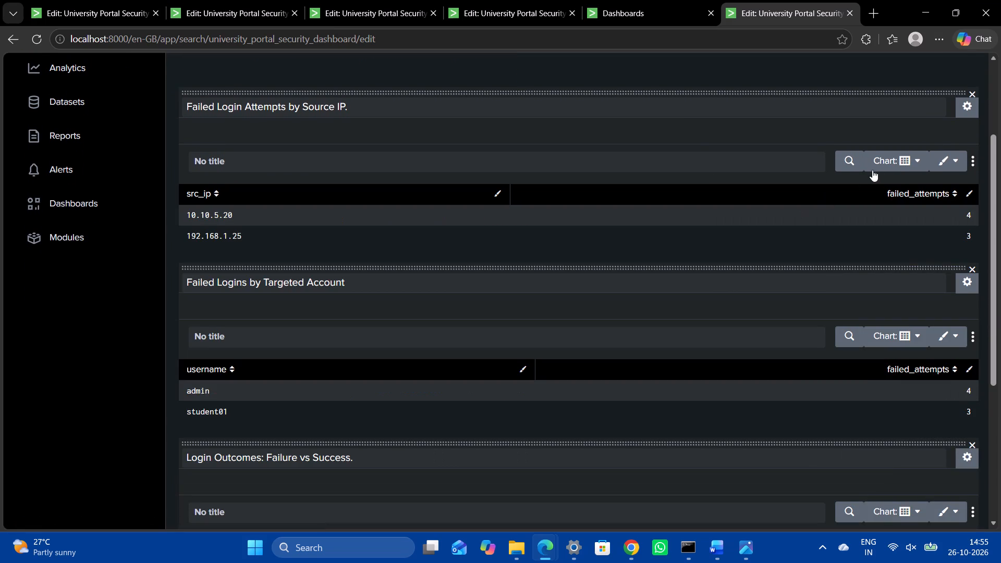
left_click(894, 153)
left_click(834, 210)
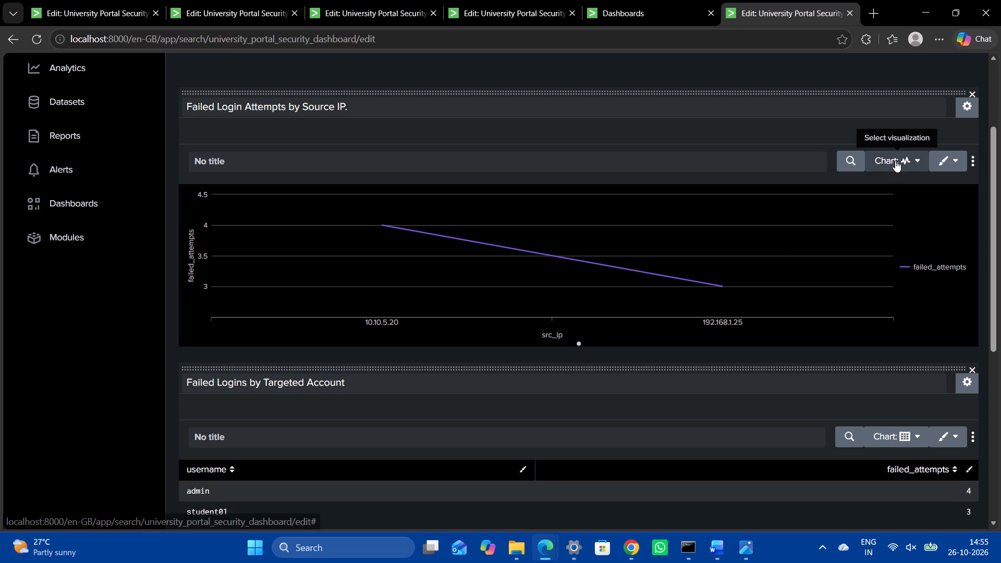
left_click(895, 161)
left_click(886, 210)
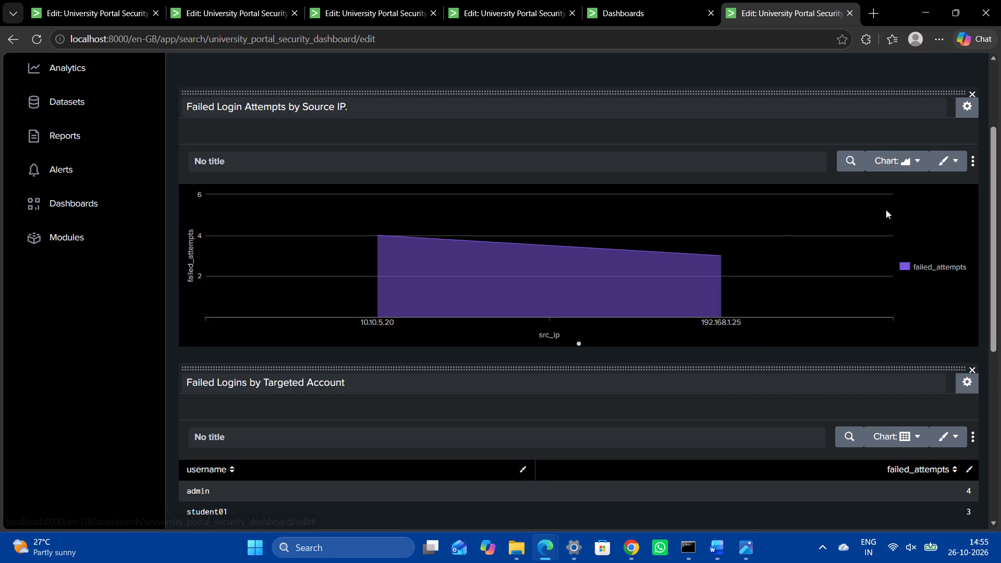
Set the Failed Login Attempts by Source IP panel's visualization to a bar chart and look over the panel.
left_click(905, 158)
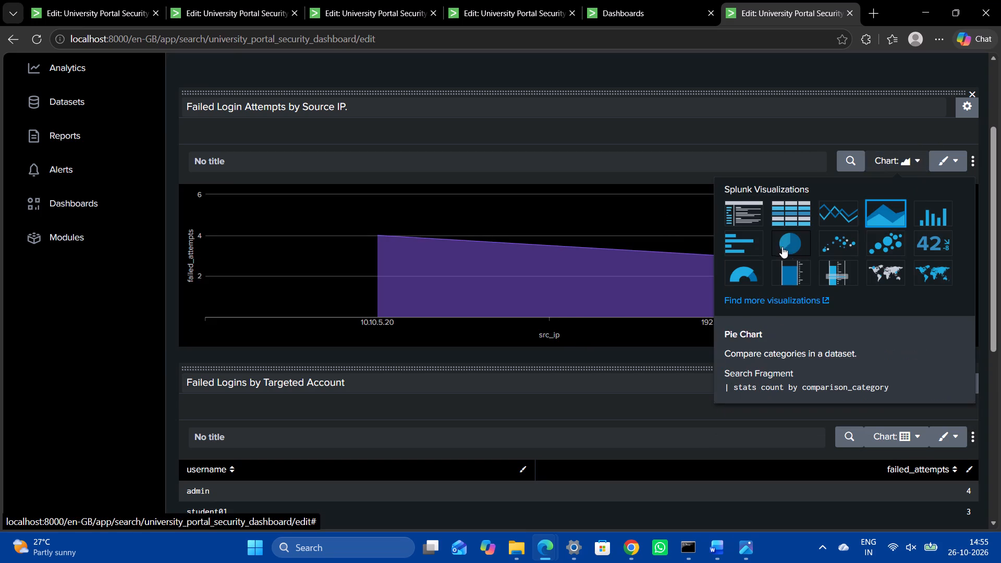
left_click(746, 241)
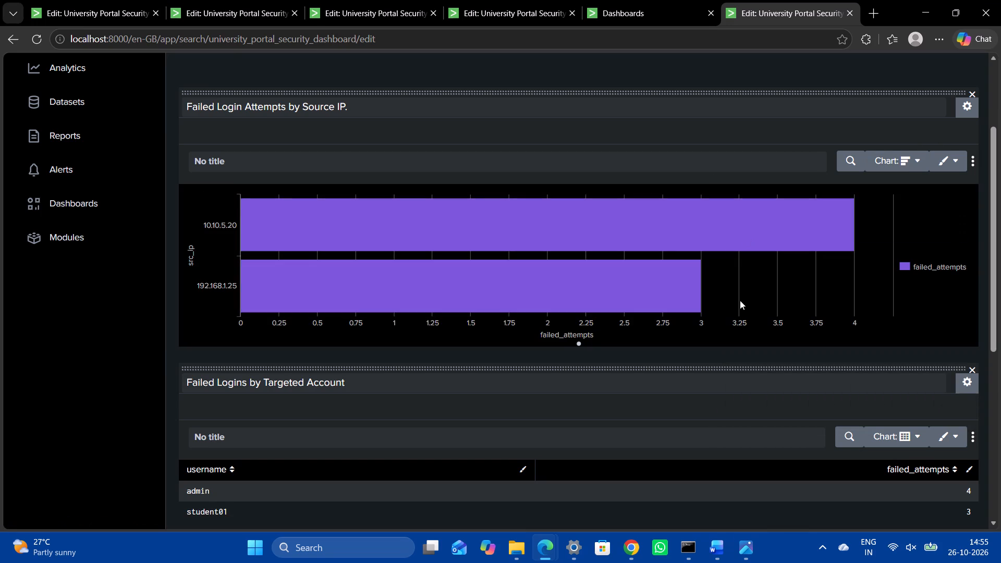
scroll(740, 300, "up", 2)
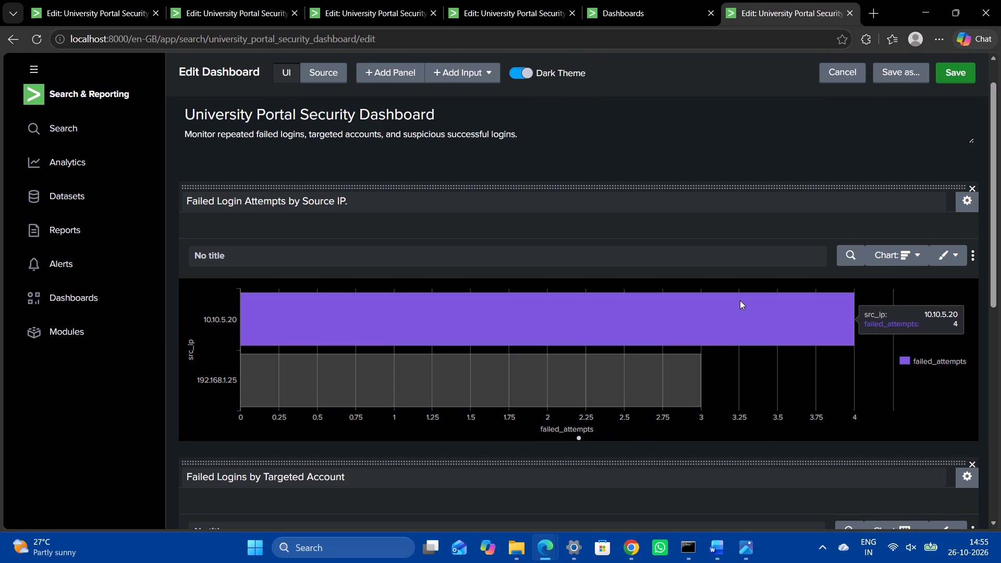
scroll(740, 300, "down", 1)
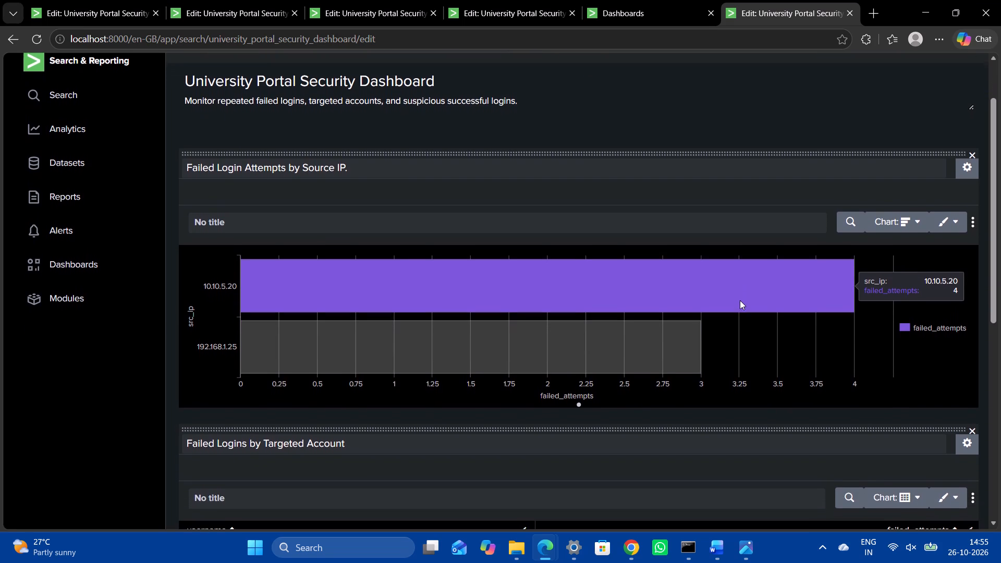
scroll(740, 300, "down", 2)
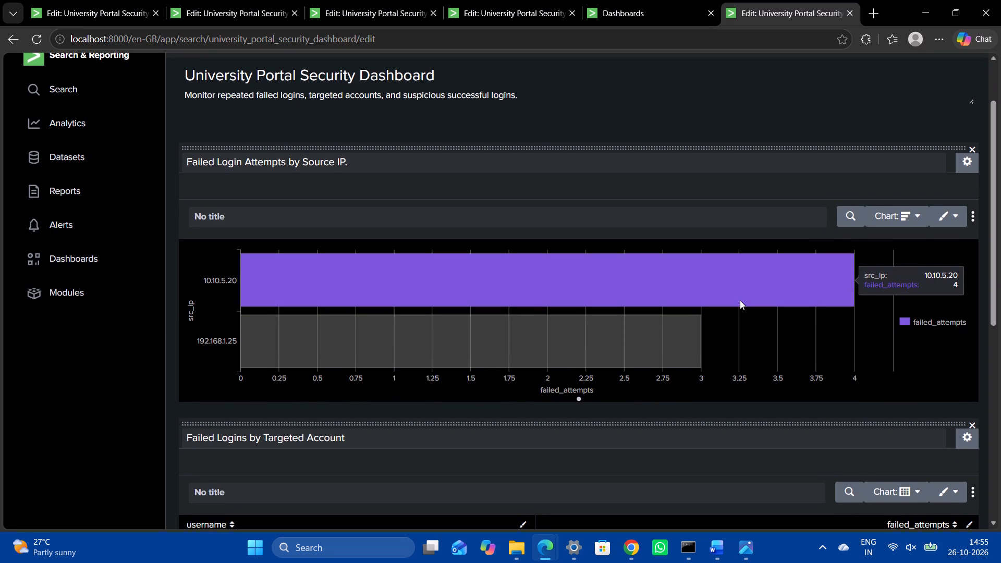
scroll(737, 313, "up", 1)
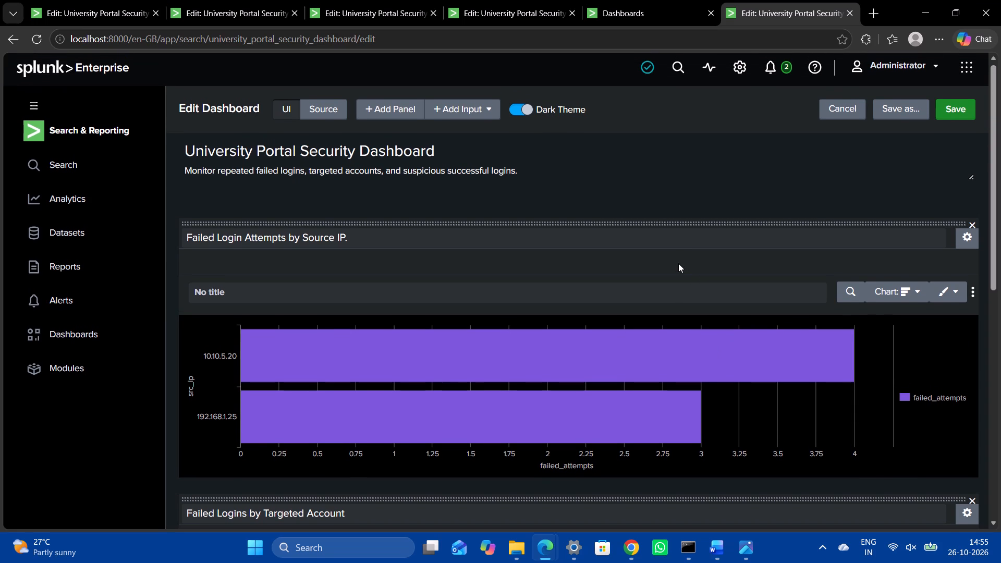
Capture a screenshot of the dashboard's bar chart view and paste it into the 449_SOA Word document, under "Dashboard contains all the required fields".
key("alt+Tab")
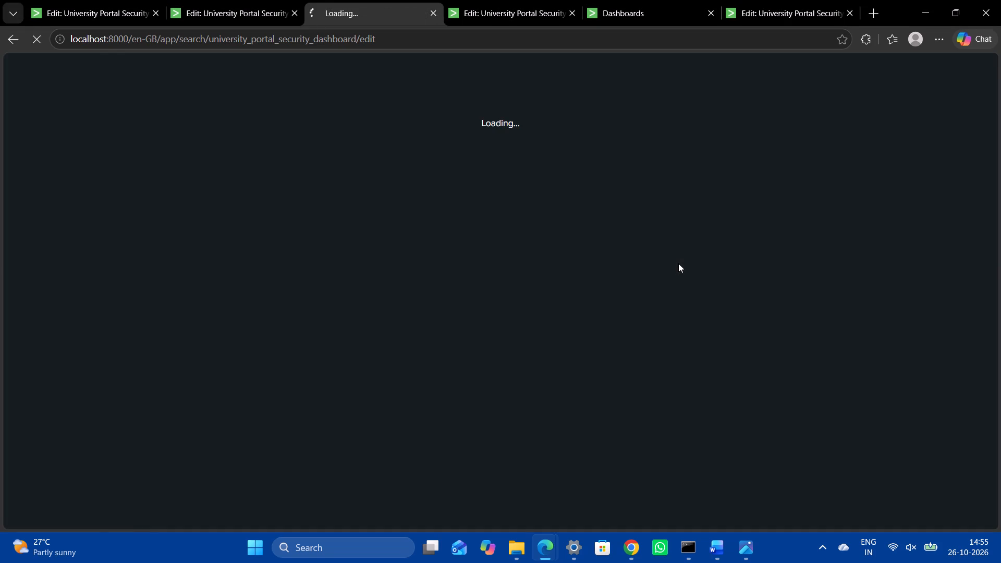
key("alt+Tab")
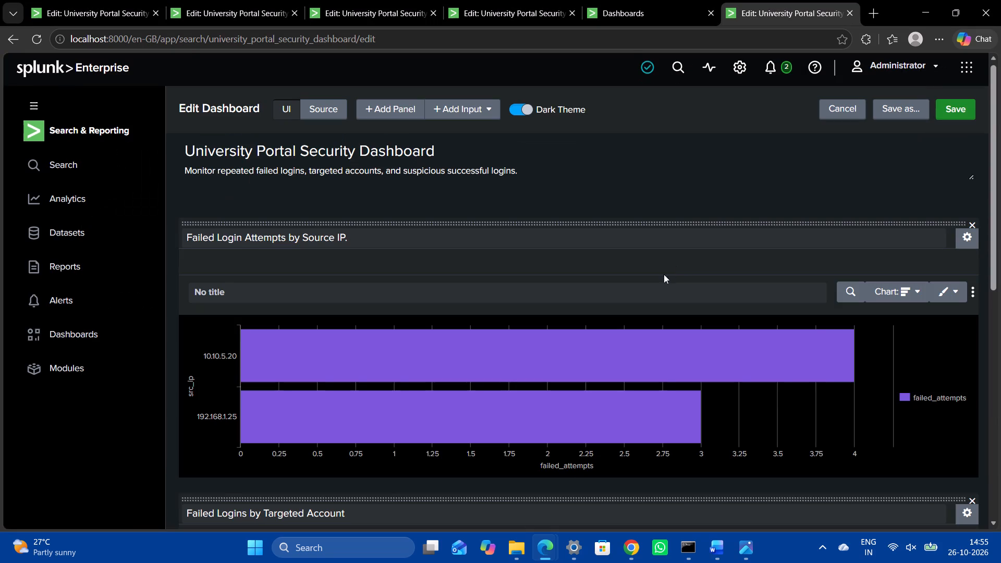
key("super+Print")
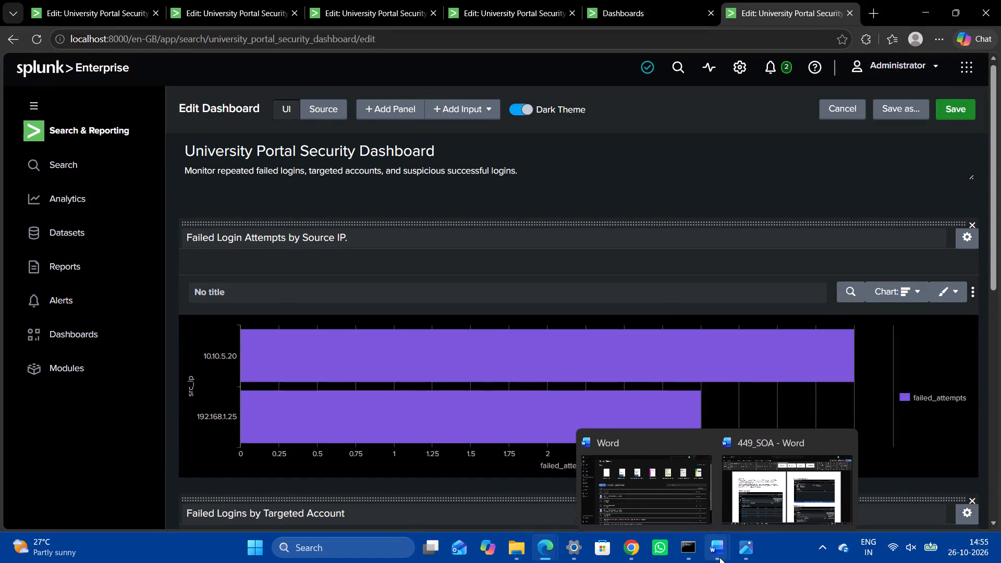
left_click(755, 471)
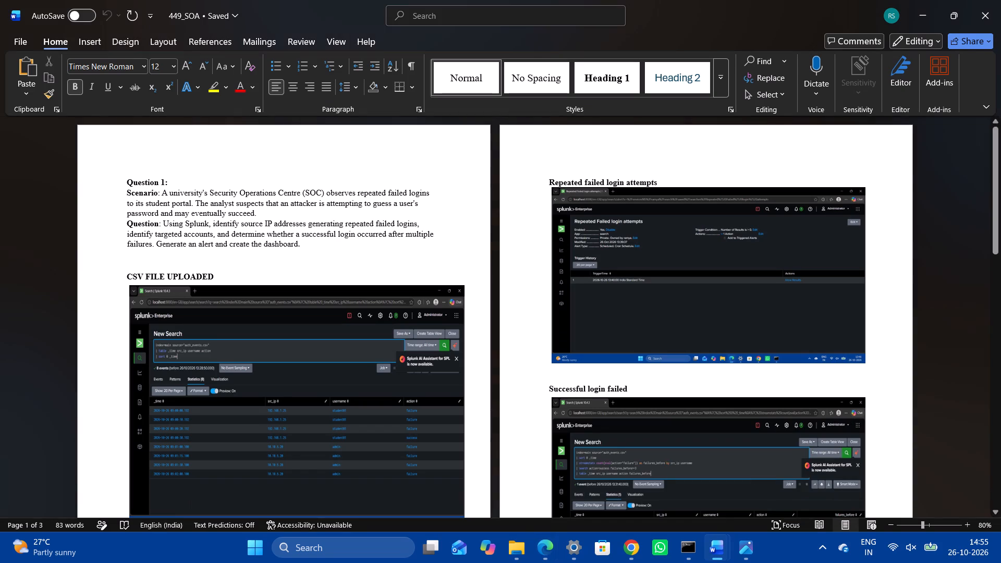
scroll(654, 346, "down", 4)
scroll(532, 384, "down", 4)
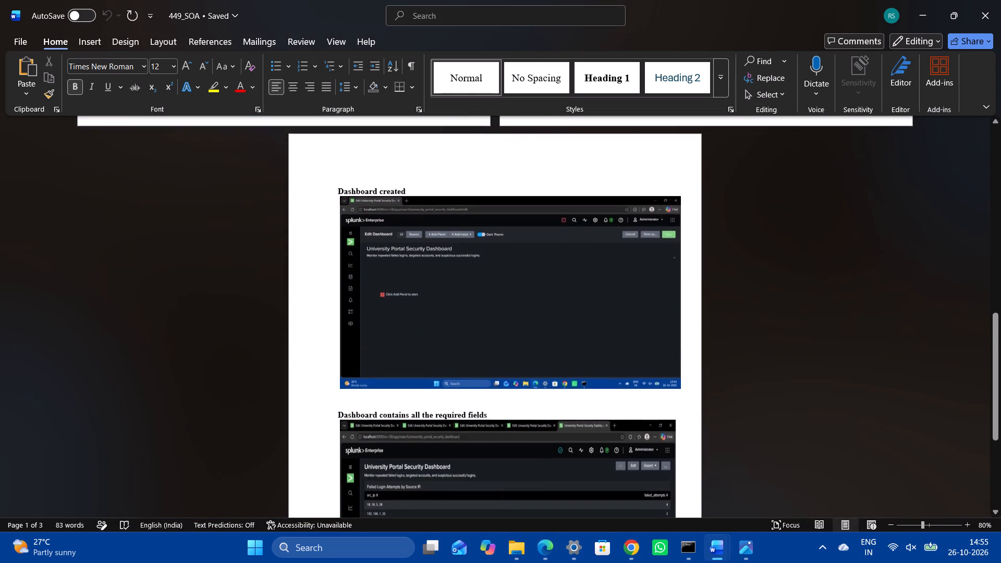
scroll(532, 384, "down", 3)
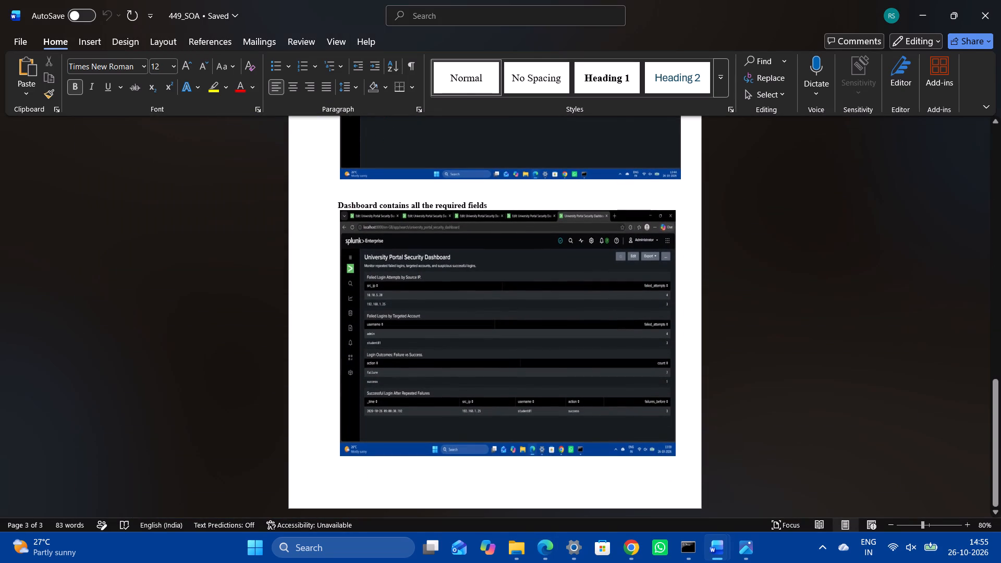
scroll(444, 457, "down", 3)
left_click(359, 484)
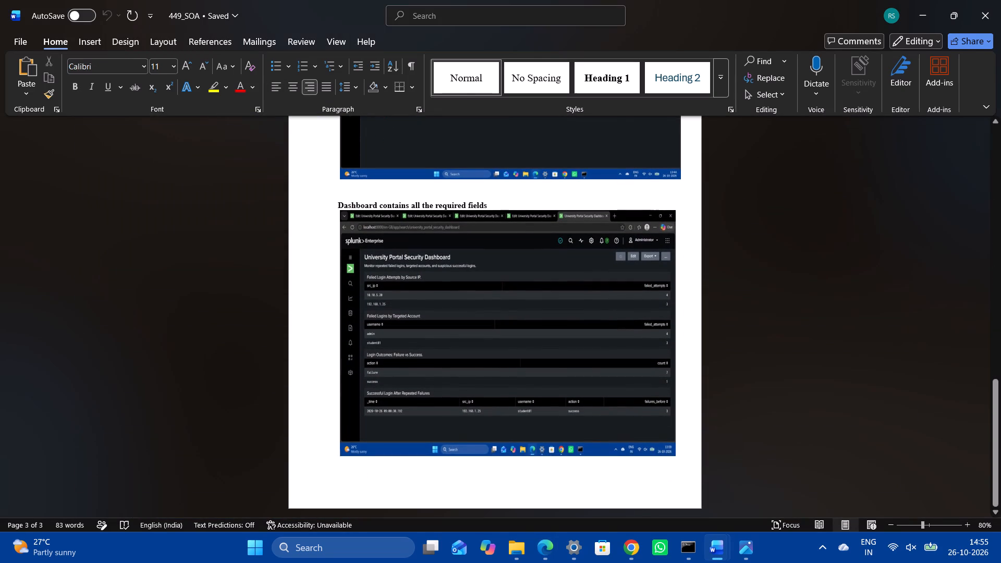
key("ctrl+v")
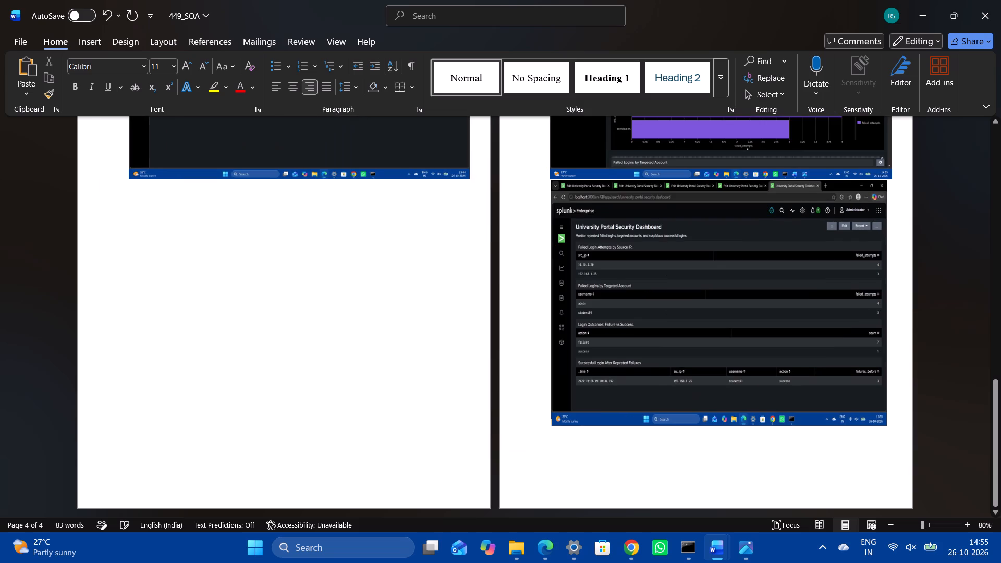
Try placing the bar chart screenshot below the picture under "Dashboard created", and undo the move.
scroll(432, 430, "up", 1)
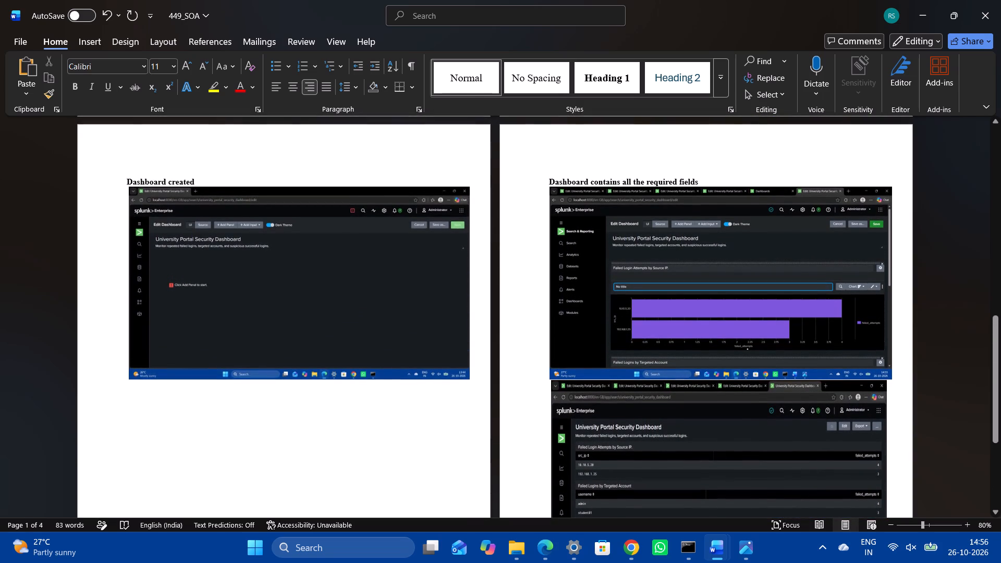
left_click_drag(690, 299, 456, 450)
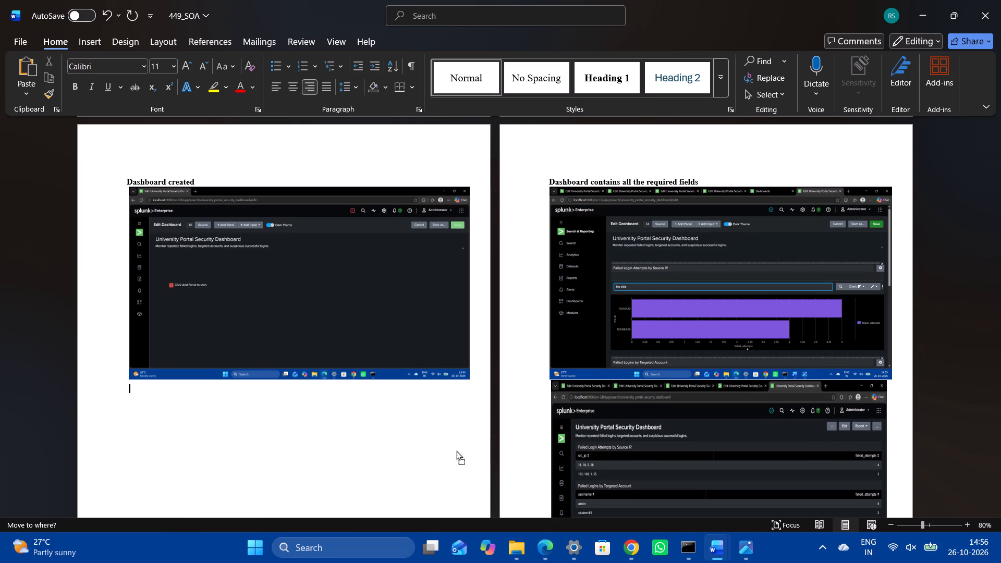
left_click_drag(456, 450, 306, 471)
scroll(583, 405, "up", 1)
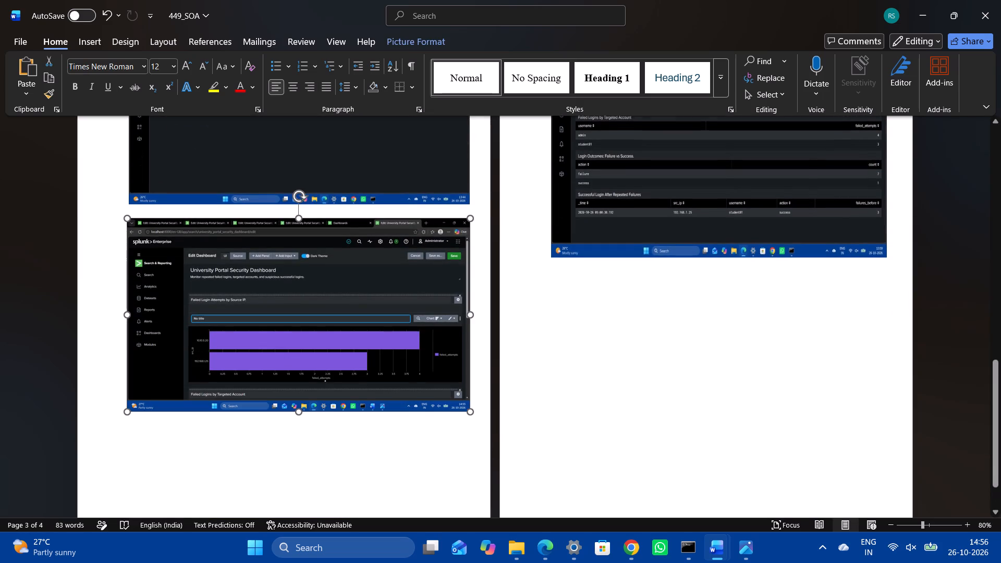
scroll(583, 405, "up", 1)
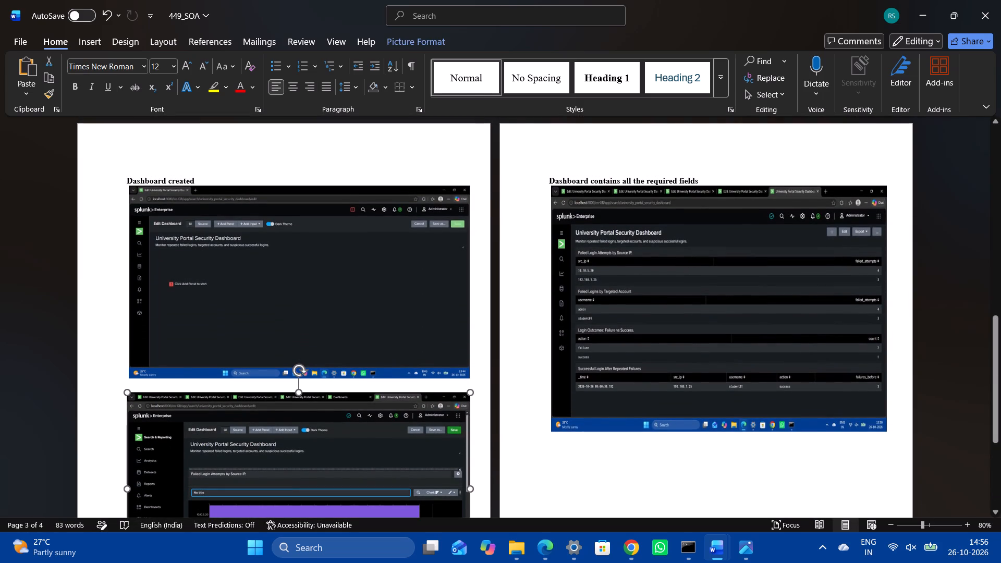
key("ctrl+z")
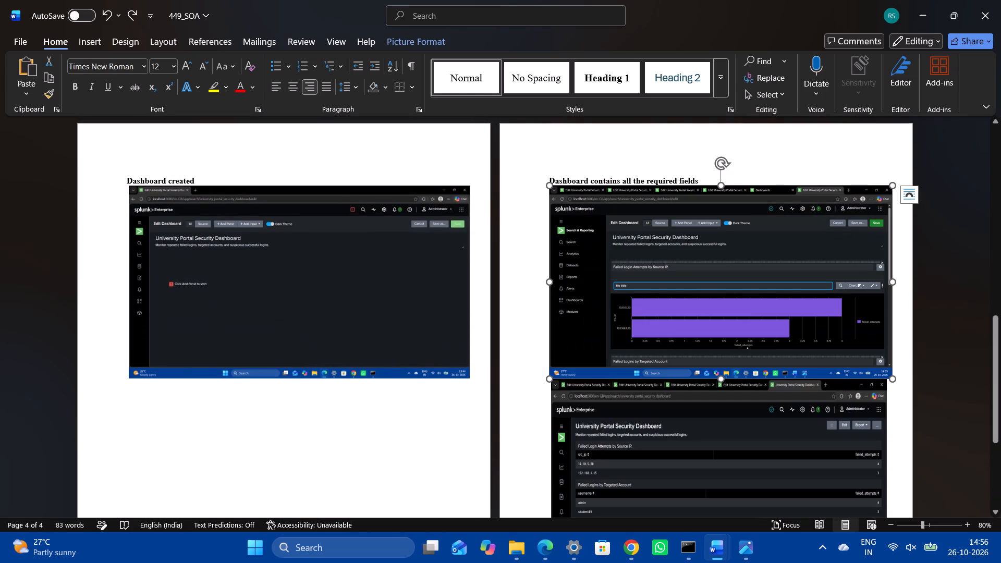
Move the full dashboard tables screenshot above the bar chart screenshot, directly under "Dashboard contains all the required fields".
left_click_drag(644, 451, 652, 258)
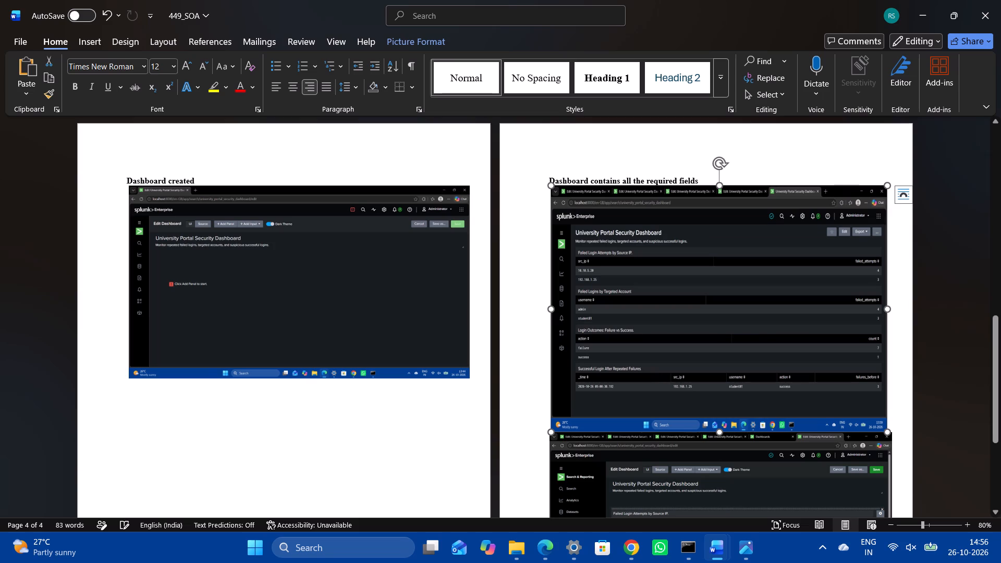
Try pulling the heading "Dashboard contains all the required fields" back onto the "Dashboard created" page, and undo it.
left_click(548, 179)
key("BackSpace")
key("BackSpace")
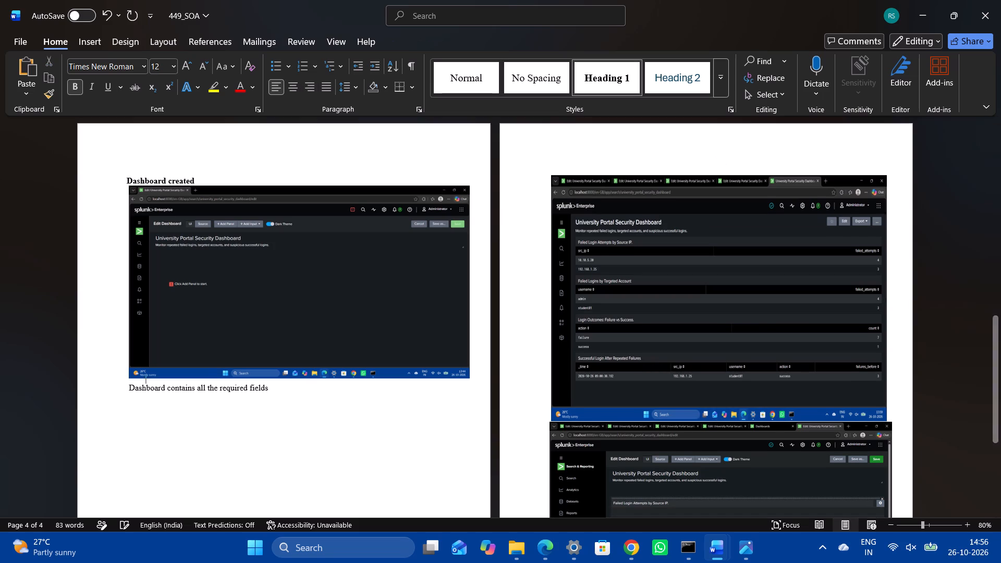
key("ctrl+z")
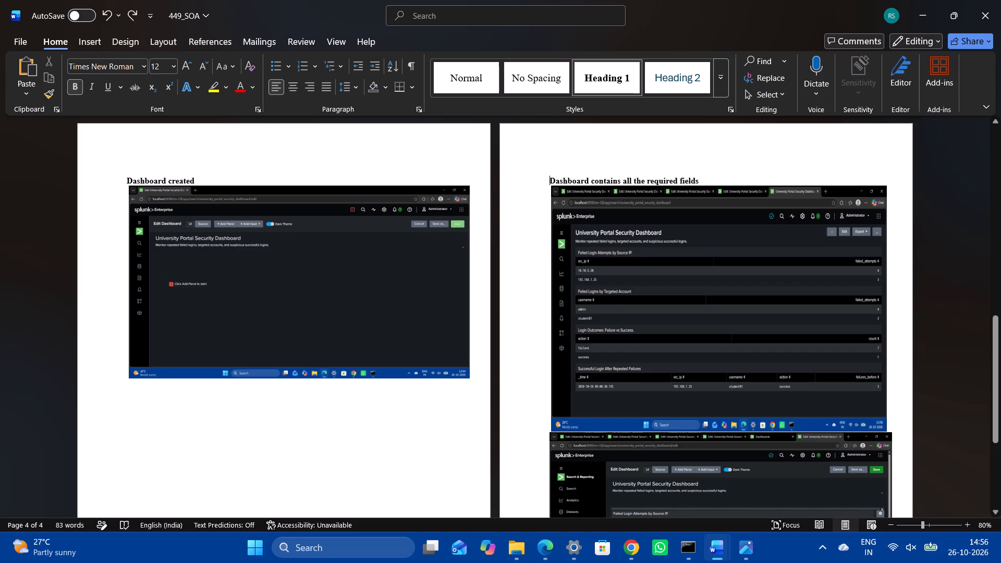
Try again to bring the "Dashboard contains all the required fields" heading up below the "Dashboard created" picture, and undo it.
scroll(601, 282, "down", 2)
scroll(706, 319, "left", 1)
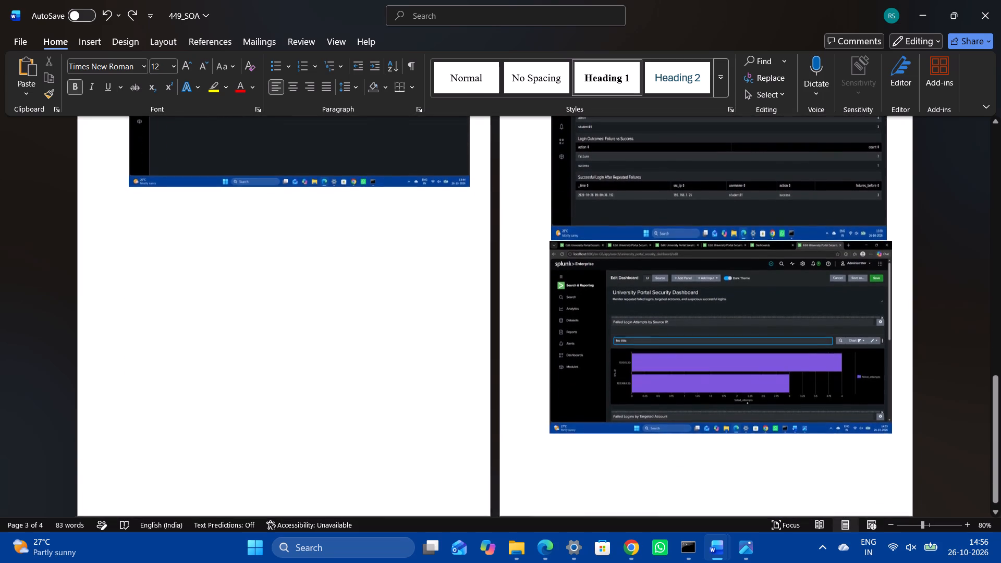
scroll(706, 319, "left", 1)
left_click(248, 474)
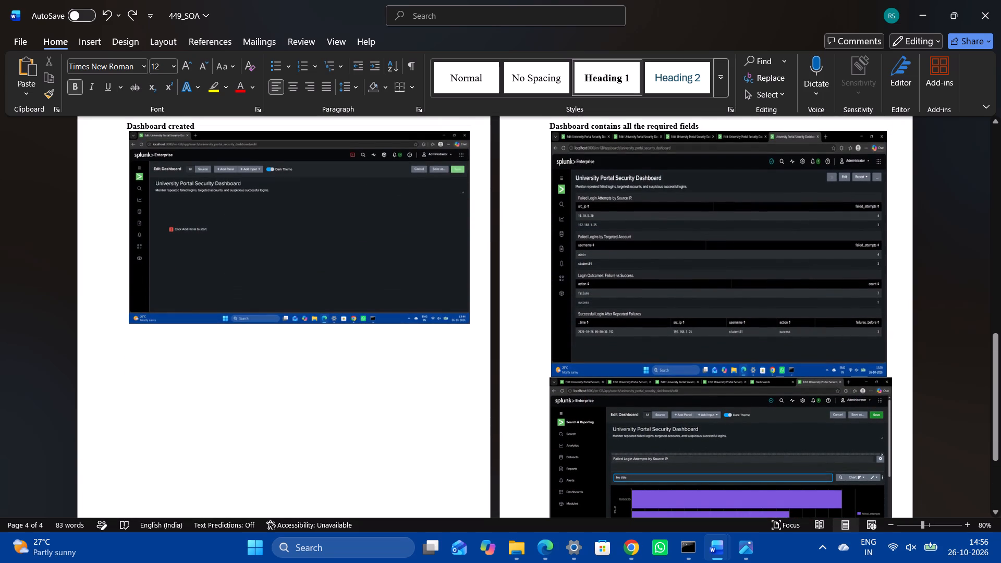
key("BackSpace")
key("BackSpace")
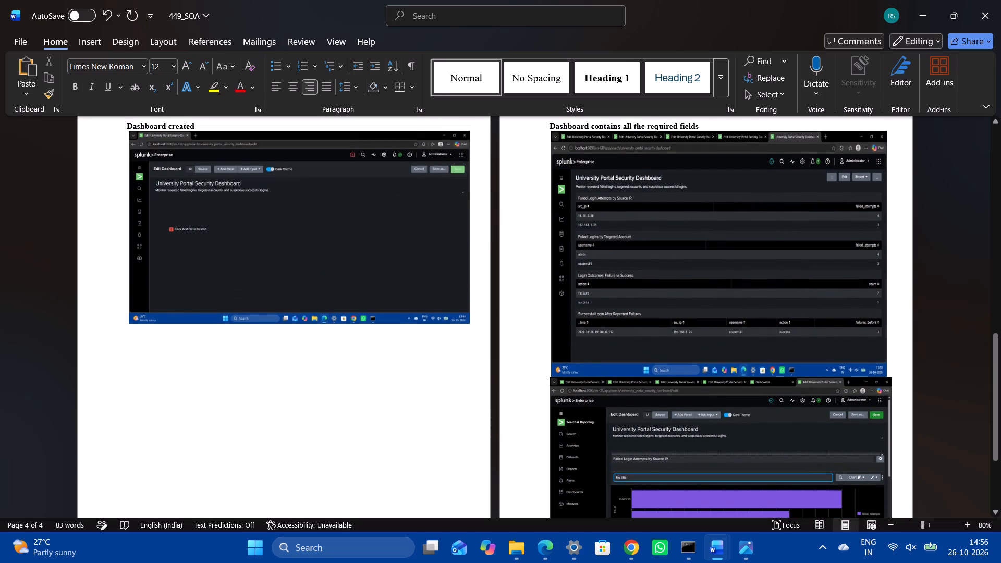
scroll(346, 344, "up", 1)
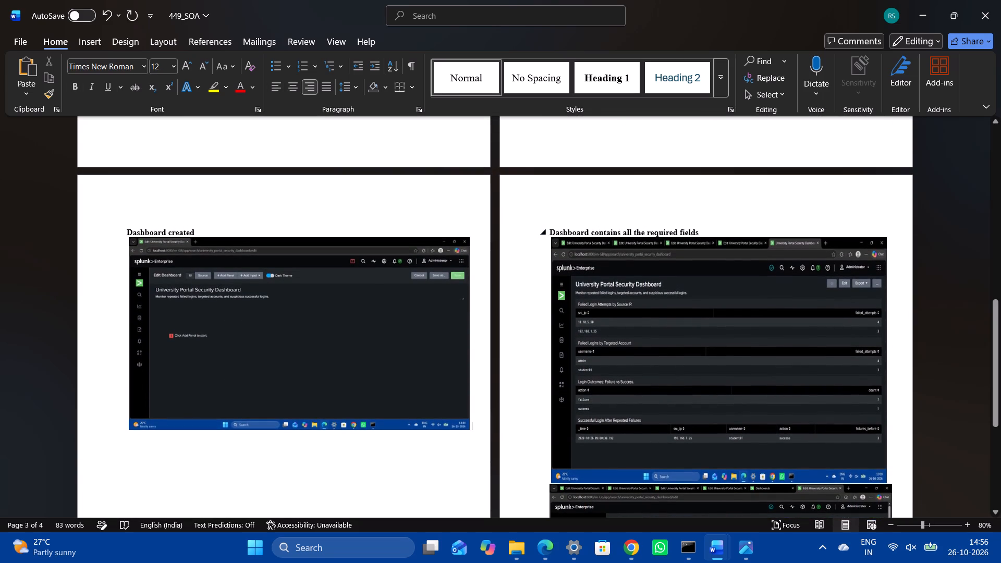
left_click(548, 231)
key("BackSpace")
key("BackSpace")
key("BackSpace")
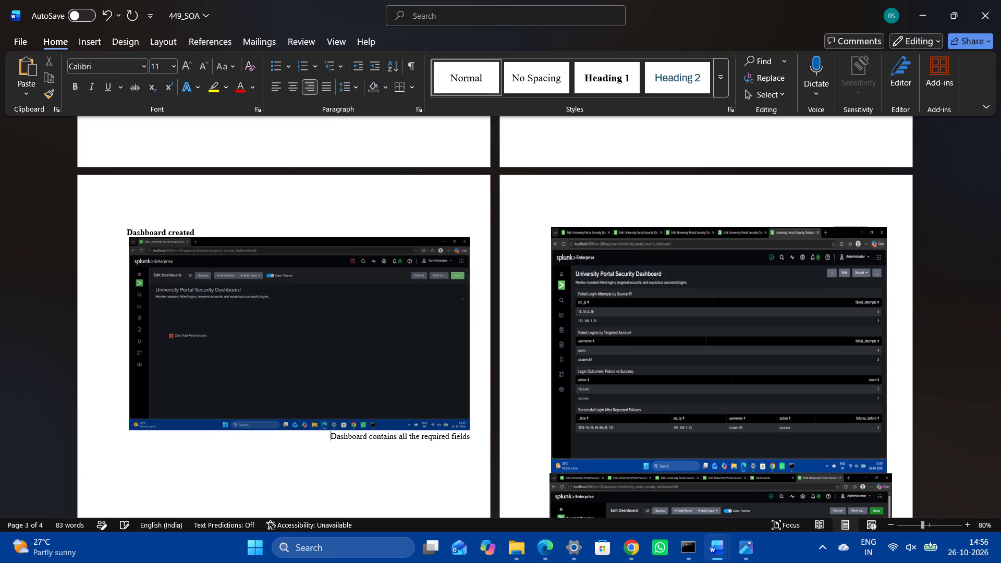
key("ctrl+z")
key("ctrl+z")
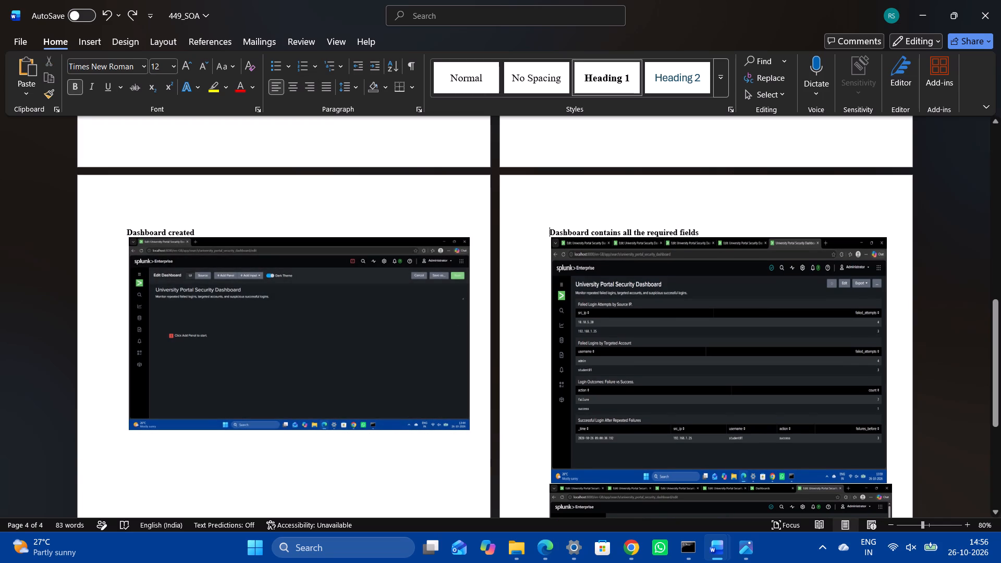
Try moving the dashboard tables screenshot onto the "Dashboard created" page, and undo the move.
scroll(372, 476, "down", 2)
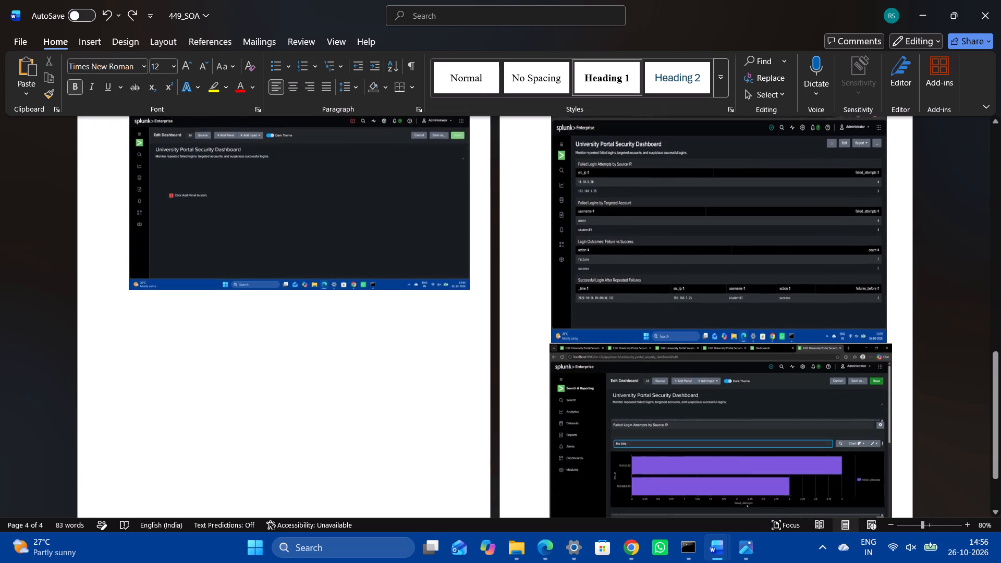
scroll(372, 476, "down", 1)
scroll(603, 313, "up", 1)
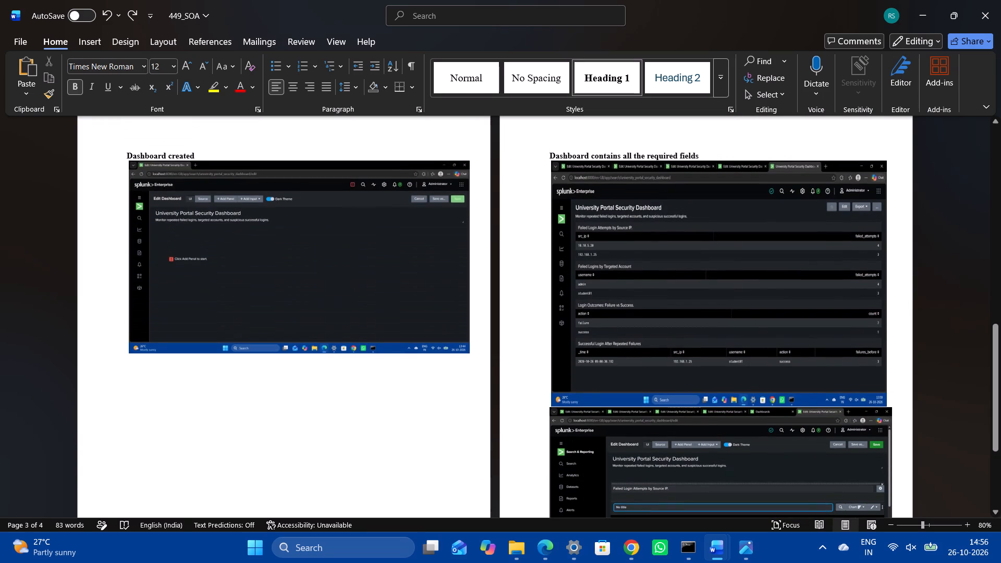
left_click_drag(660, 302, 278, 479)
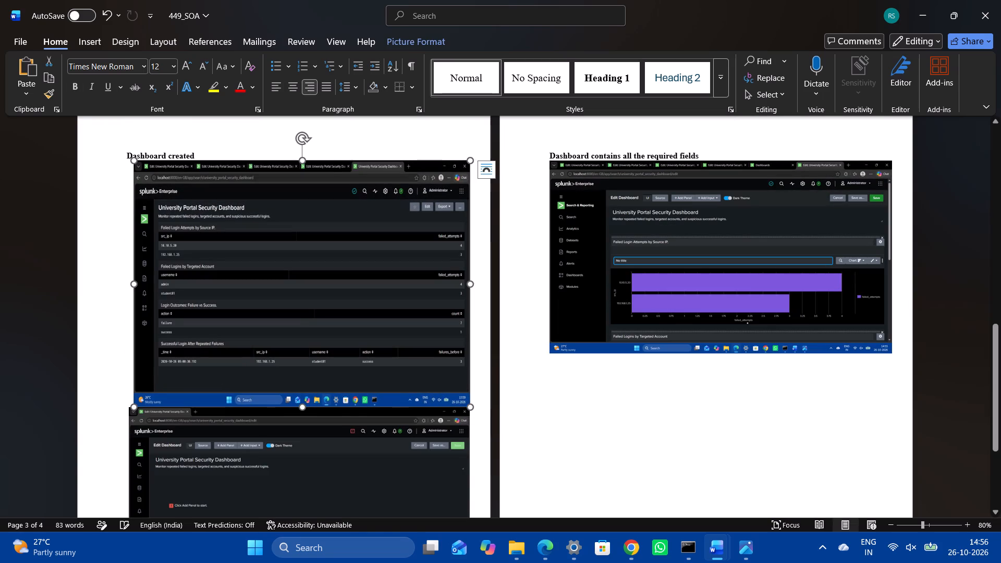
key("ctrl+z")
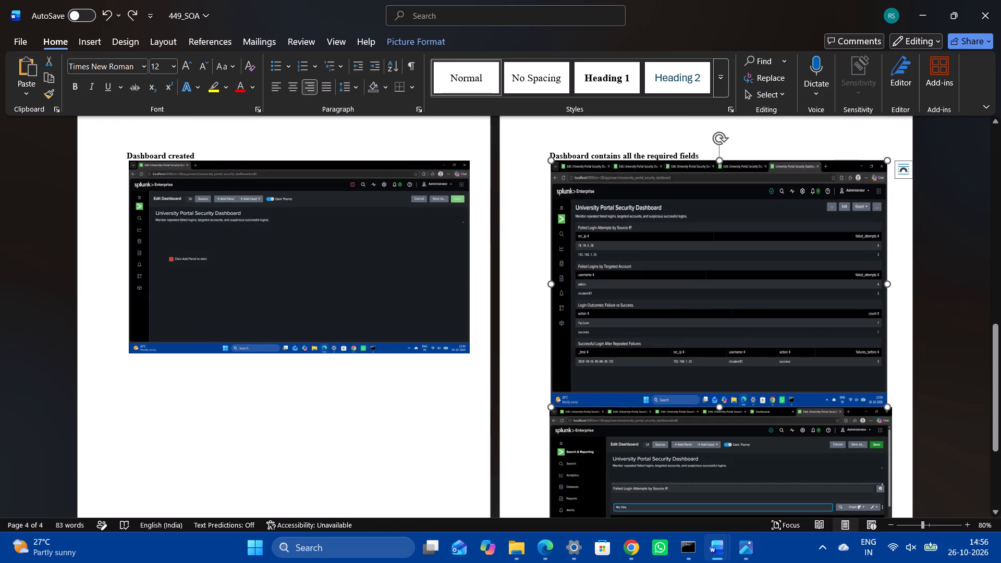
Reduce the height of the dashboard tables screenshot slightly.
left_click_drag(721, 407, 718, 386)
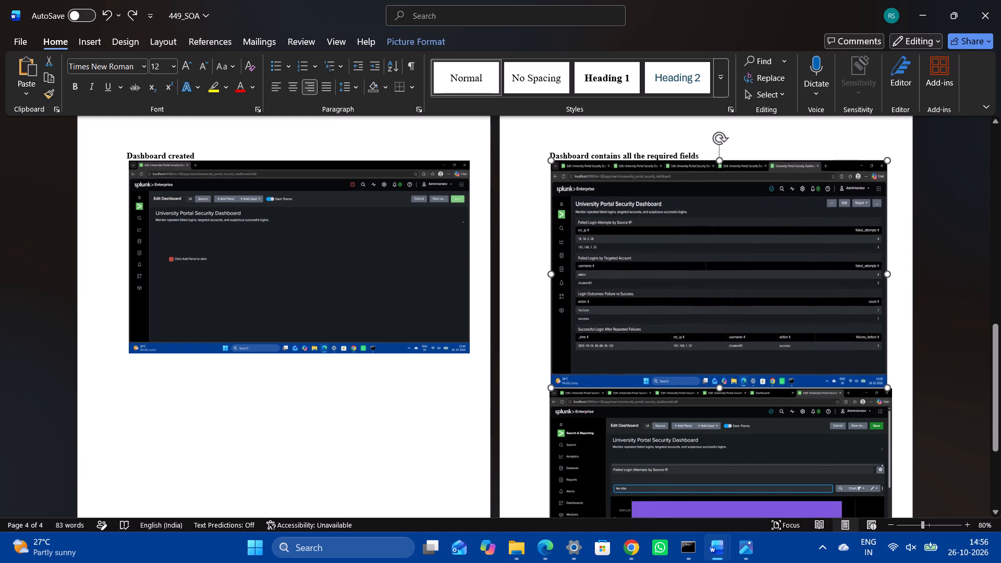
left_click_drag(718, 386, 718, 376)
Move the dashboard tables screenshot to the "Dashboard created" page and arrange it below the empty dashboard picture.
left_click(722, 310)
left_click_drag(722, 310, 294, 486)
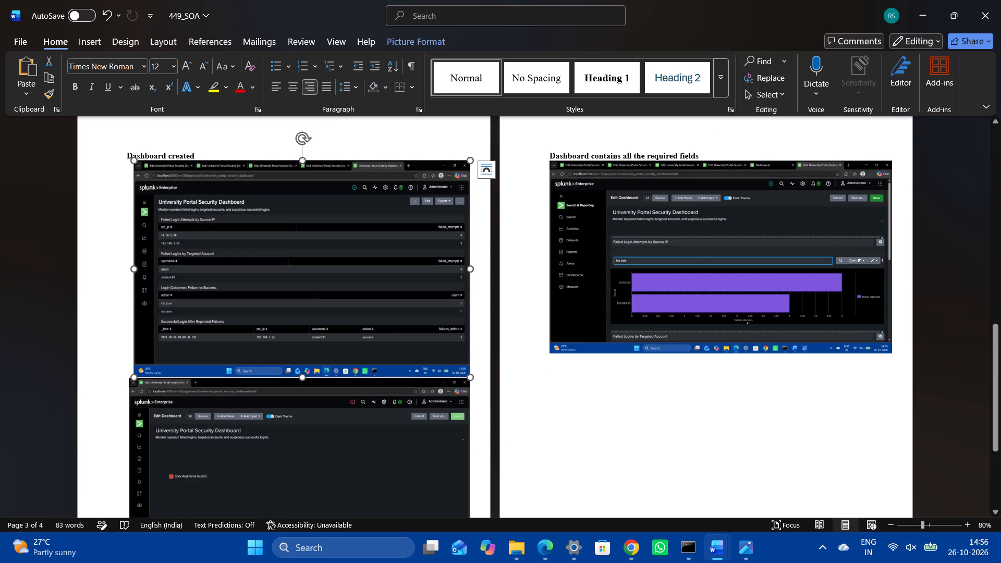
left_click_drag(296, 431, 288, 253)
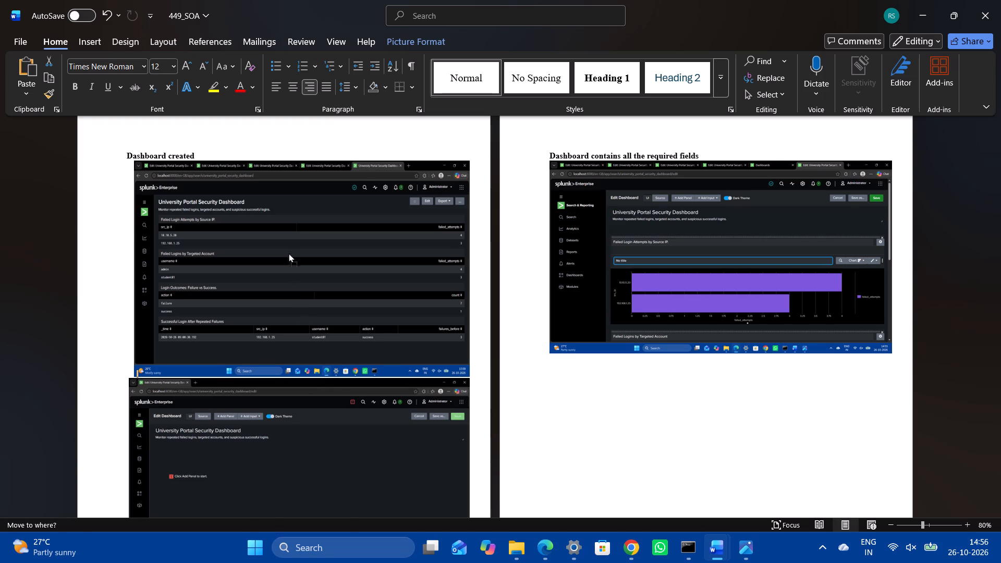
left_click_drag(288, 253, 288, 249)
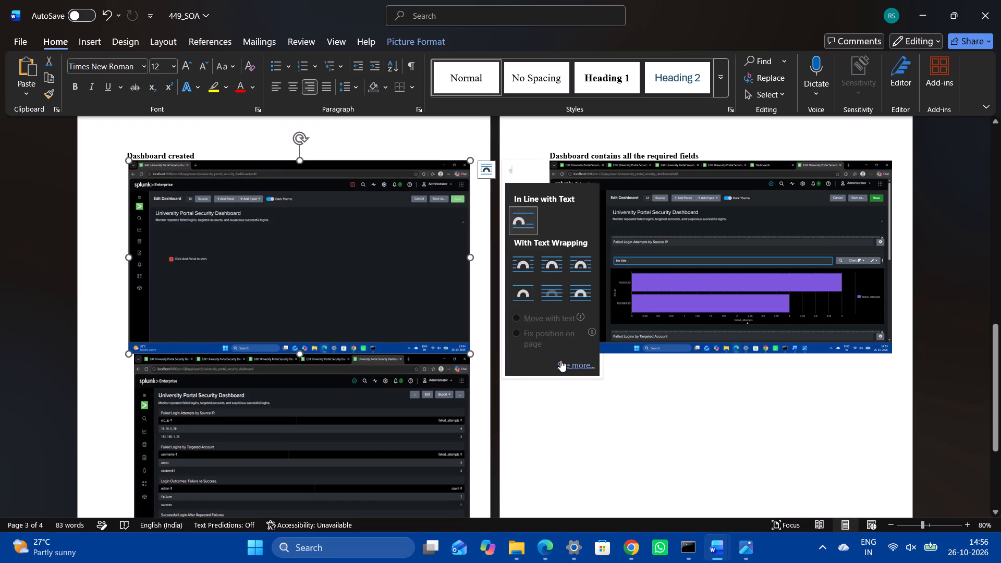
Insert blank lines between the empty dashboard picture and the dashboard tables screenshot.
scroll(414, 388, "down", 1)
left_click(384, 344)
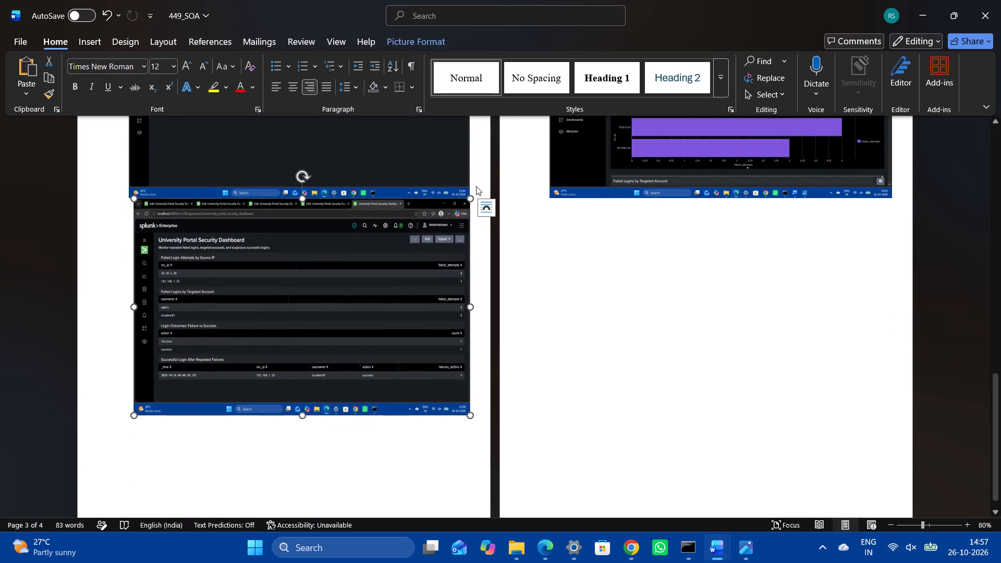
key("Return")
key("Return")
key("Return")
key("Return")
scroll(476, 186, "up", 2)
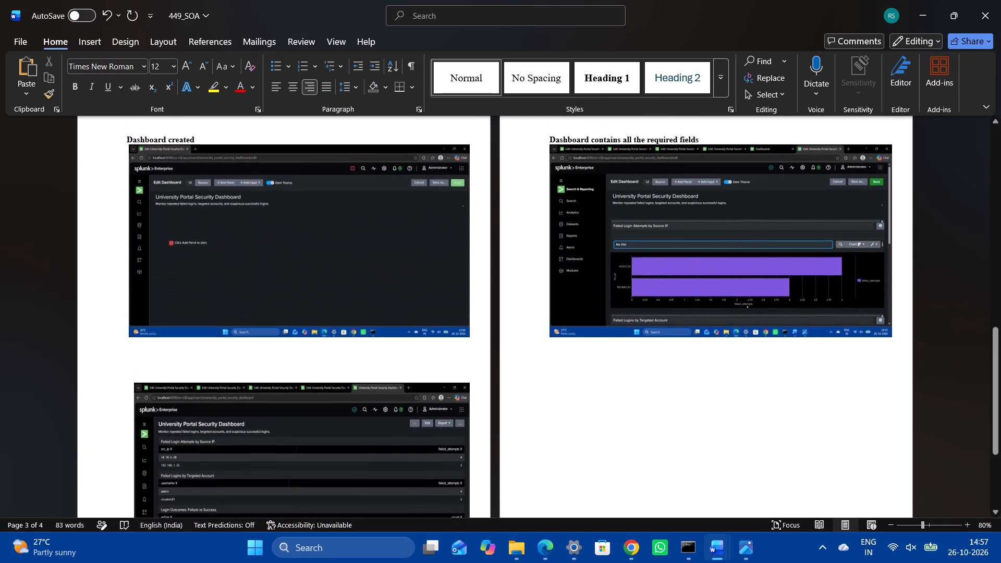
Copy the heading "Dashboard contains all the required fields" onto the blank line above the dashboard tables screenshot.
left_click_drag(703, 144, 564, 158)
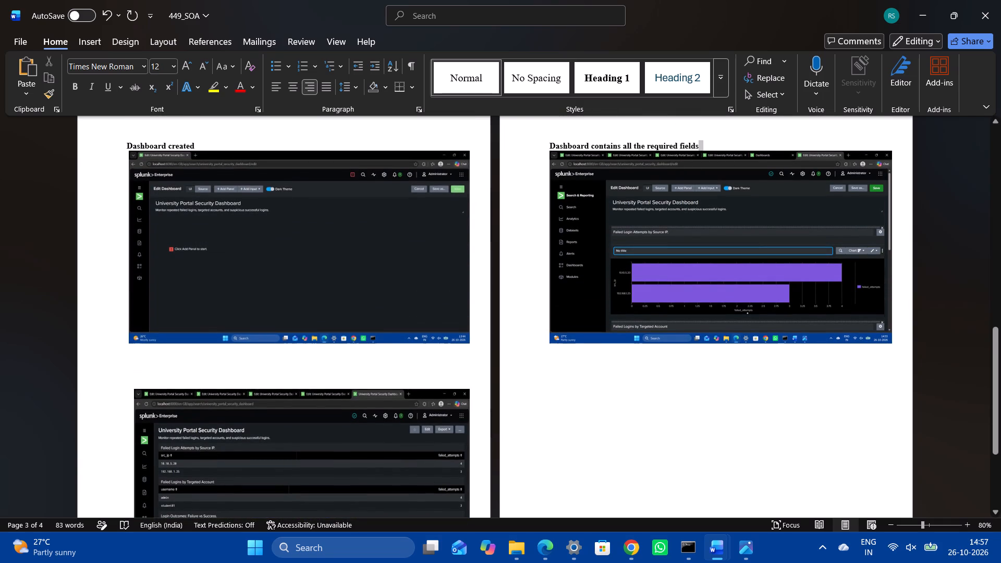
left_click_drag(564, 158, 547, 147)
key("ctrl+c")
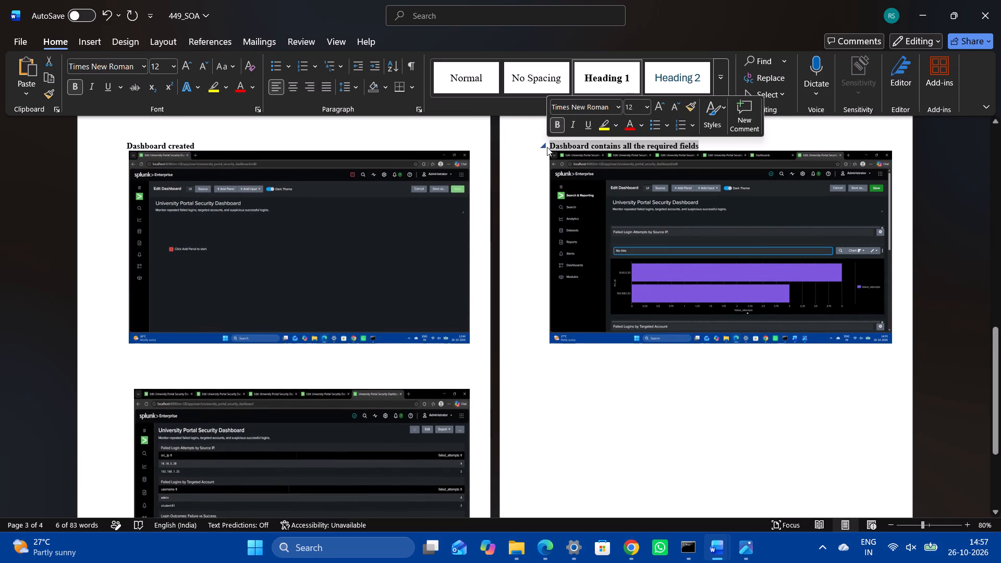
left_click(149, 377)
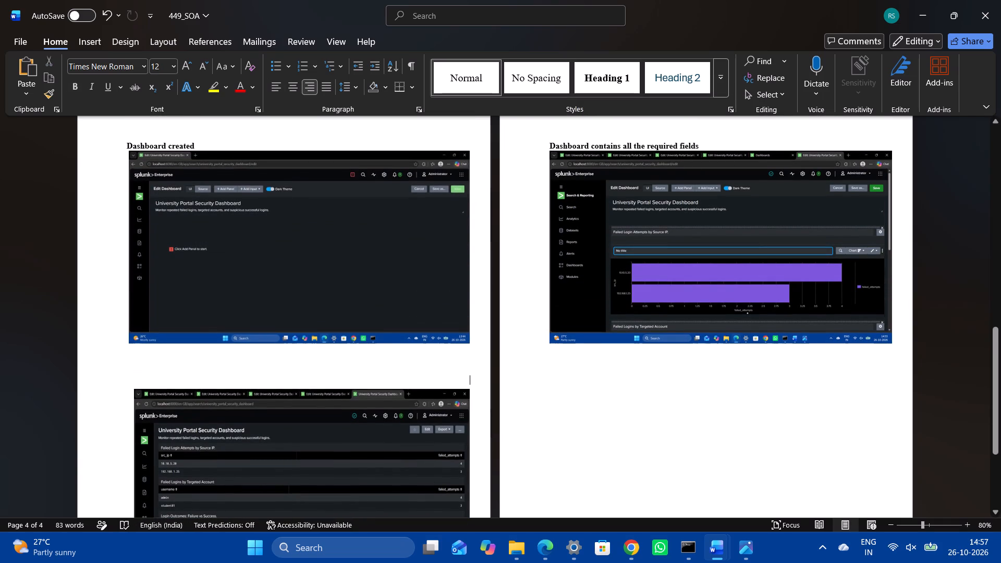
key("ctrl+v")
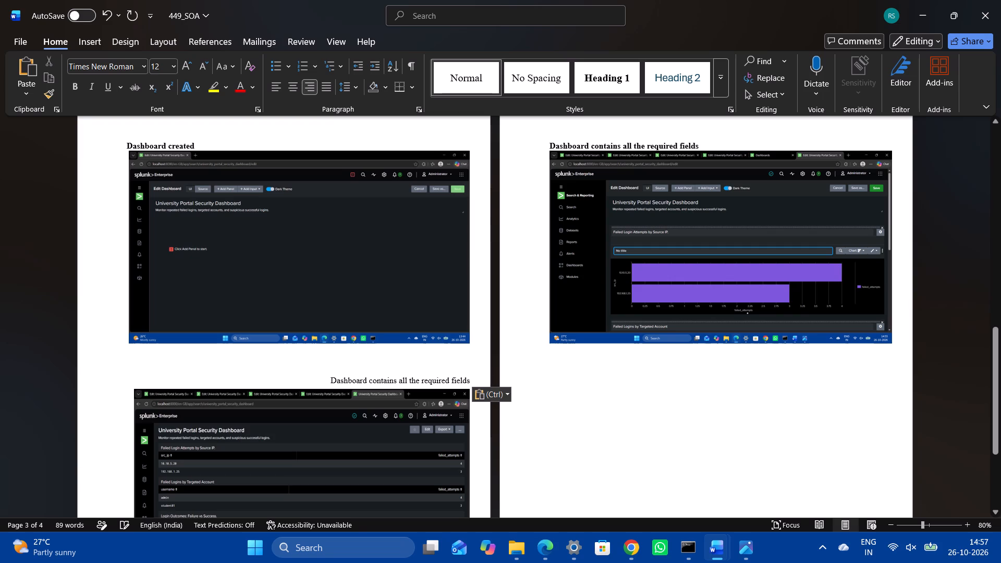
Left-align the pasted "Dashboard contains all the required fields" heading above the dashboard tables screenshot.
key("Left")
key("Left")
key("Left")
key("Left")
key("Left")
key("Left")
key("Left")
key("Left")
key("Left")
key("Left")
key("Left")
key("Left")
key("Left")
key("Left")
key("Left")
key("Left")
key("Left")
key("Left")
key("Left")
key("Left")
key("Left")
key("Left")
key("Left")
key("Left")
key("Left")
key("Left")
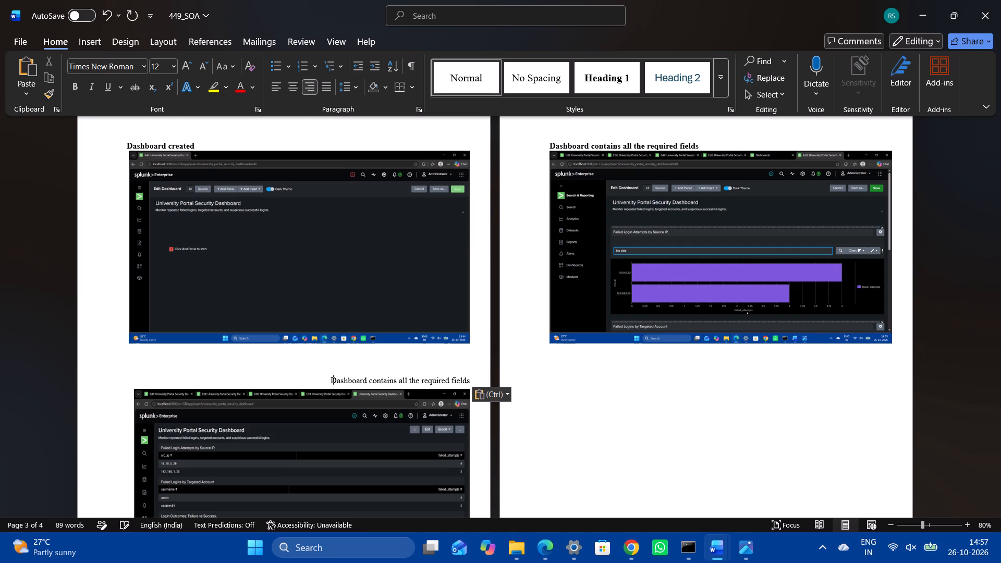
key("Left")
key("Down")
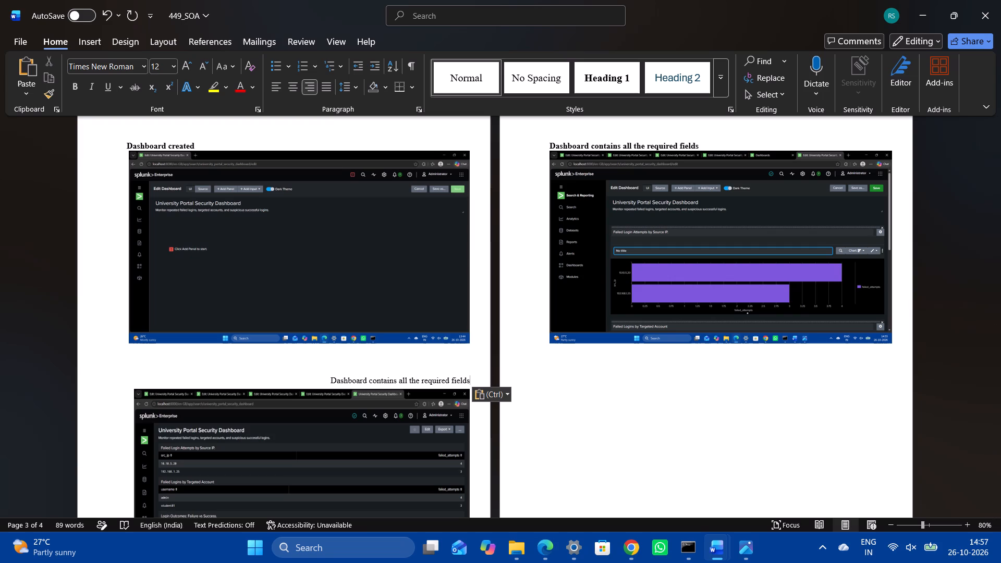
key("Left")
key("Left")
key("Left")
key("Left")
key("Left")
key("Left")
key("Left")
key("Left")
key("Left")
key("Left")
key("Left")
key("Left")
key("Left")
key("Left")
key("Left")
key("Left")
key("Left")
key("Left")
key("Left")
key("Left")
key("Left")
key("Left")
key("Left")
key("Left")
key("Left")
key("Left")
key("Left")
key("Left")
key("Left")
key("BackSpace")
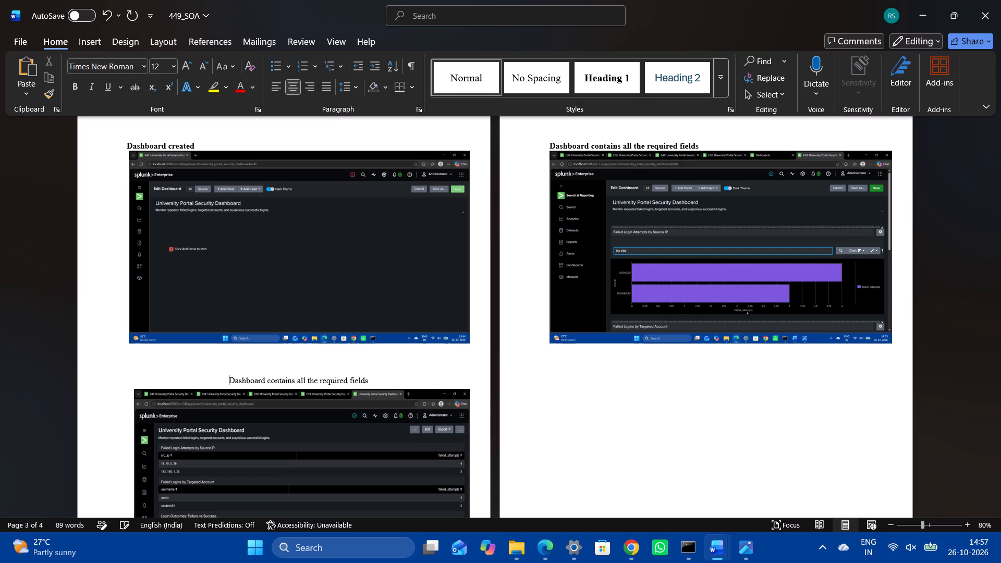
key("BackSpace")
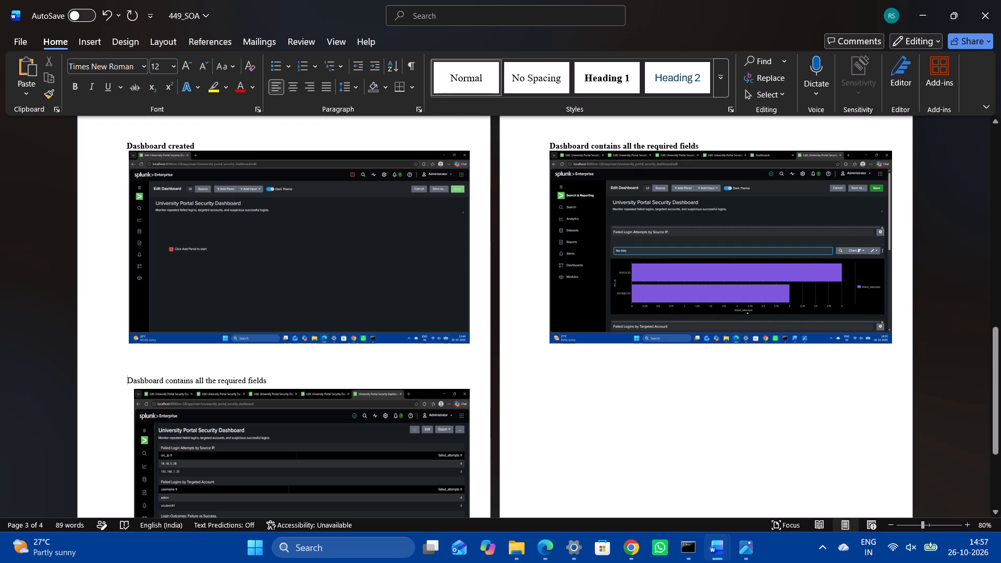
Make the heading above the dashboard tables screenshot bold.
left_click_drag(267, 384, 109, 377)
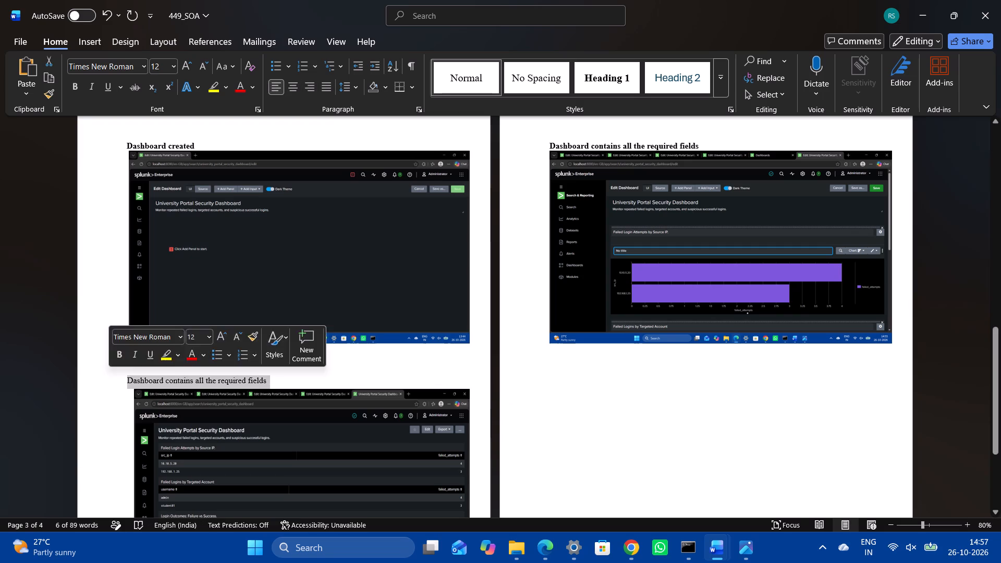
key("ctrl+b")
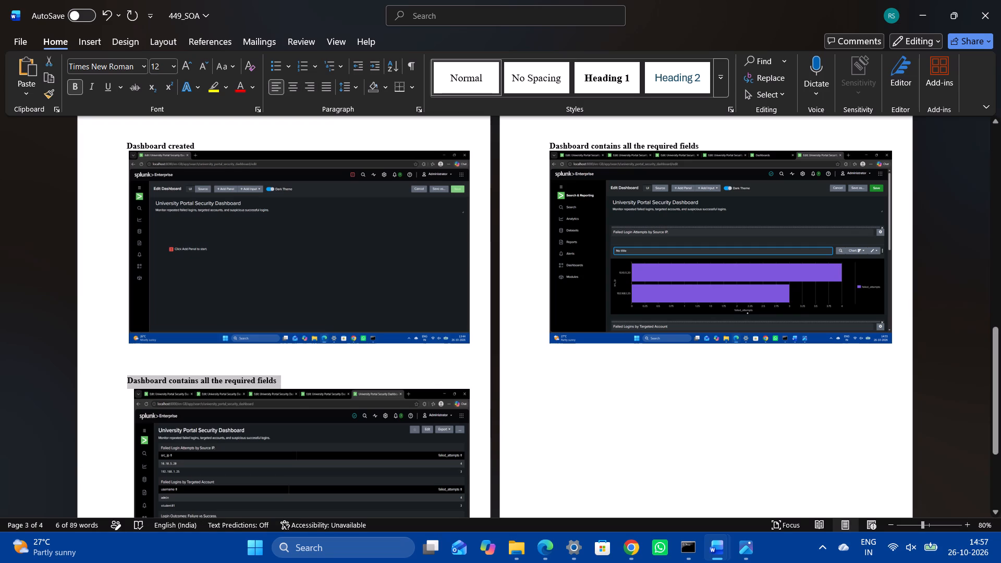
Reword the heading above the bar chart screenshot to "Dashboard contains Login Attempts", checking the panel titles in the Splunk dashboard for the wording.
scroll(672, 323, "up", 1)
left_click(703, 210)
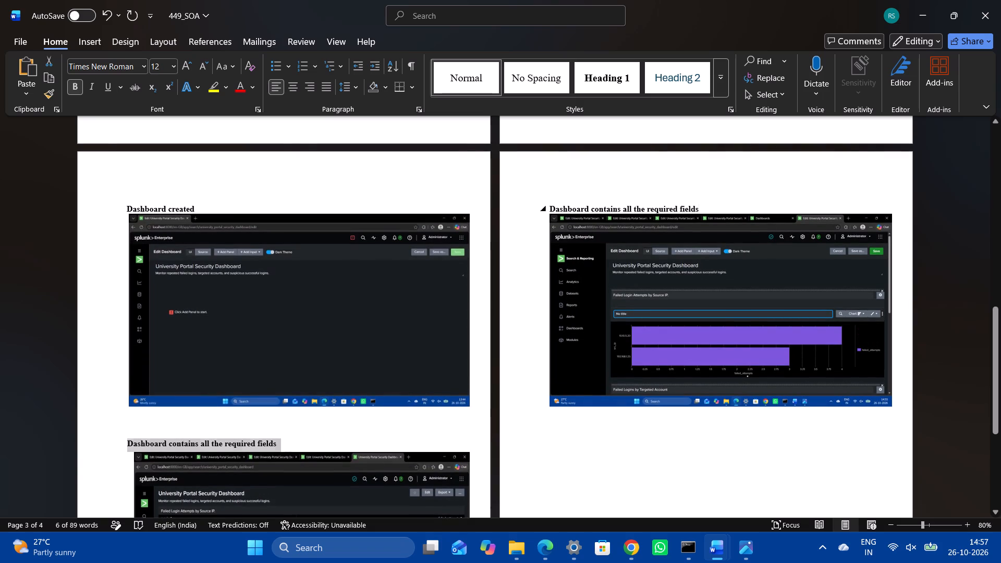
left_click_drag(703, 210, 546, 206)
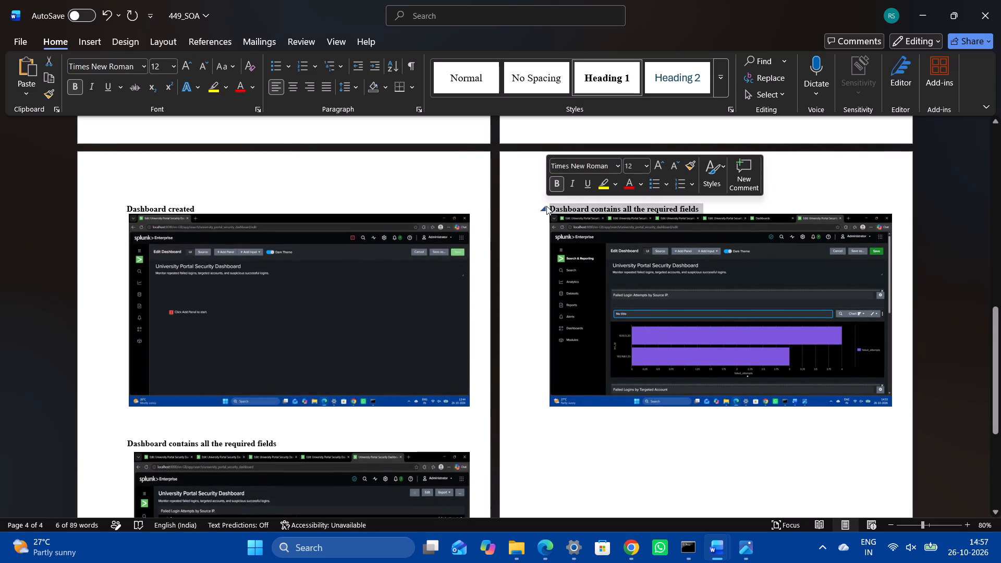
left_click(713, 206)
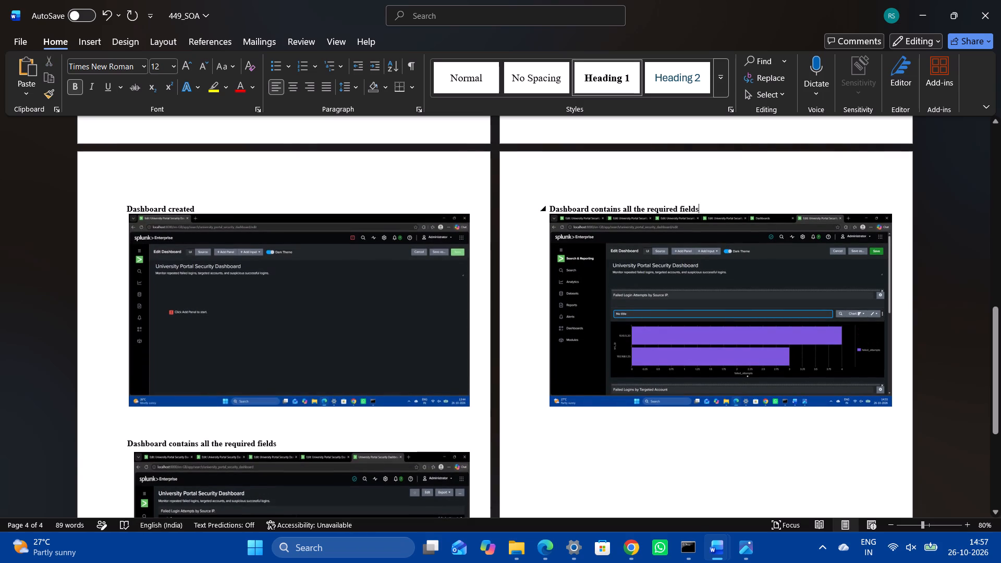
key("BackSpace")
key("BackSpace")
key("BackSpace")
key("BackSpace")
key("BackSpace")
key("BackSpace")
key("BackSpace")
key("BackSpace")
key("BackSpace")
key("BackSpace")
key("BackSpace")
key("BackSpace")
key("BackSpace")
key("BackSpace")
key("BackSpace")
key("BackSpace")
key("BackSpace")
key("BackSpace")
key("BackSpace")
key("BackSpace")
key("BackSpace")
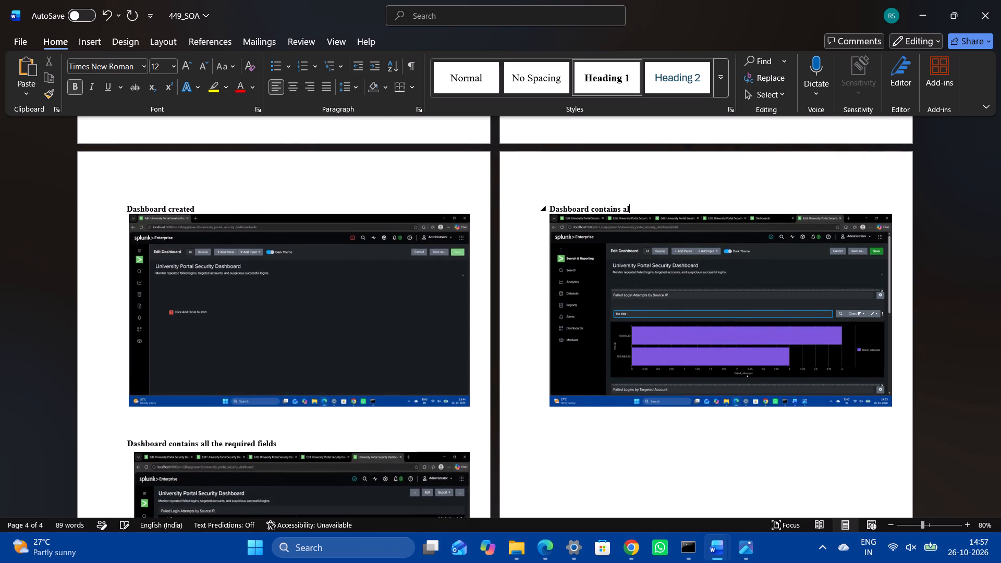
key("BackSpace")
key("BackSpace")
key("alt+Tab")
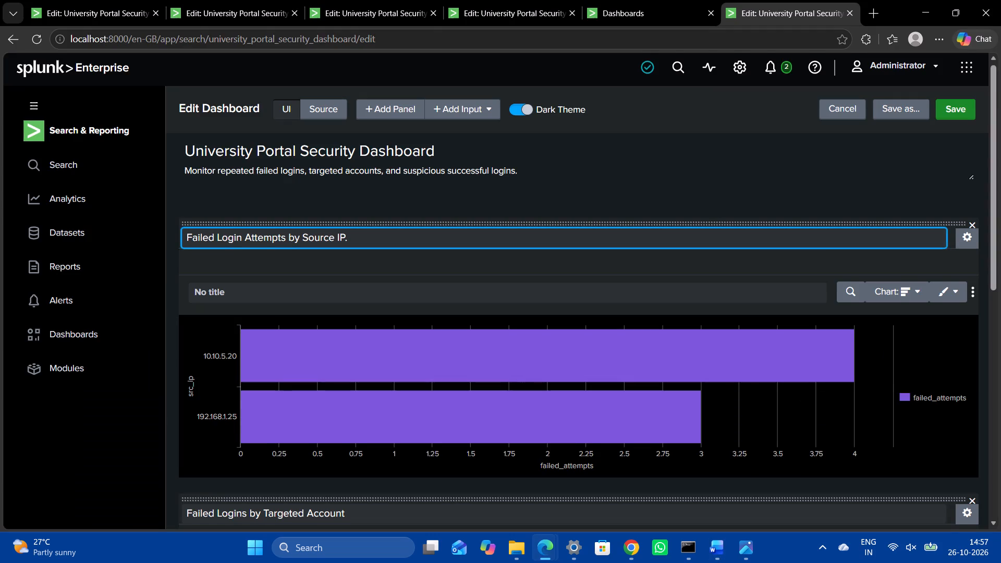
scroll(699, 240, "down", 5)
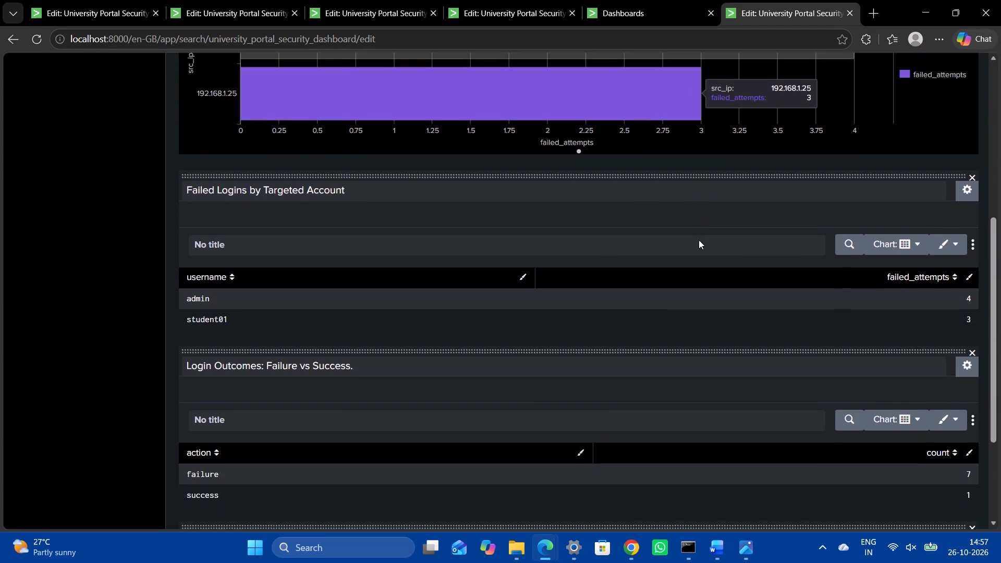
scroll(699, 240, "down", 1)
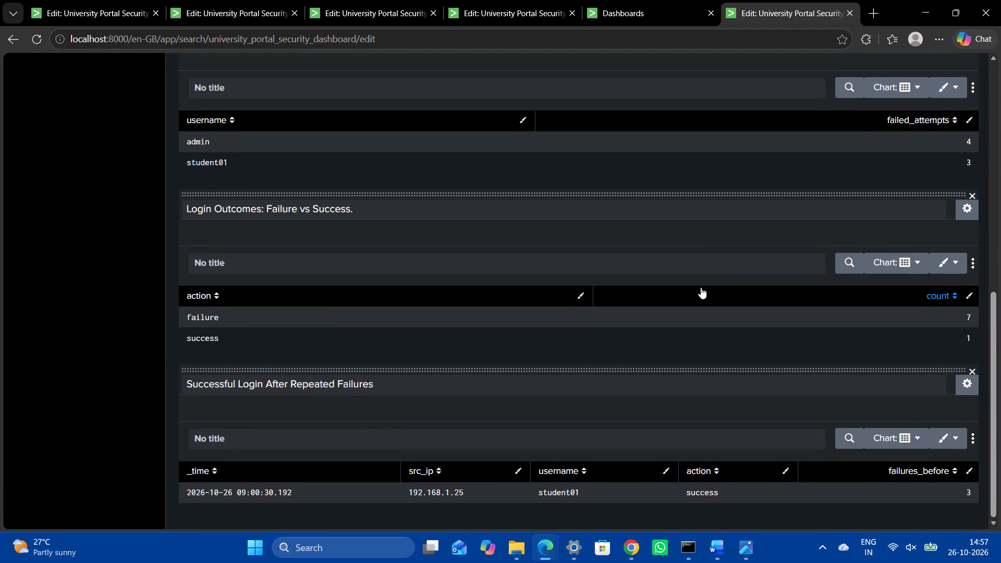
scroll(701, 287, "up", 4)
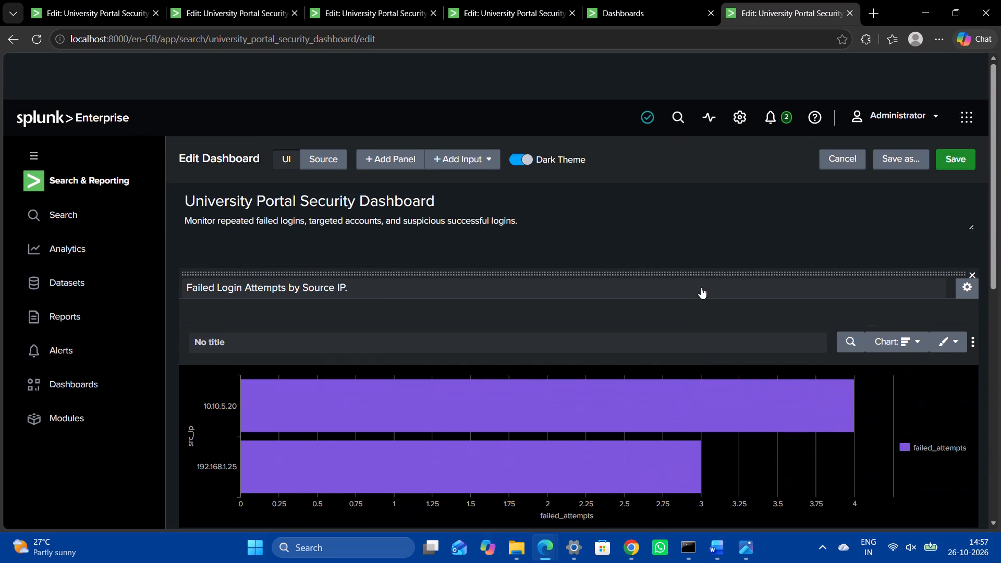
scroll(701, 287, "up", 1)
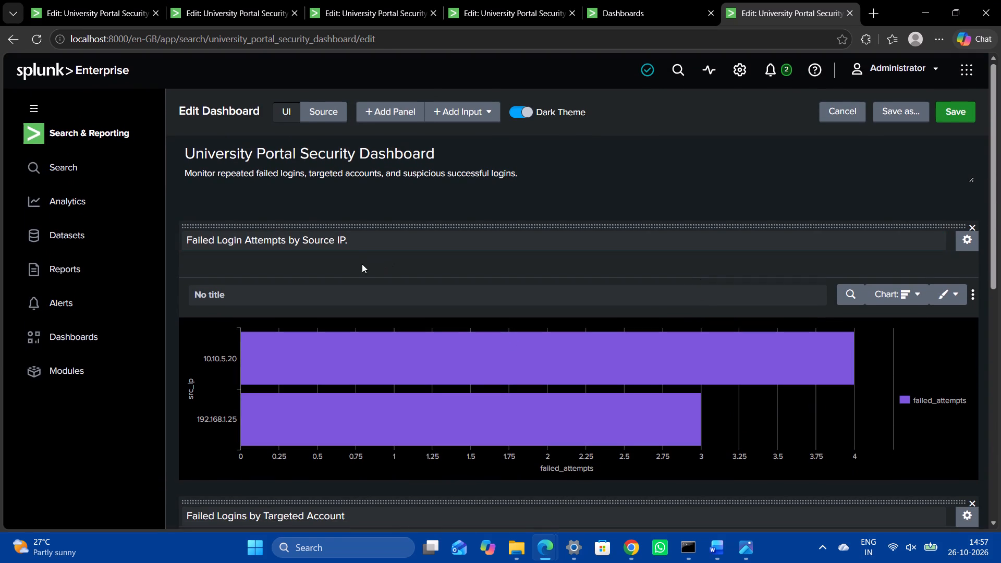
key("alt+Tab")
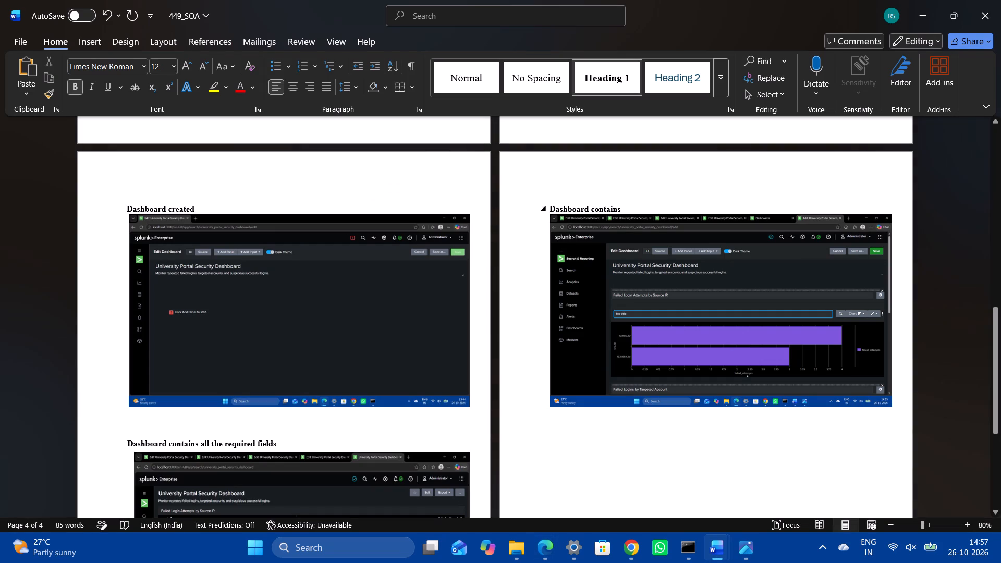
key("l")
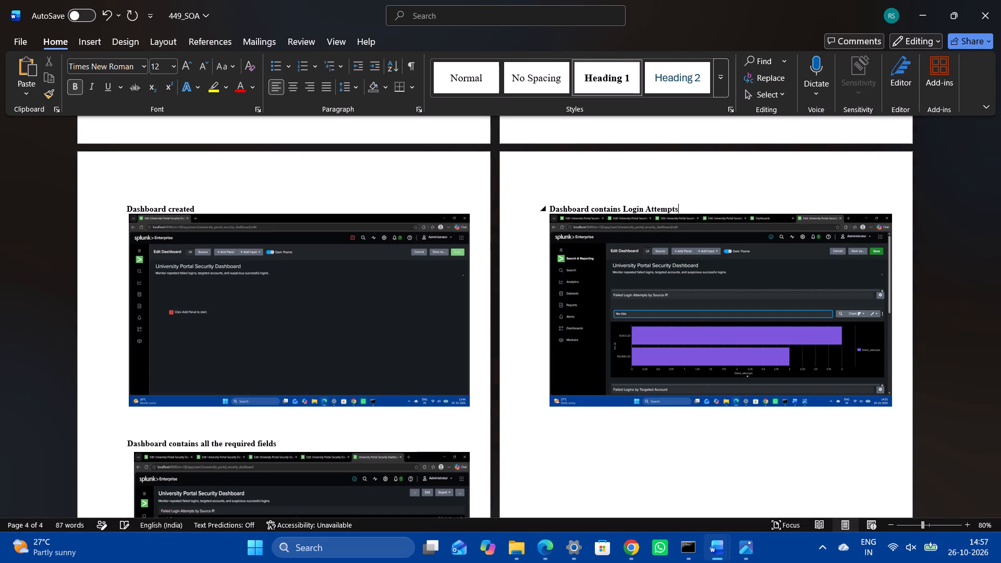
left_click(560, 421)
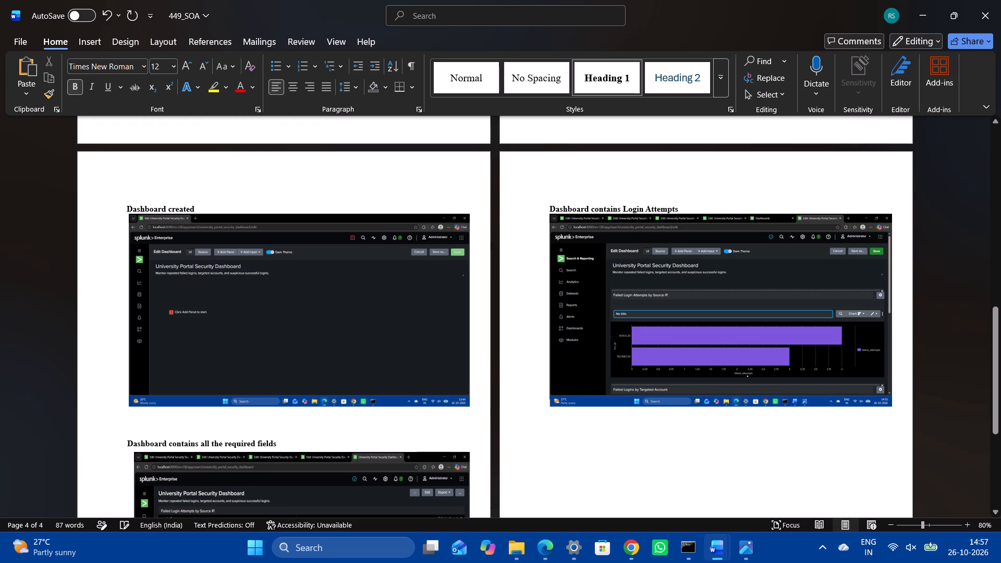
Switch to the Splunk dashboard and set the "Failed Logins by Targeted Account" panel to Bar Chart, cycling through Events and Statistics Table to reload it.
key("alt+Tab")
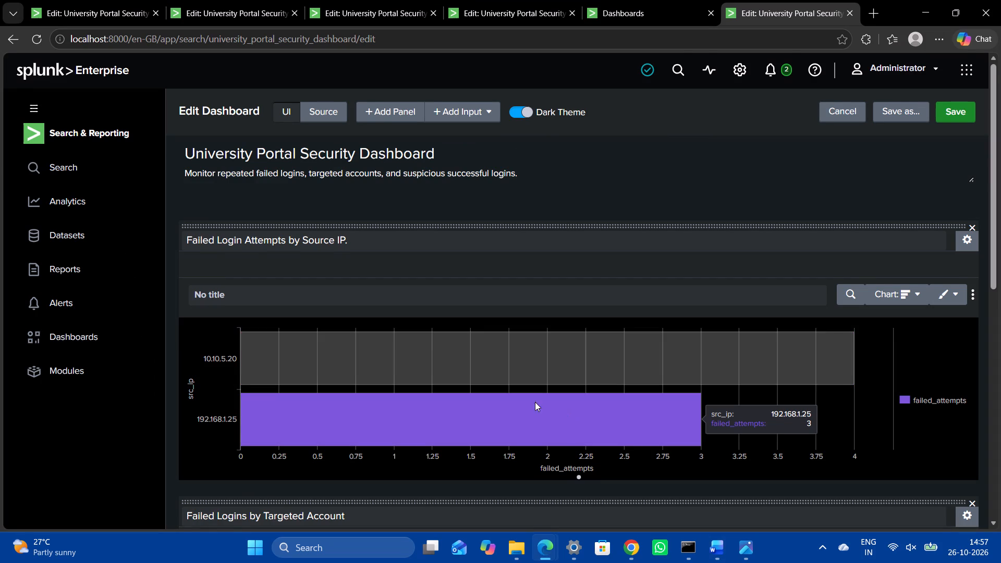
scroll(527, 398, "down", 5)
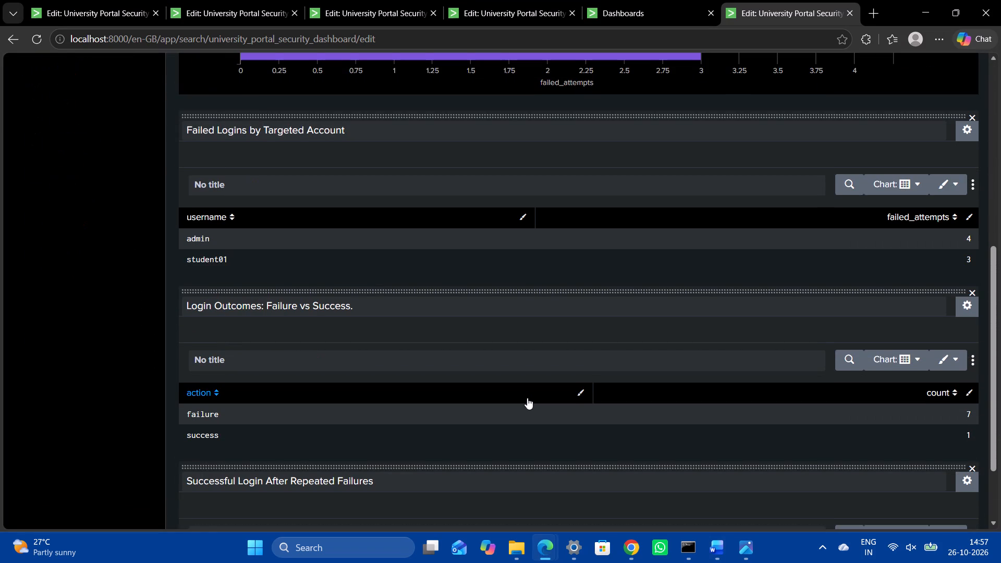
left_click(893, 194)
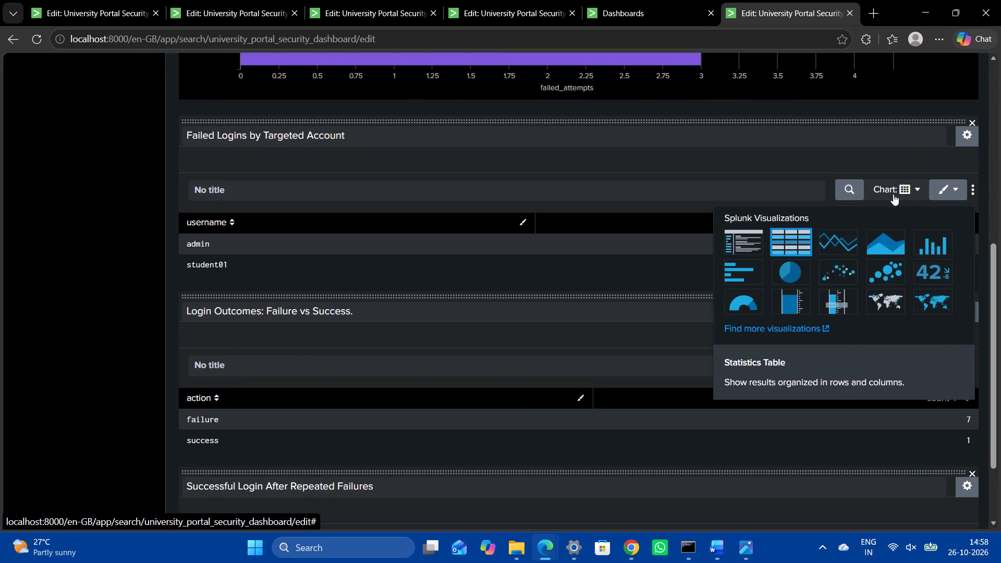
left_click(743, 272)
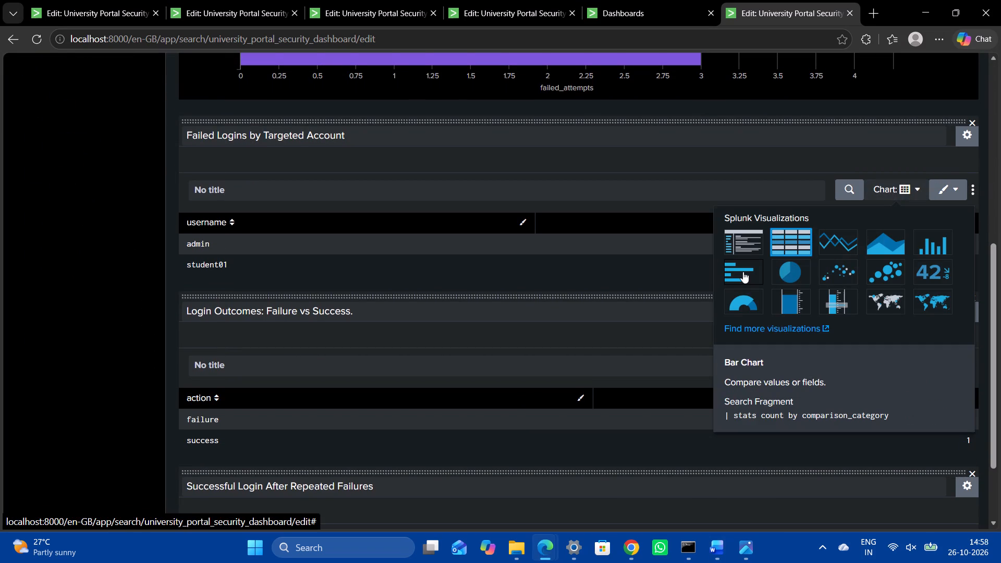
left_click(892, 191)
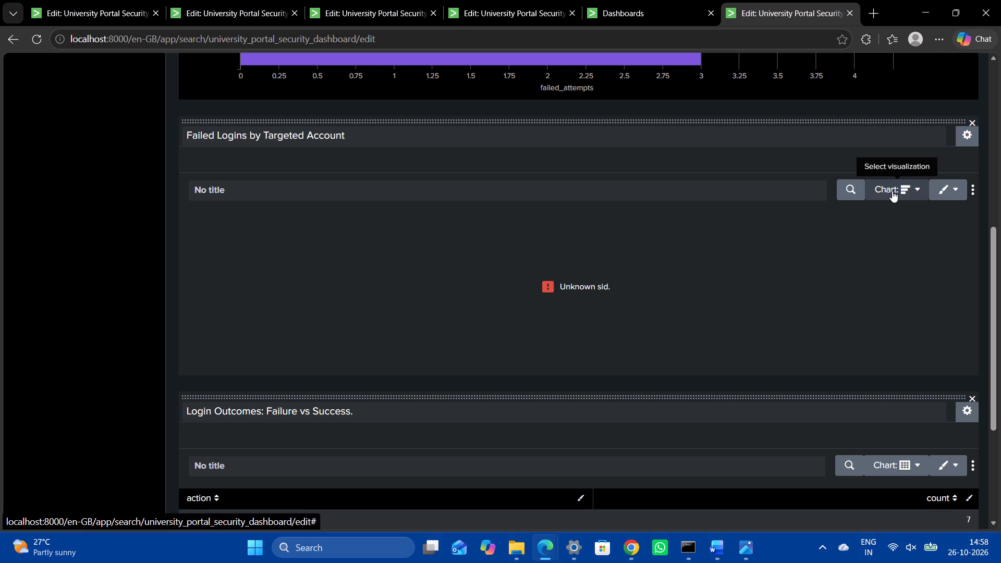
left_click(745, 236)
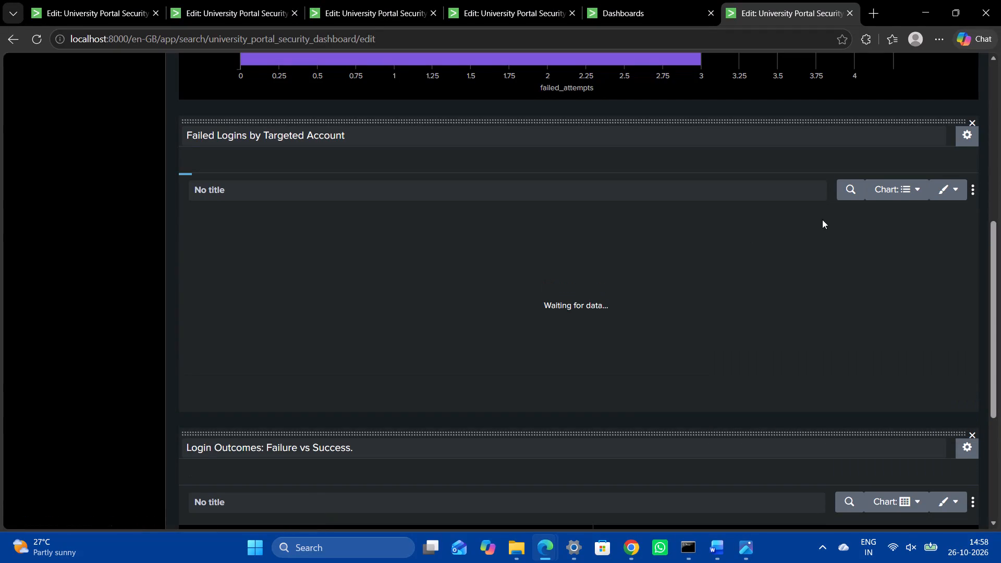
left_click(886, 192)
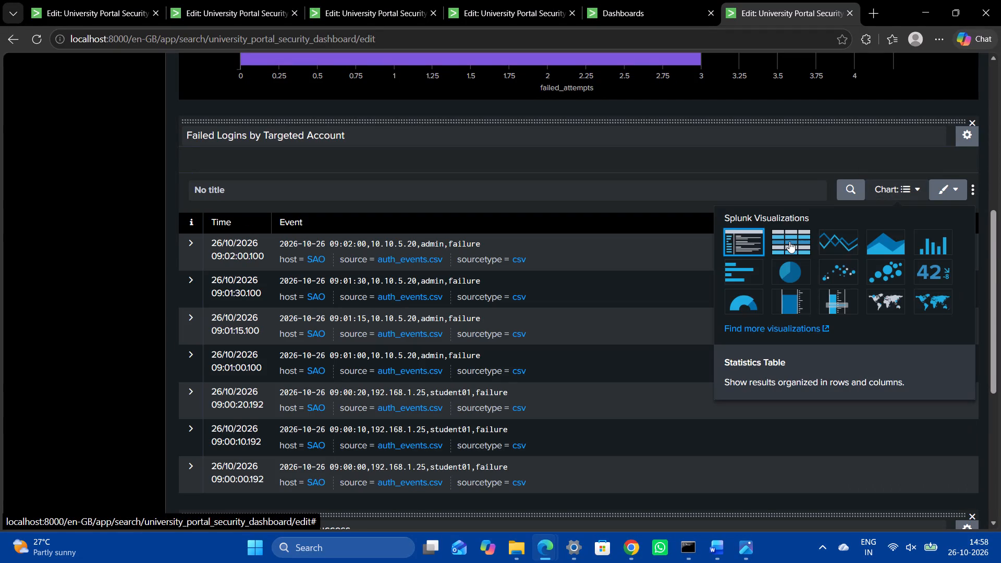
left_click(789, 241)
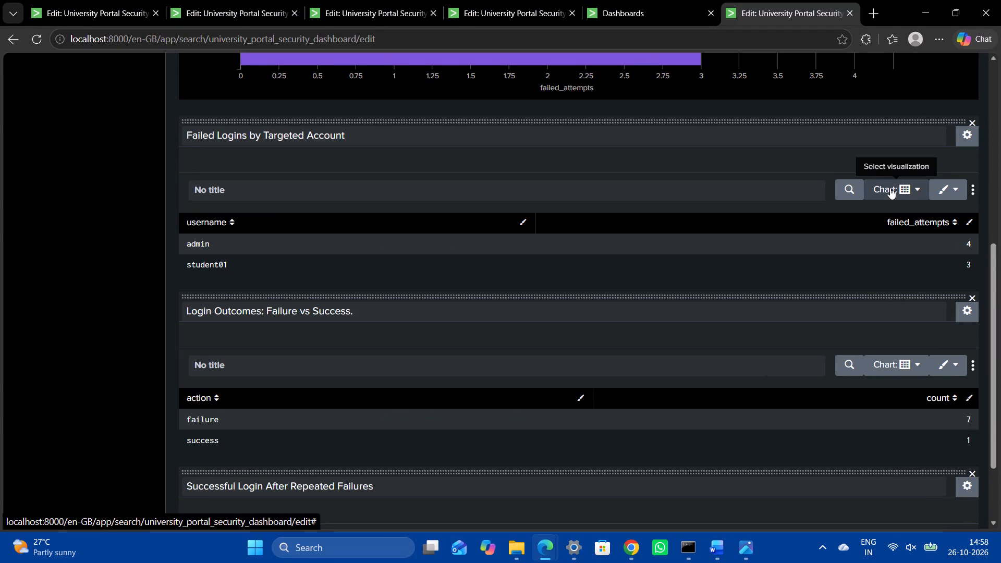
left_click_drag(890, 188, 892, 197)
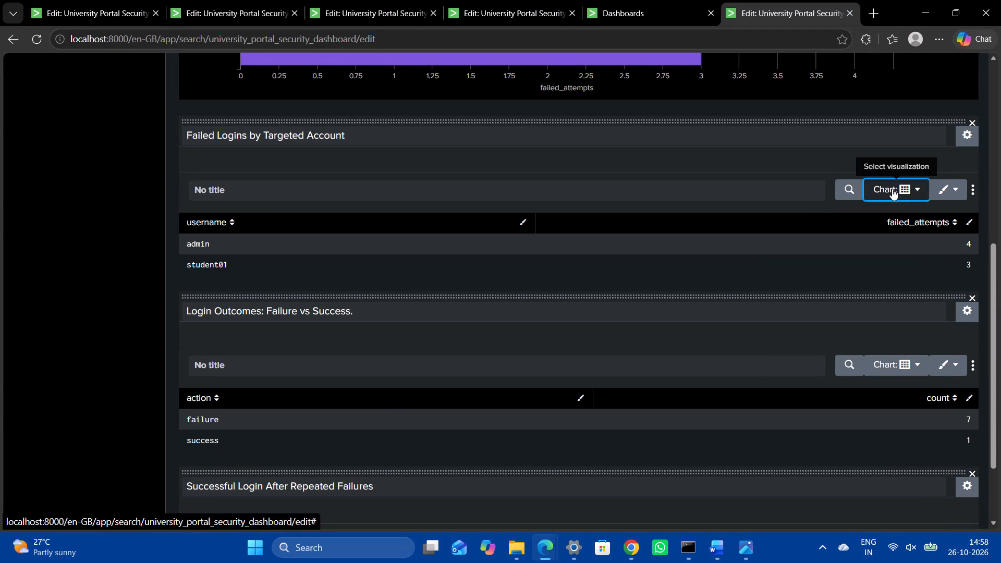
left_click(892, 188)
left_click(734, 272)
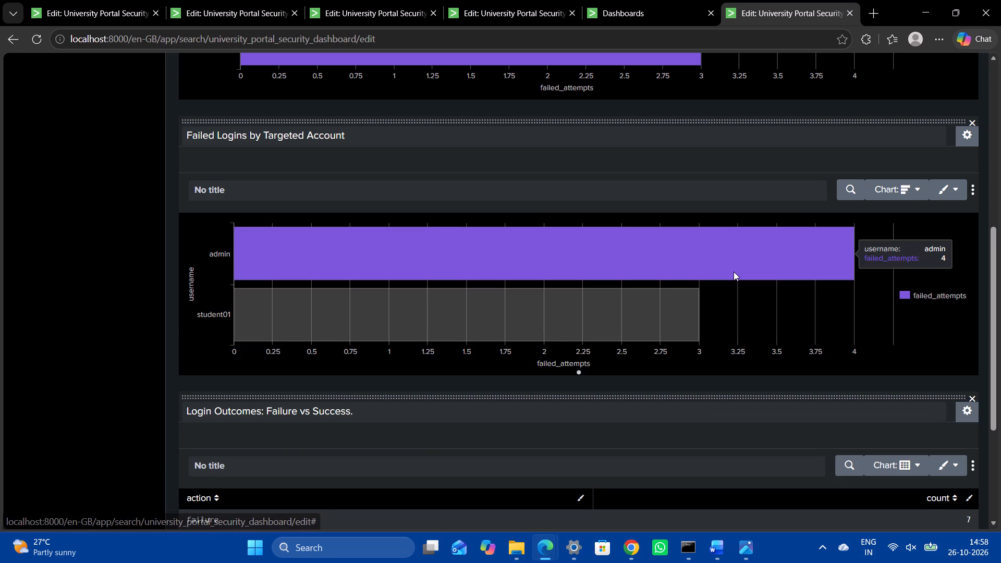
scroll(734, 272, "up", 1)
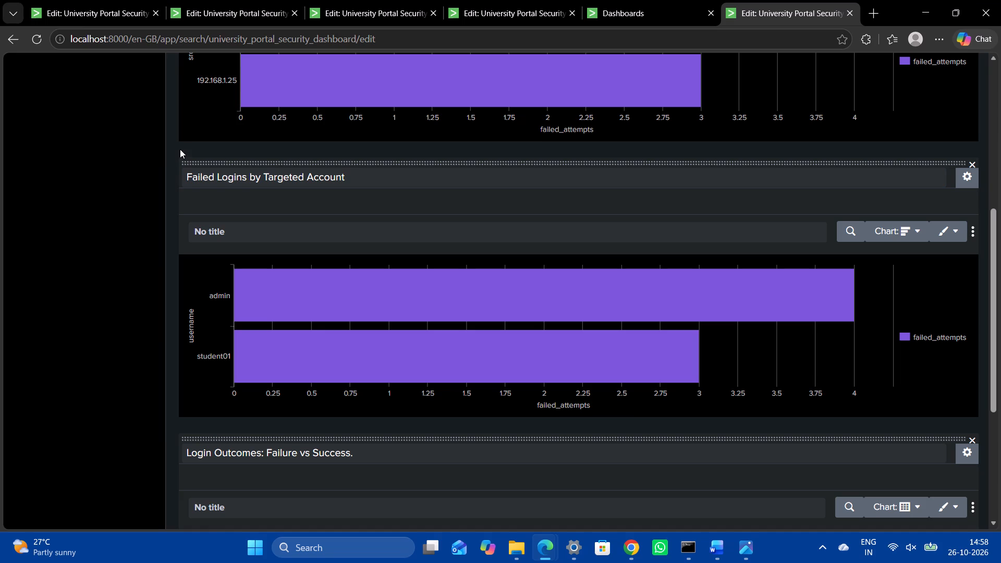
Capture the "Failed Logins by Targeted Account" bar chart and paste the screenshot into 449_SOA beside the existing Login Attempts chart screenshot.
key("super+Print")
left_click_drag(149, 150, 271, 254)
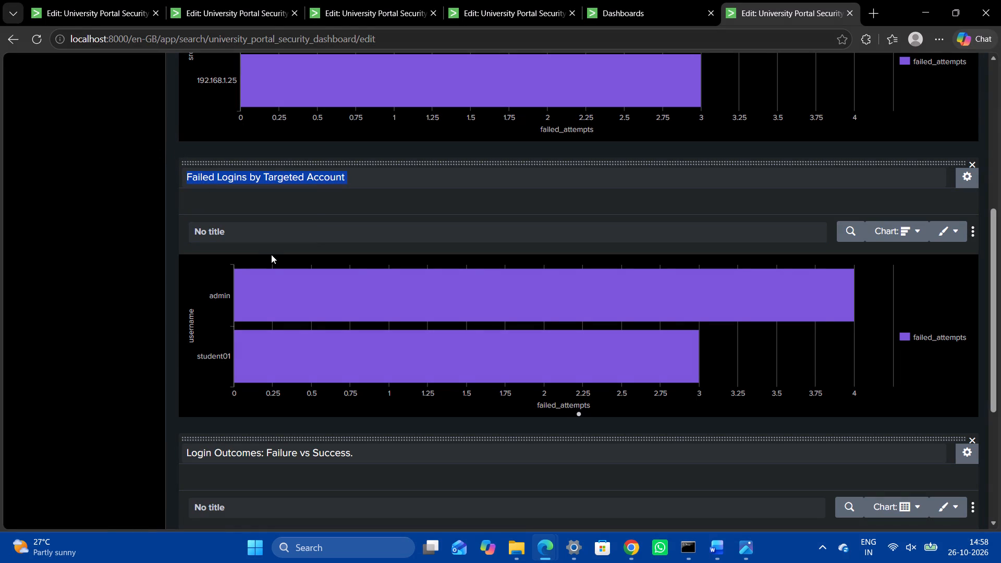
left_click_drag(271, 254, 271, 255)
left_click(404, 199)
key("alt+Tab")
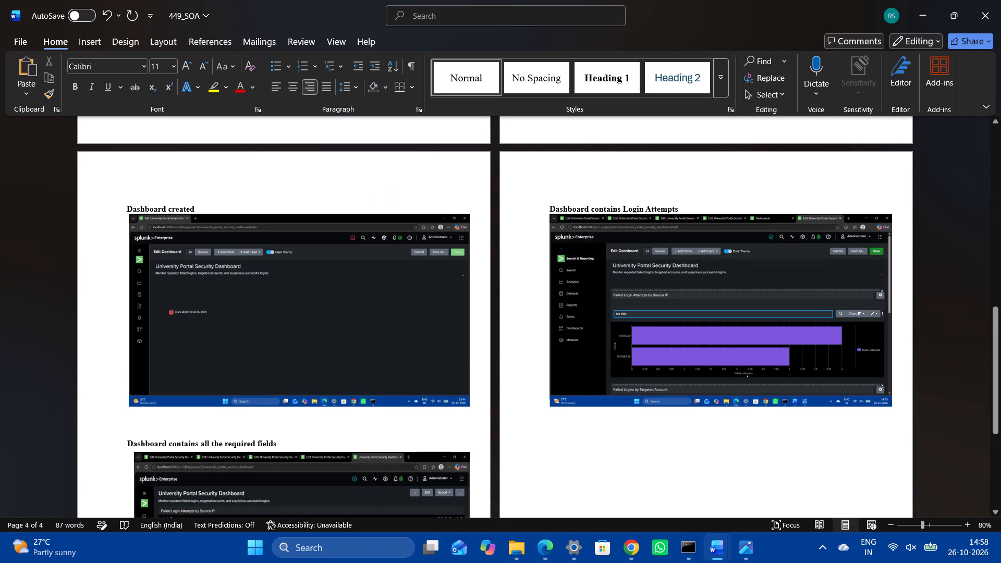
scroll(565, 472, "down", 1)
left_click(573, 386)
key("ctrl+v")
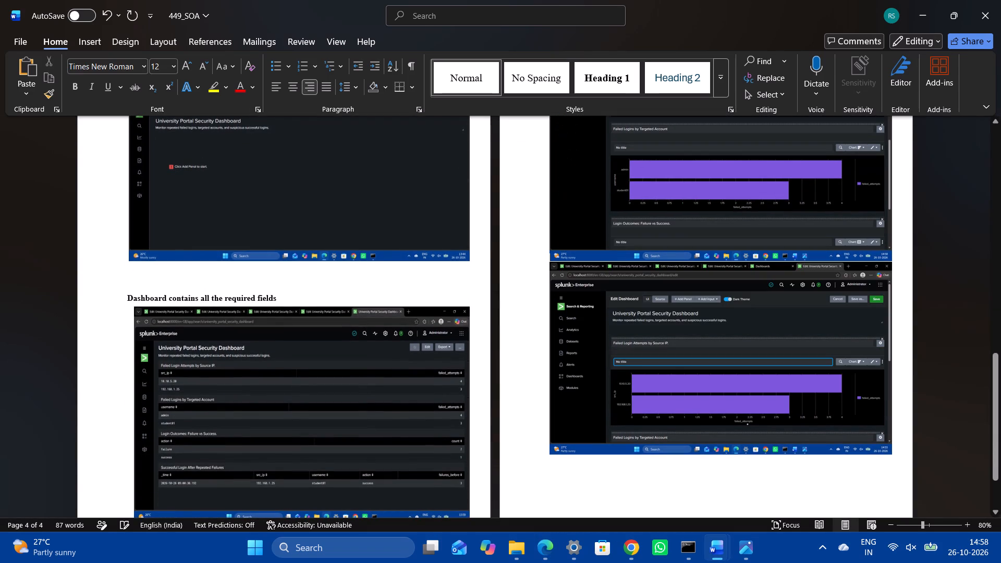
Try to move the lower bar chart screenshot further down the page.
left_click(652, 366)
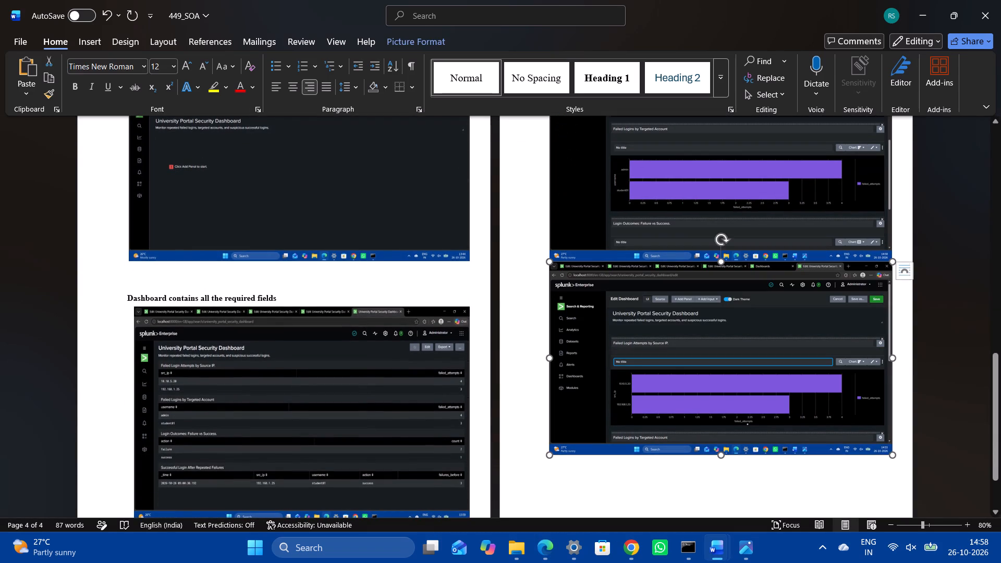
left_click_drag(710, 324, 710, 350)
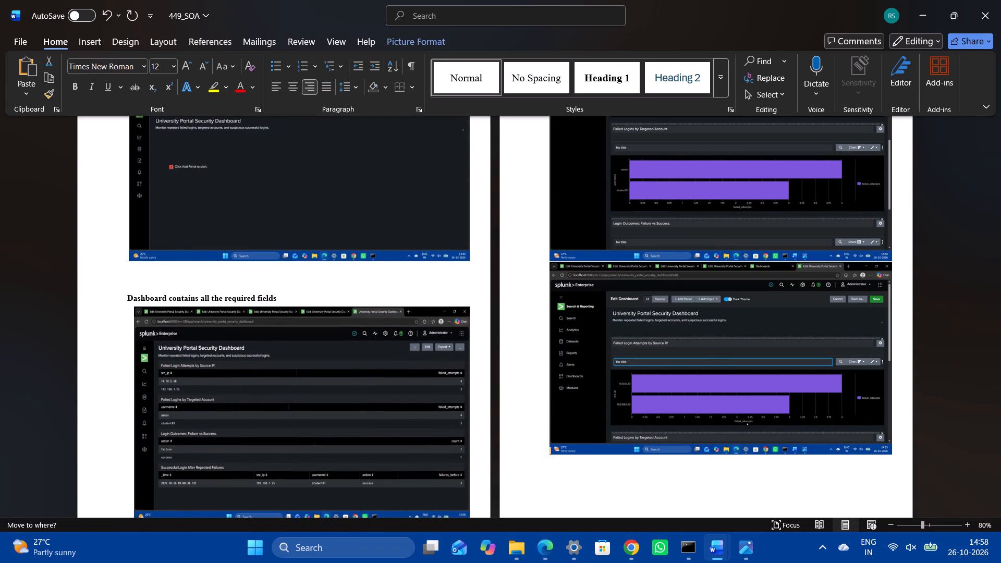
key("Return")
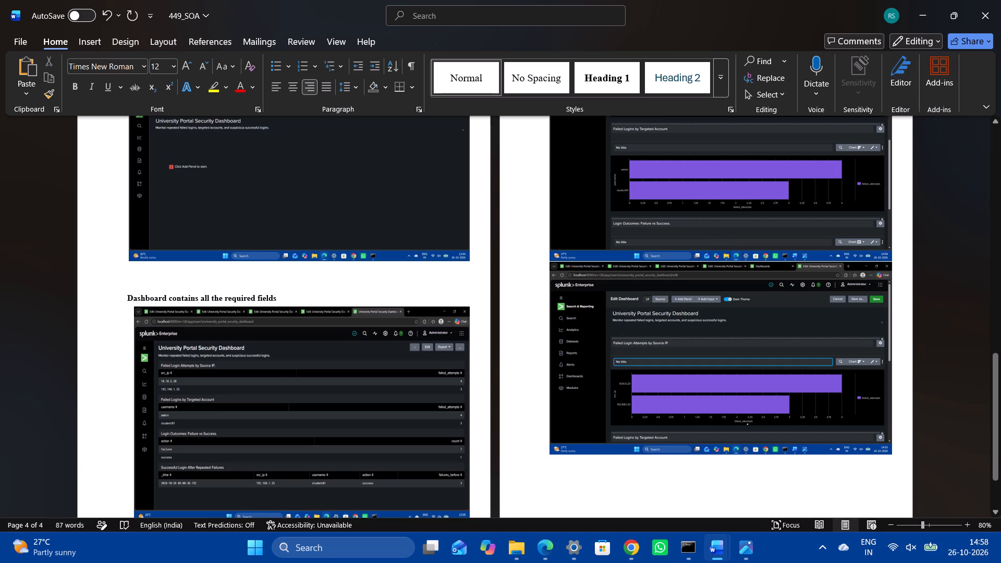
Insert three line breaks between the two bar chart screenshots to make room for a heading.
left_click(896, 259)
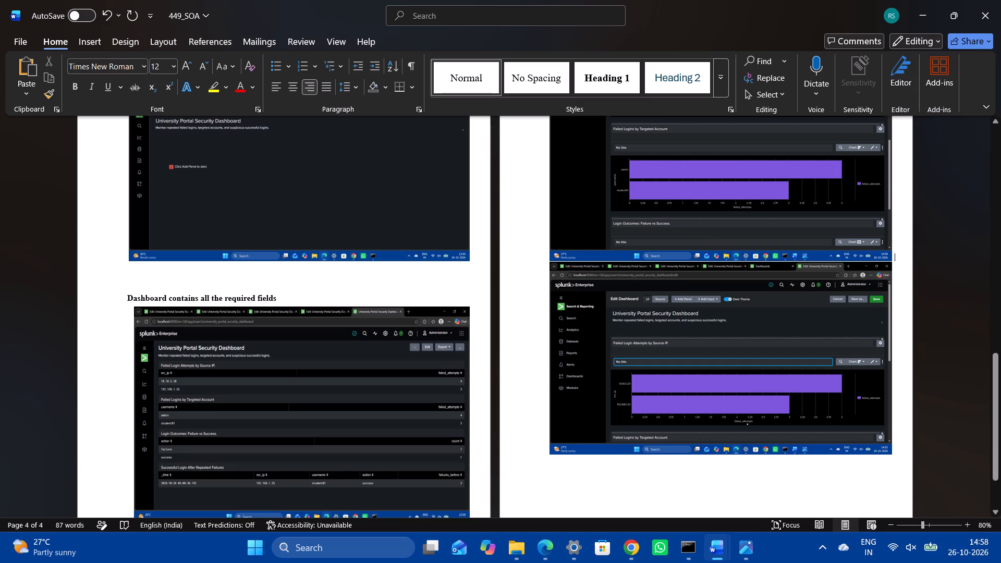
key("Return")
key("Return")
key("Return")
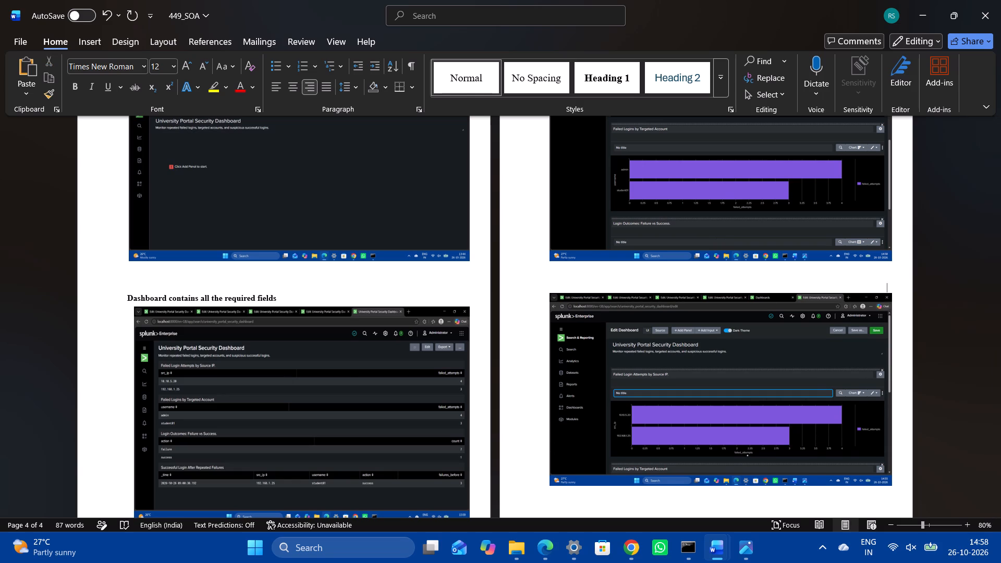
Copy the "Dashboard contains Login Attempts" heading and paste it between the two bar chart screenshots.
scroll(896, 259, "up", 1)
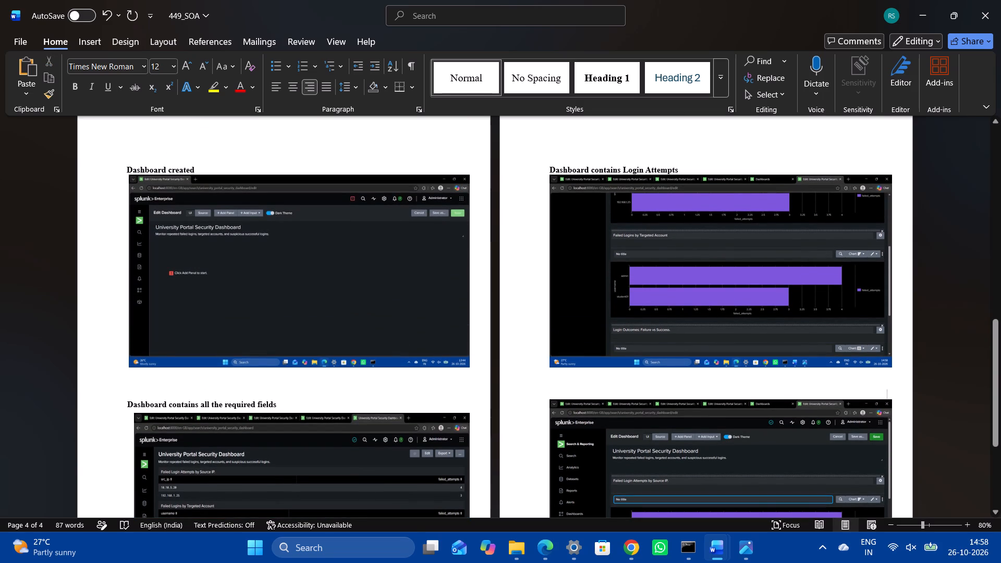
left_click_drag(684, 172, 539, 174)
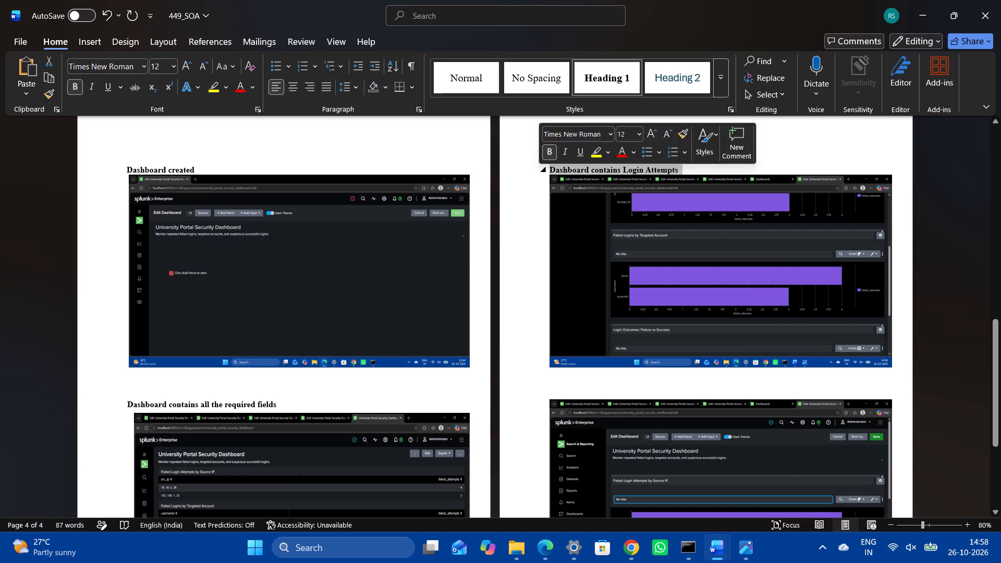
key("ctrl+c")
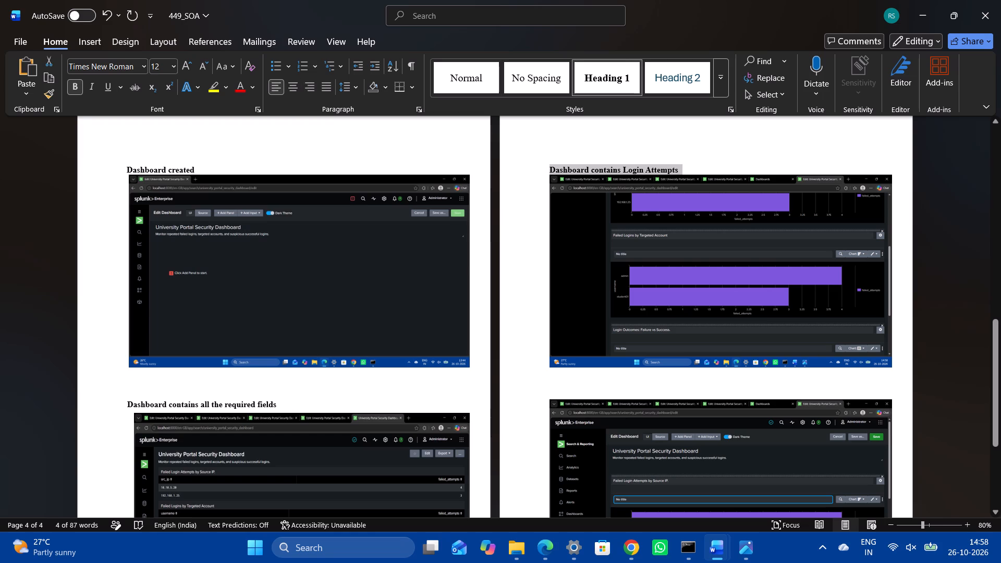
left_click(559, 383)
key("ctrl+v")
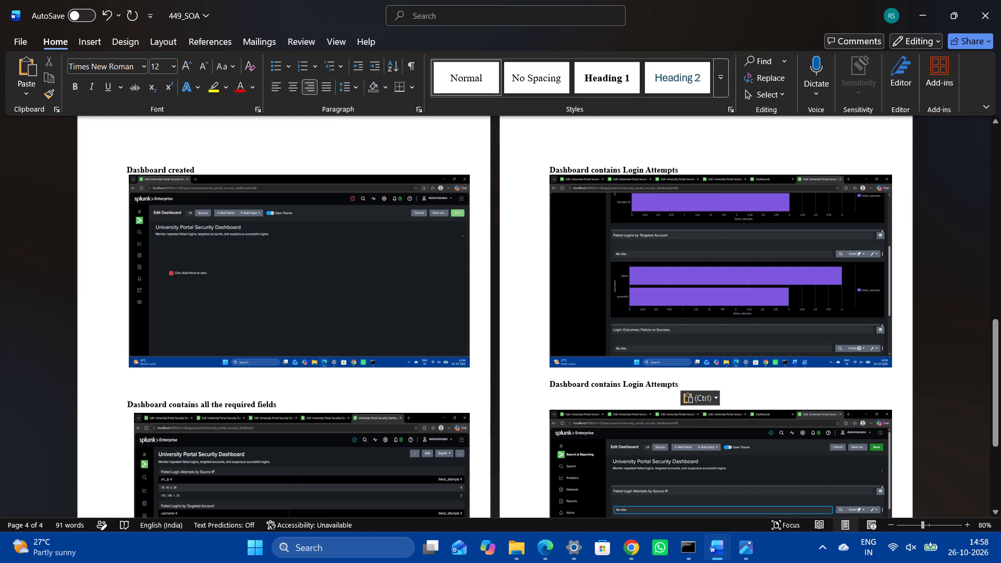
Reword the pasted heading to "Dashboard contains Failed Logins by Targted Account", checking the panel title in the Splunk dashboard, and remove the blank line below.
left_click(667, 393)
key("BackSpace")
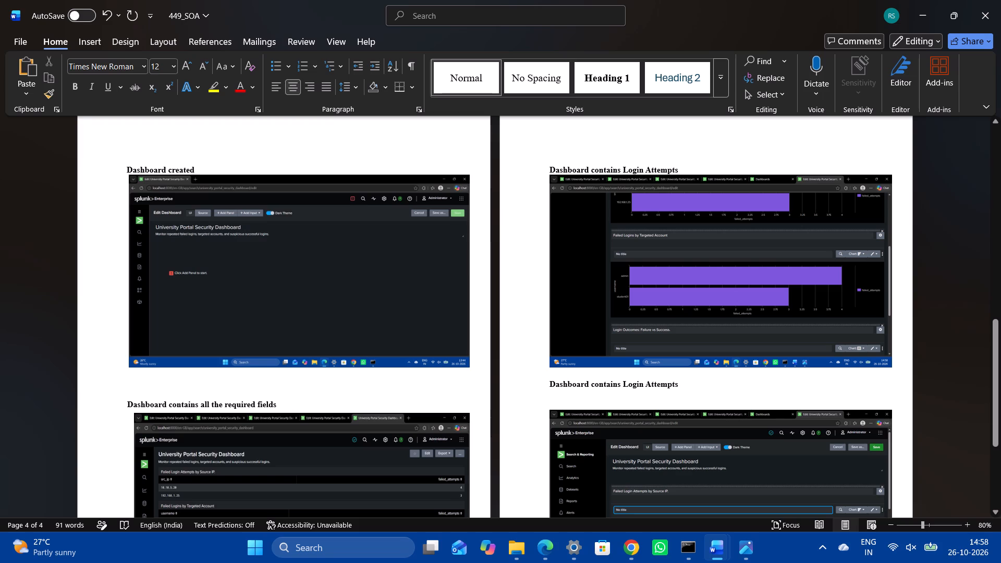
key("BackSpace")
key("BackSpace")
key("BackSpace")
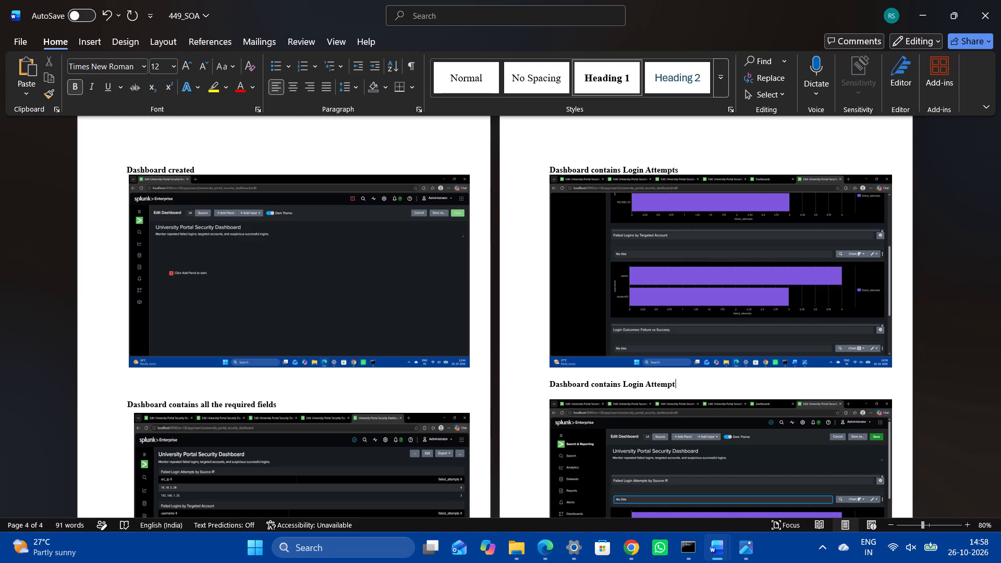
key("BackSpace")
key("BackSpace")
key("BackSpace")
key("BackSpace")
key("BackSpace")
key("BackSpace")
key("BackSpace")
key("BackSpace")
key("BackSpace")
key("BackSpace")
key("BackSpace")
key("BackSpace")
key("BackSpace")
key("BackSpace")
key("alt+Tab")
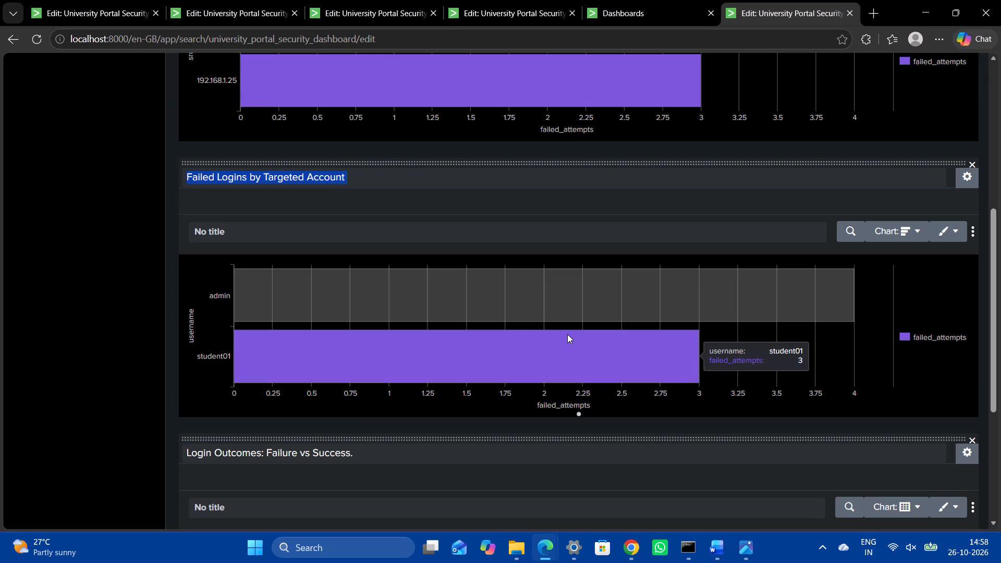
key("alt+Tab")
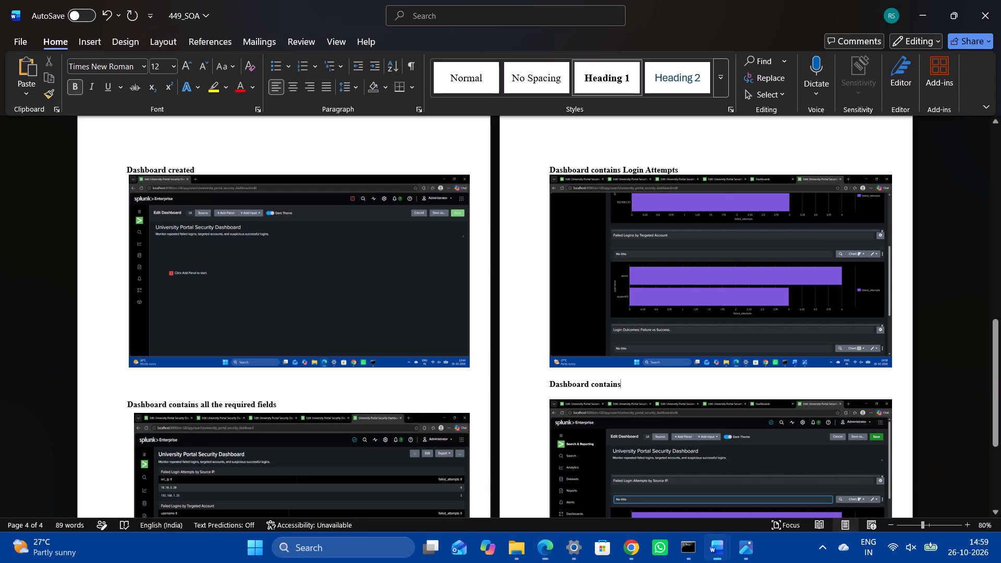
key("space")
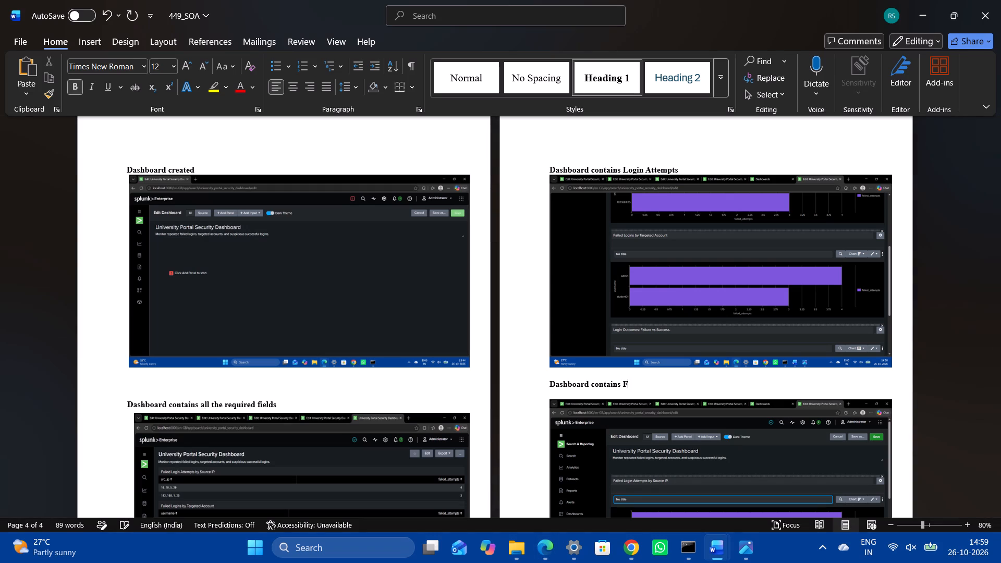
type("ailed")
key("space")
key("BackSpace")
type("ogins by")
key("space")
type("art")
key("BackSpace")
type("gted")
key("space")
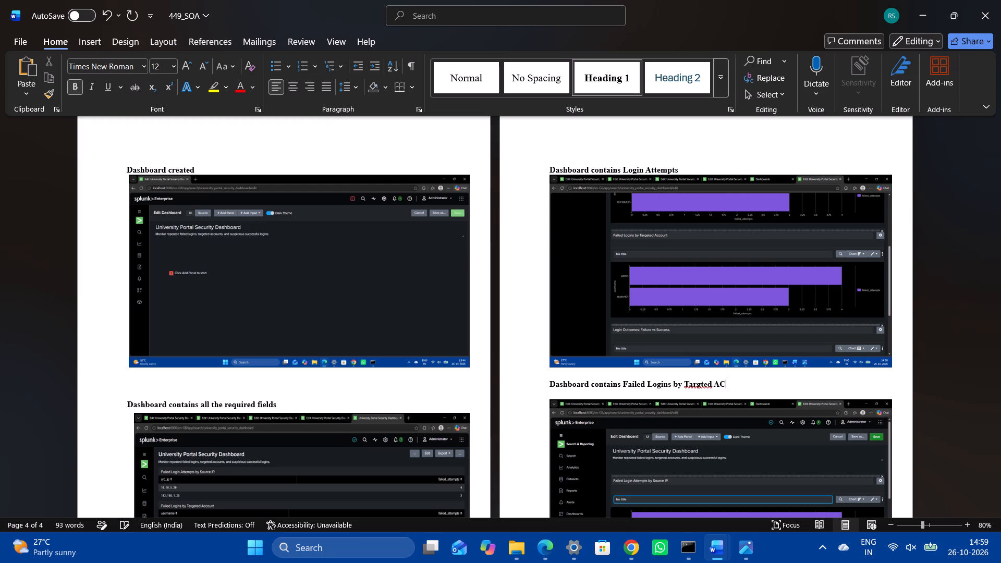
key("BackSpace")
key("x")
key("BackSpace")
type("ccount")
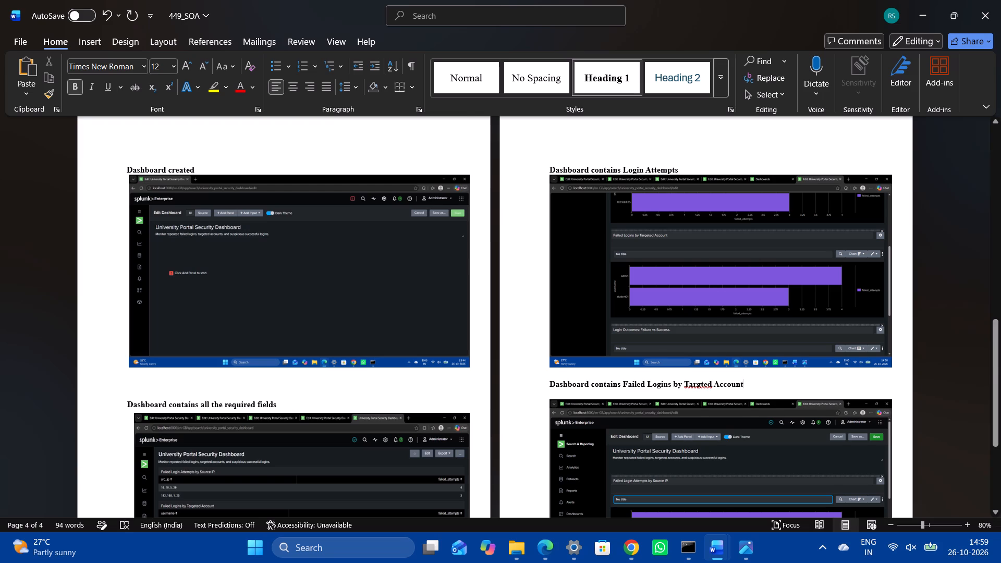
Switch to the Splunk dashboard and set the "Login Outcomes: Failure vs Success." panel to Bar Chart, going through Events first.
scroll(660, 436, "down", 5)
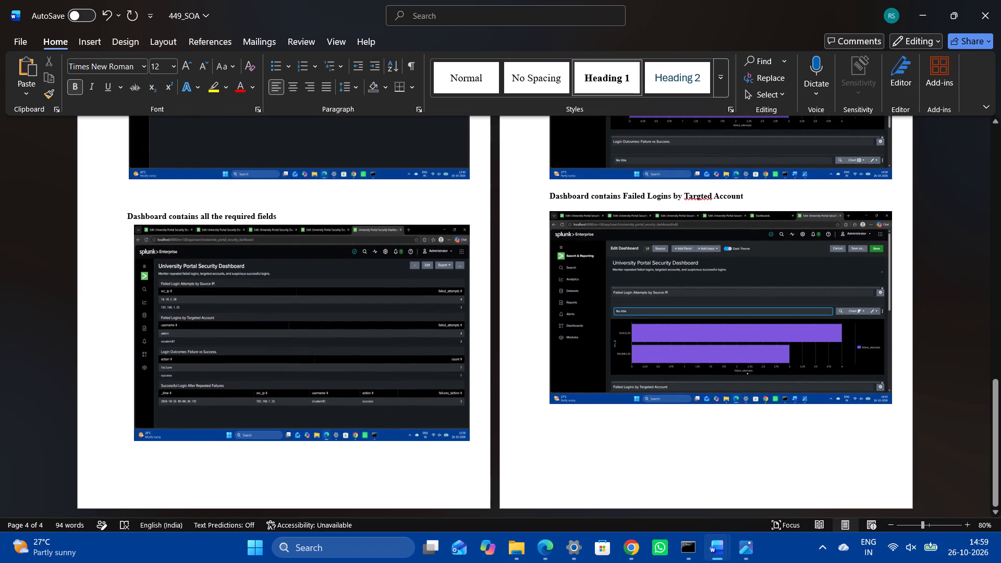
scroll(642, 463, "down", 1)
key("alt+Tab")
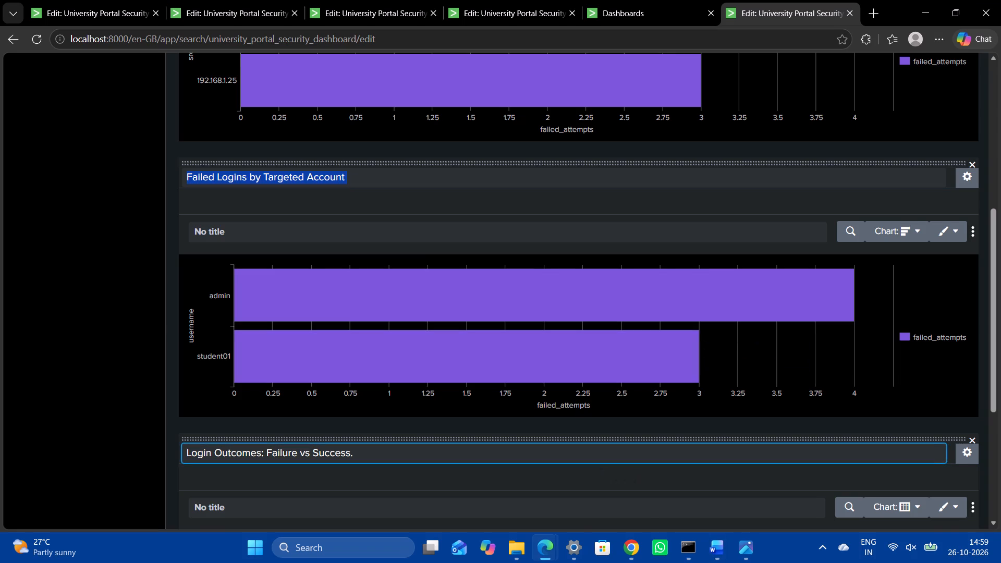
scroll(588, 454, "down", 7)
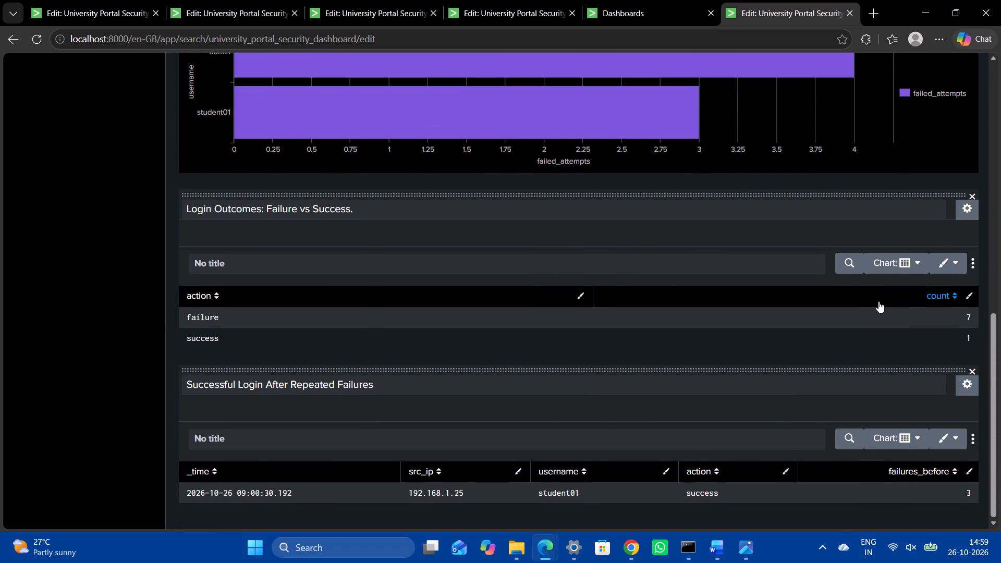
left_click(889, 265)
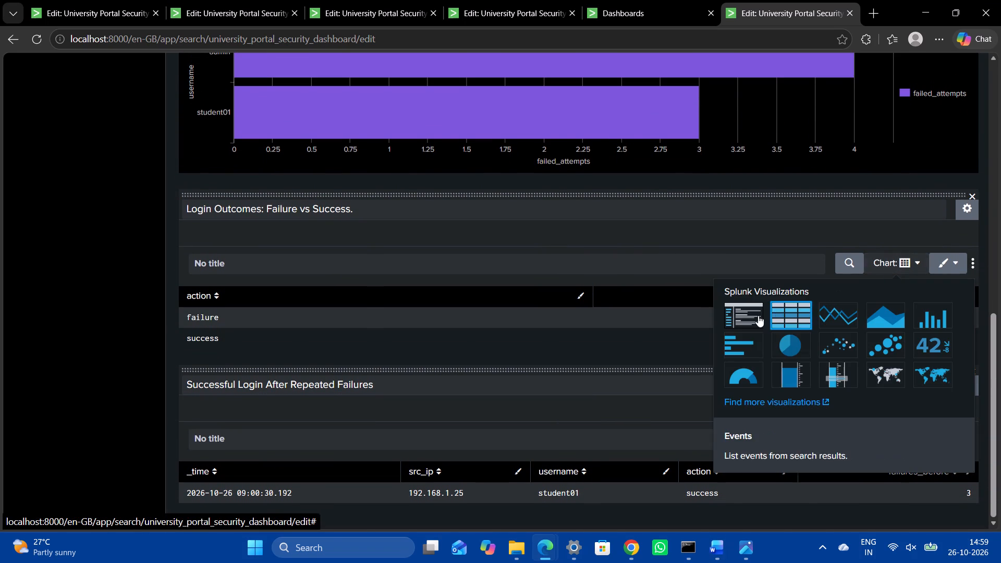
left_click(758, 315)
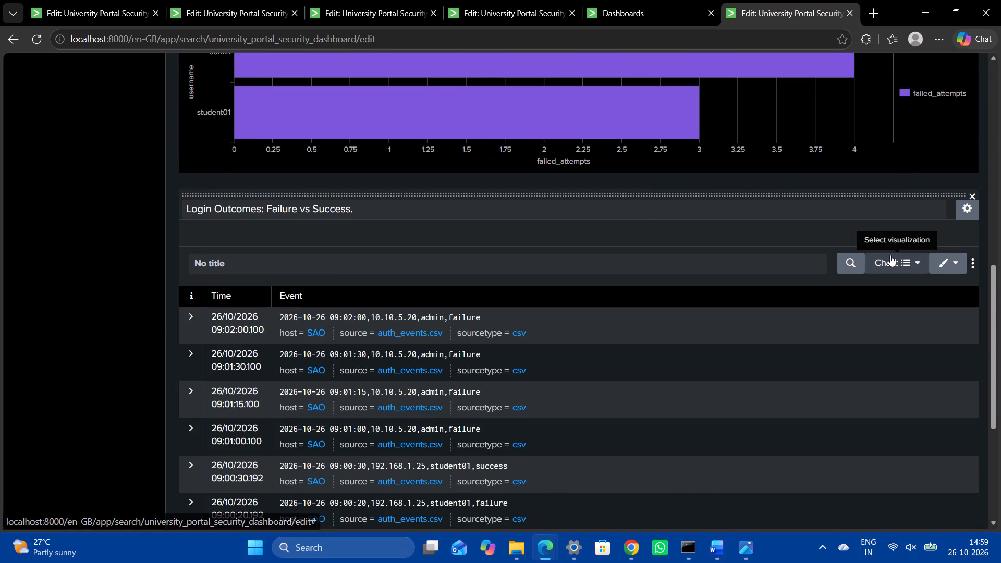
left_click(890, 255)
left_click(741, 344)
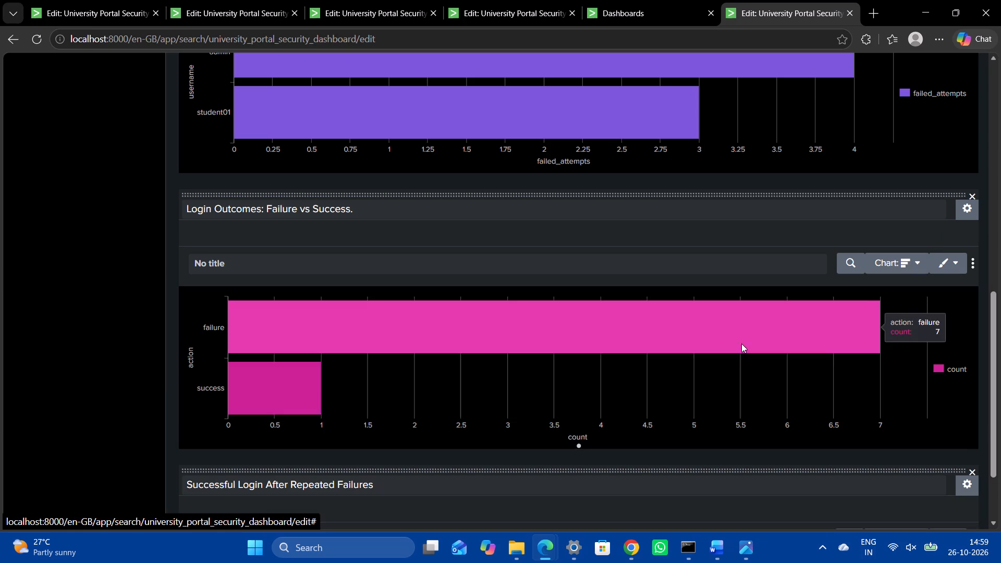
Capture the "Login Outcomes: Failure vs Success." bar chart and paste the screenshot into 449_SOA at the line of the last chart screenshot.
scroll(630, 385, "down", 1)
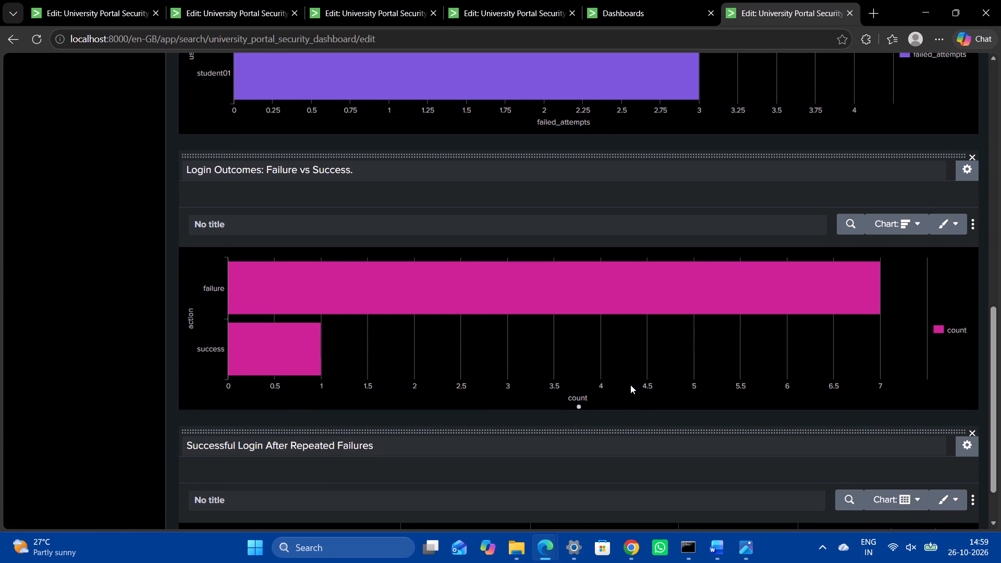
key("super+Print")
key("alt+Tab")
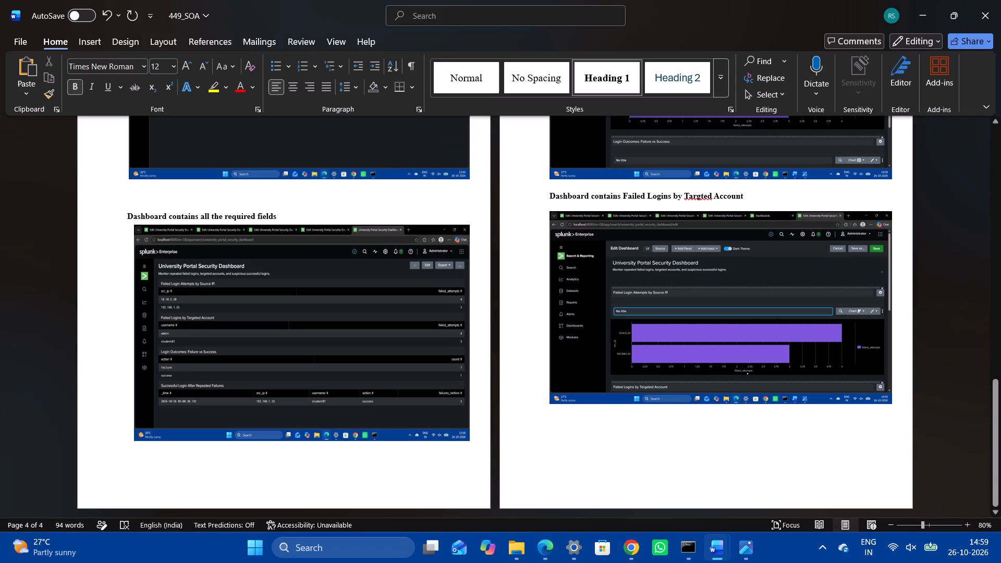
scroll(584, 461, "down", 2)
left_click(556, 438)
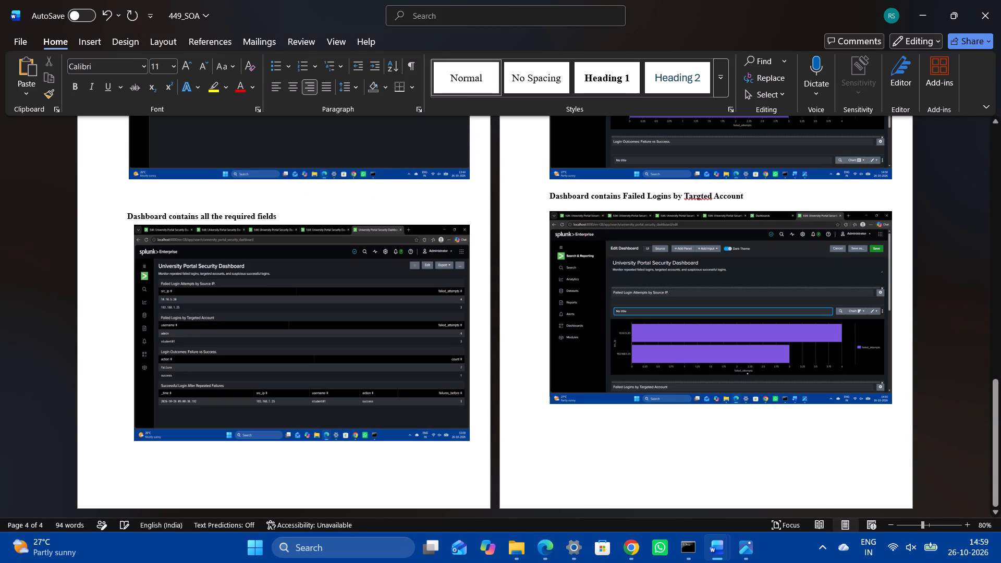
key("ctrl+v")
scroll(556, 438, "up", 1)
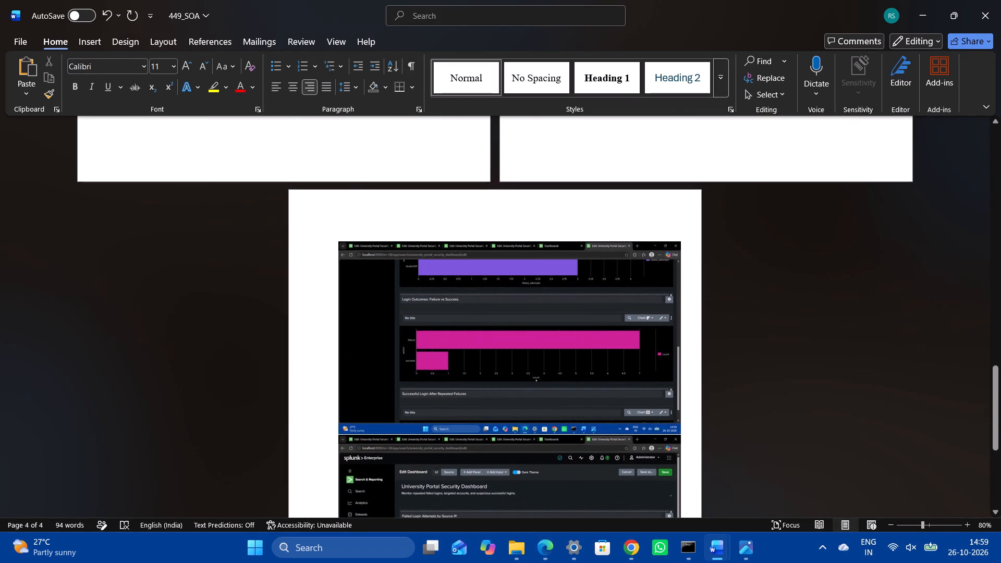
scroll(556, 438, "up", 2)
scroll(553, 454, "down", 1)
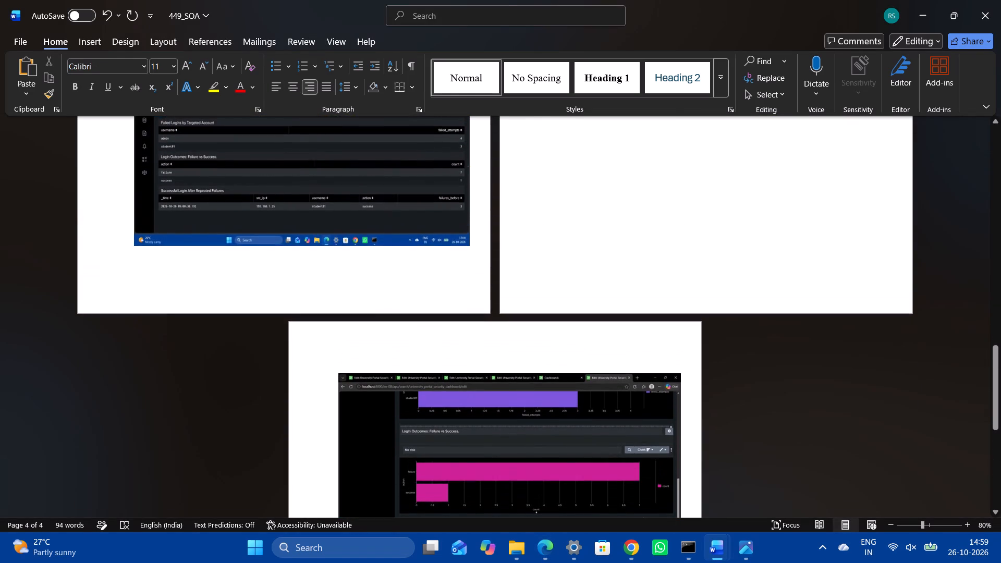
Move the "Failed Login Attempts by Source IP" chart screenshot back under the "Dashboard contains Failed Logins by Targted Account" heading on the previous page.
scroll(553, 454, "down", 2)
left_click_drag(522, 409, 697, 312)
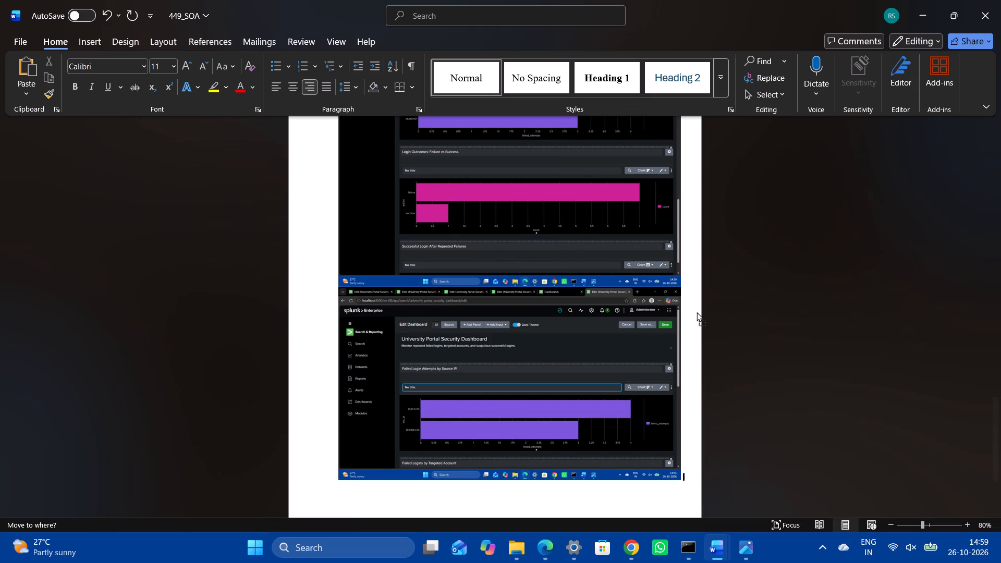
left_click_drag(697, 312, 663, 109)
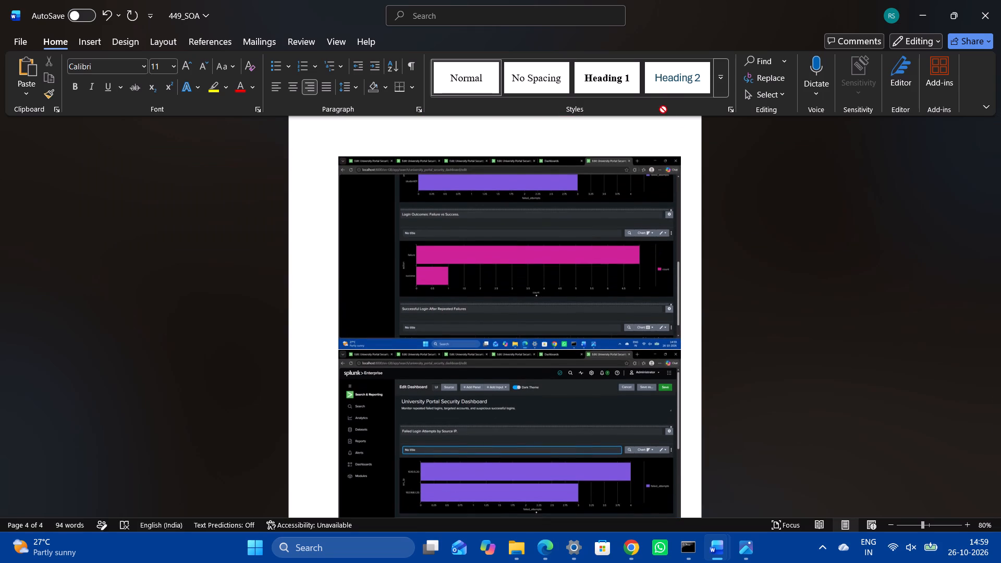
left_click_drag(663, 109, 686, 0)
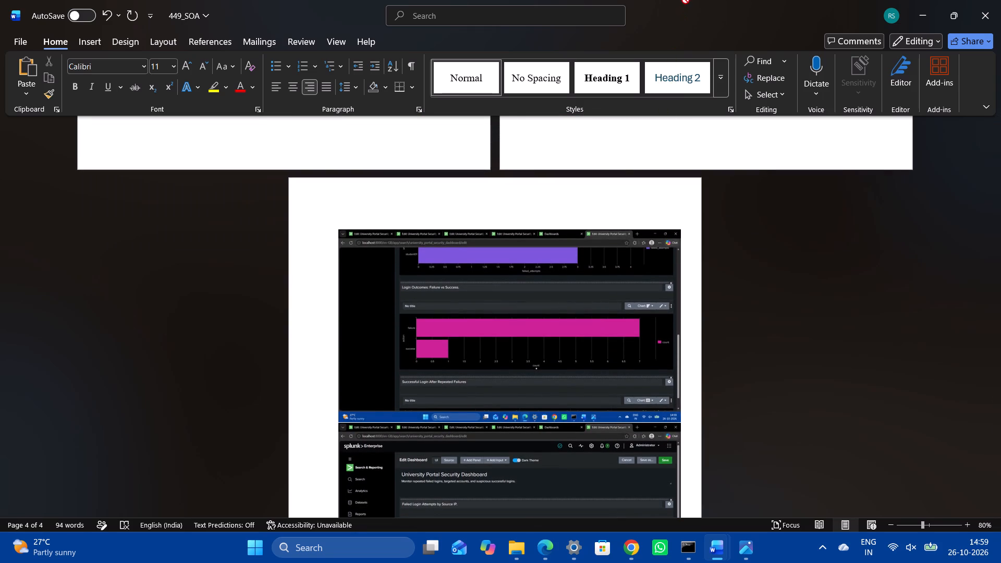
left_click_drag(686, 0, 674, 138)
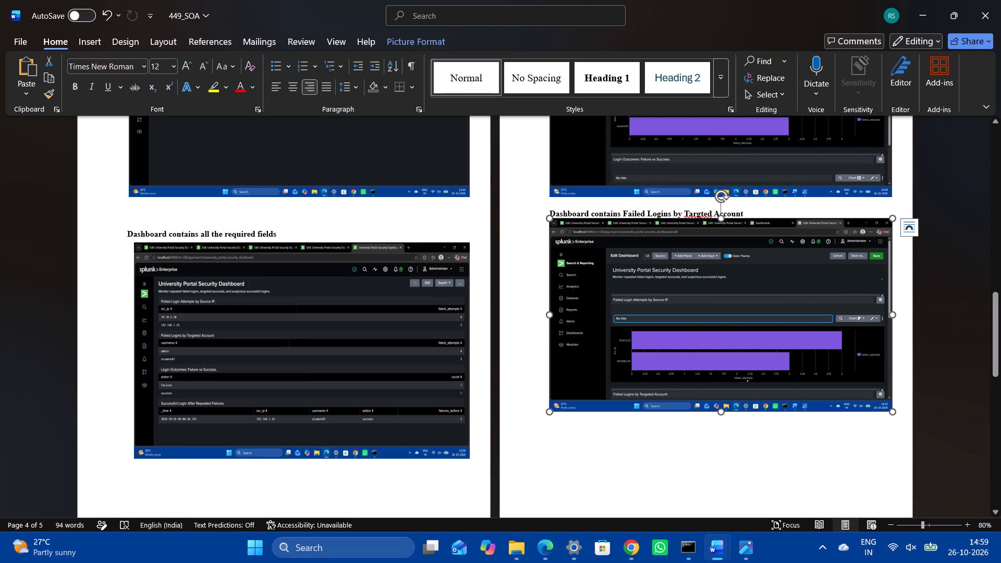
Copy the "Dashboard contains Failed Logins by Targted Account" heading and paste it above the "Login Outcomes: Failure vs Success." chart screenshot.
scroll(601, 442, "down", 2)
left_click(356, 347)
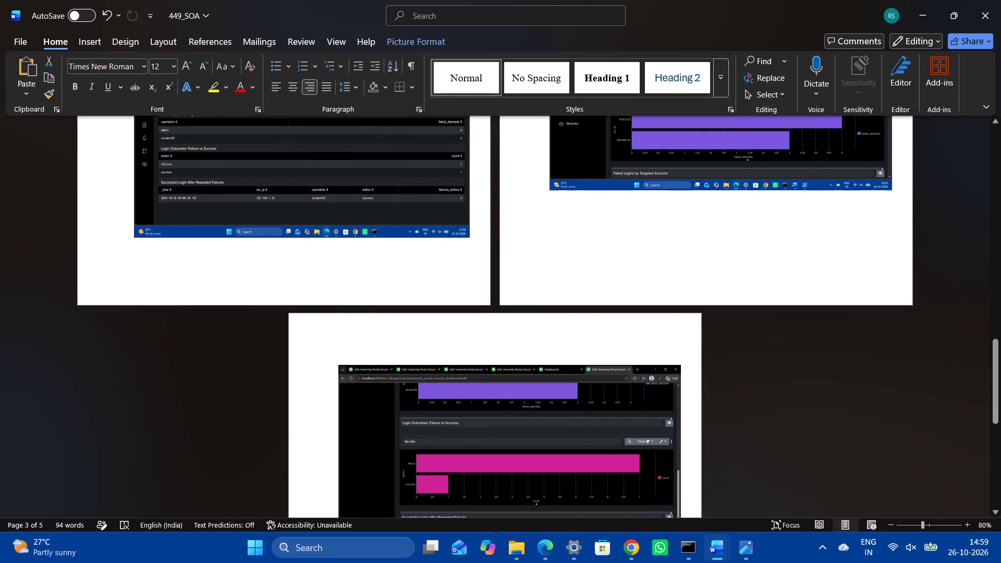
left_click(356, 347)
scroll(356, 347, "up", 2)
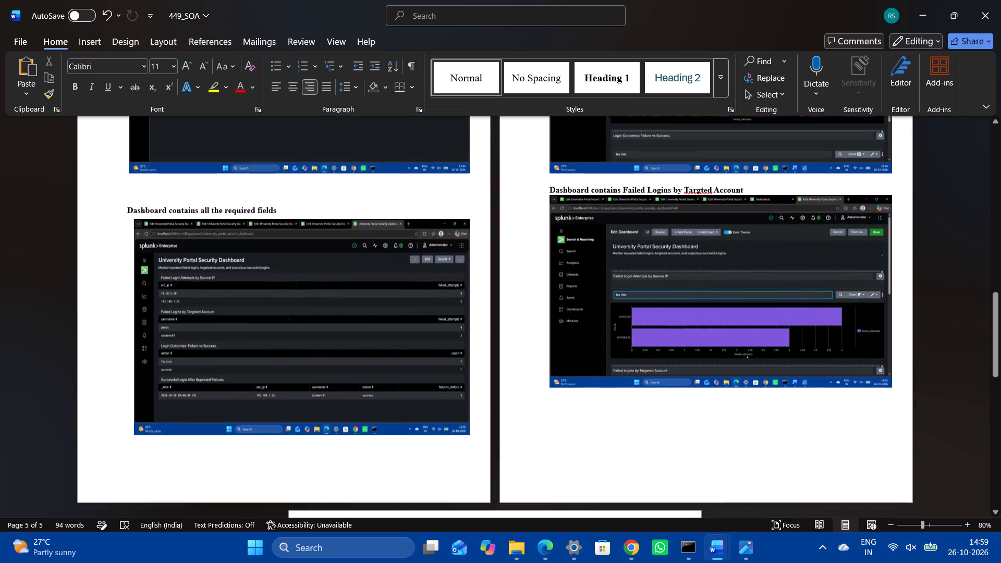
left_click_drag(746, 214, 700, 212)
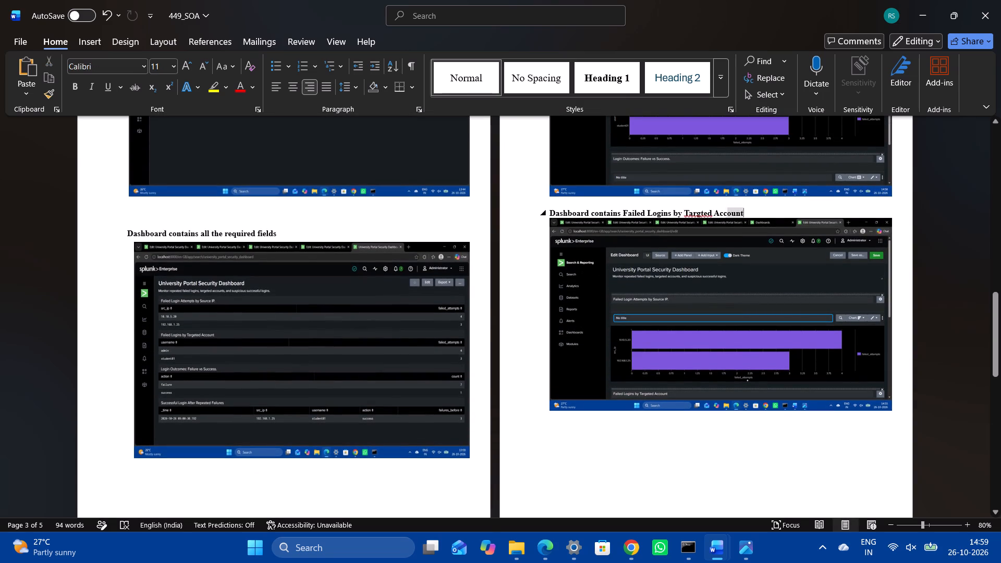
left_click_drag(700, 212, 556, 211)
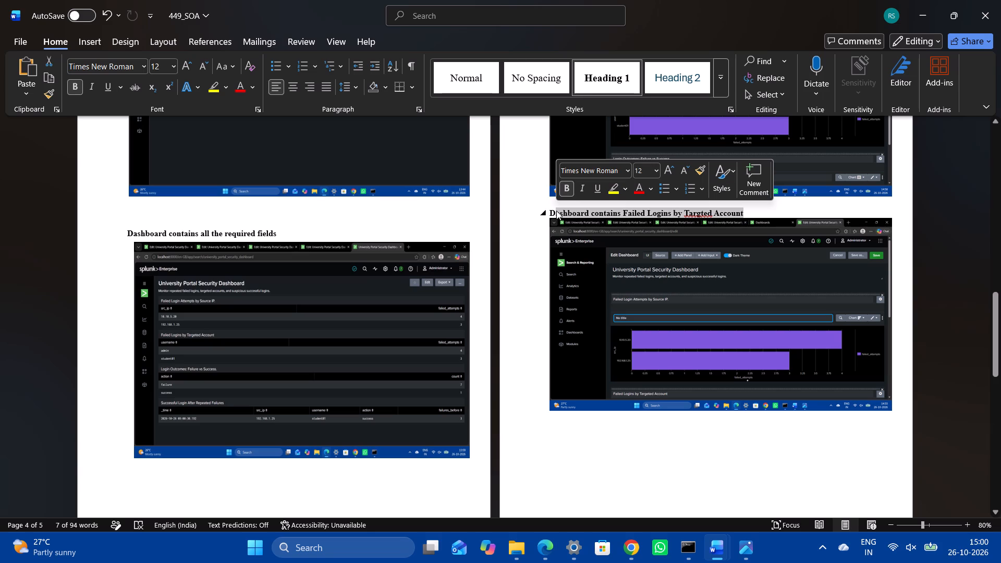
left_click_drag(552, 211, 730, 214)
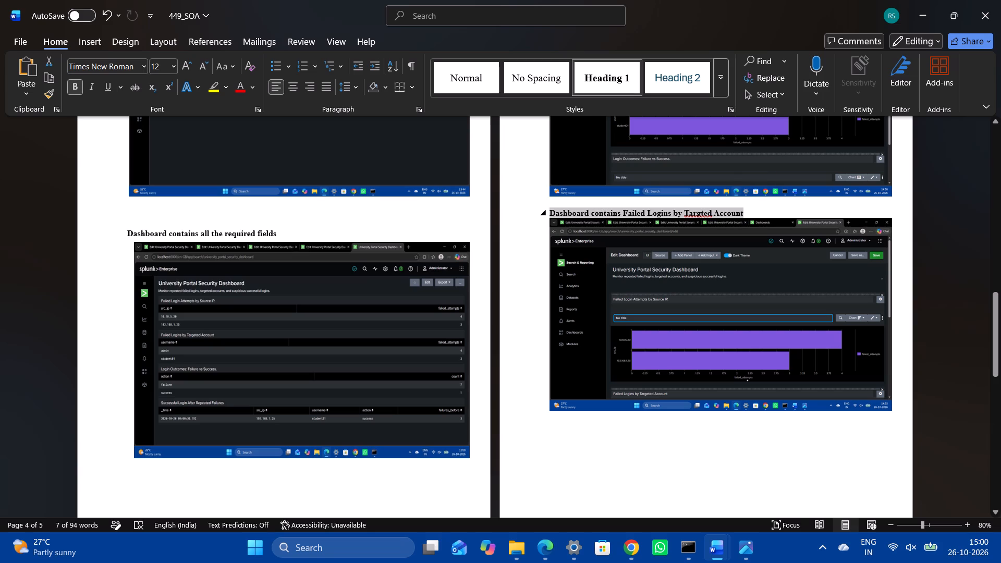
left_click_drag(730, 214, 733, 214)
key("ctrl+c")
key("alt+Tab")
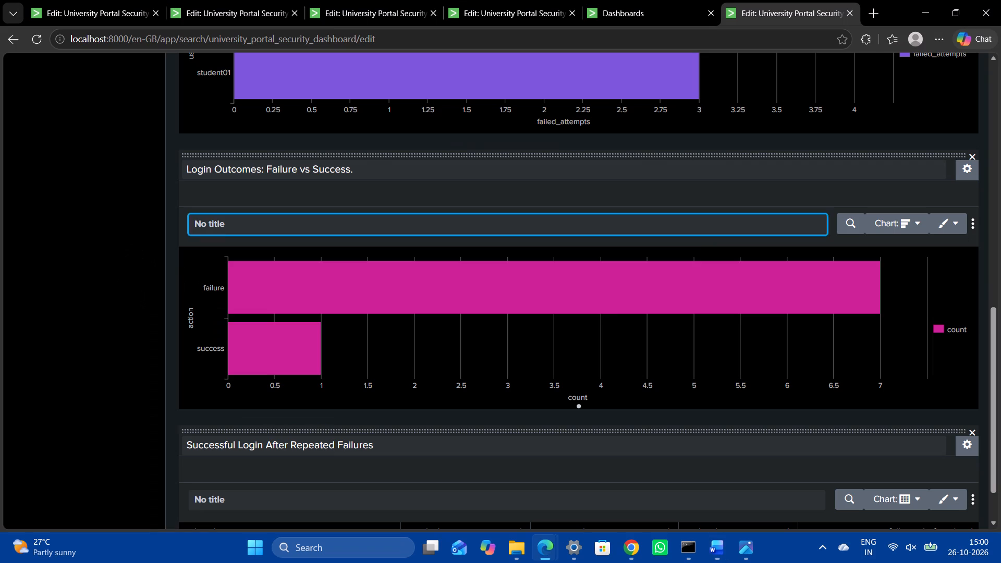
key("alt+Tab")
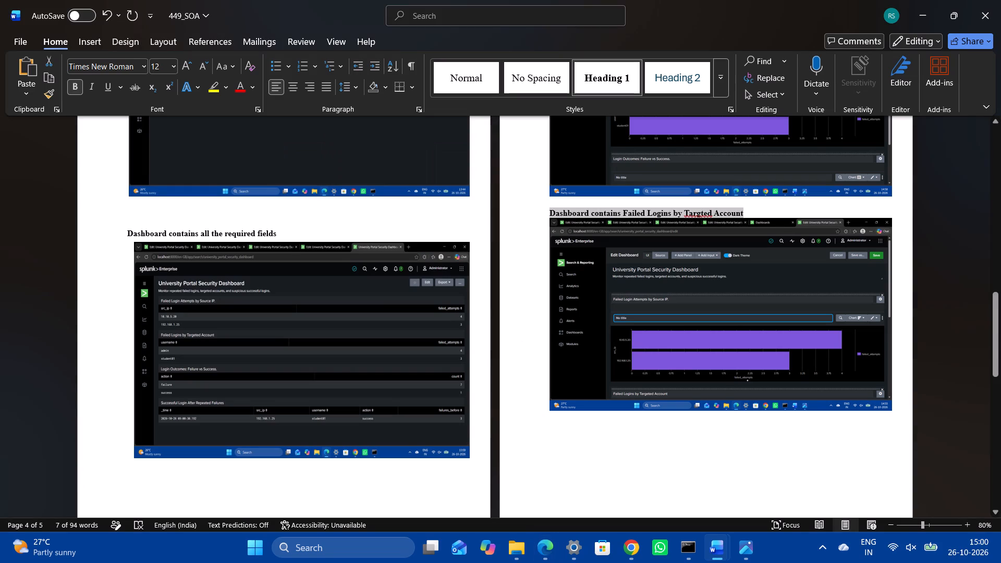
scroll(514, 372, "down", 5)
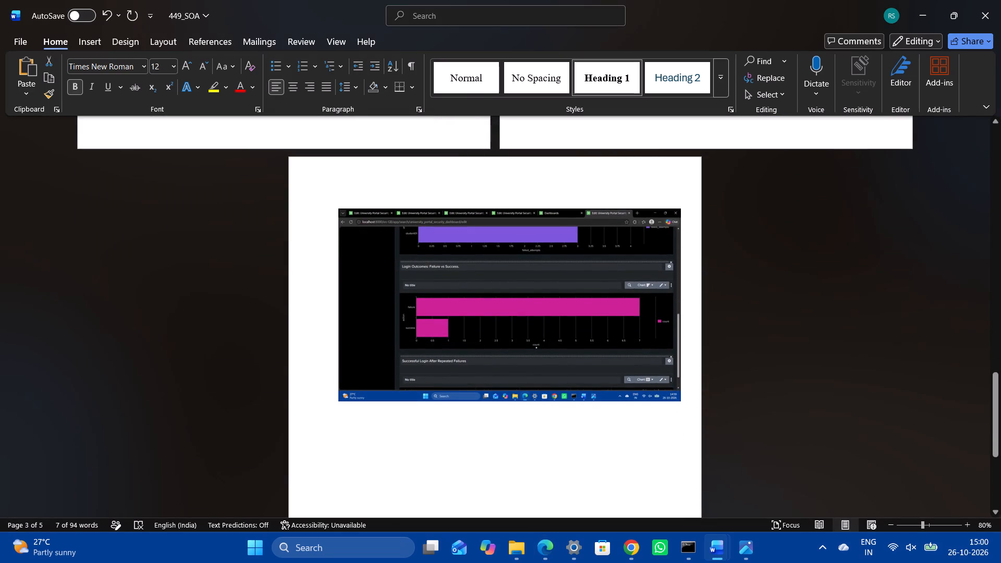
left_click(358, 204)
key("ctrl+v")
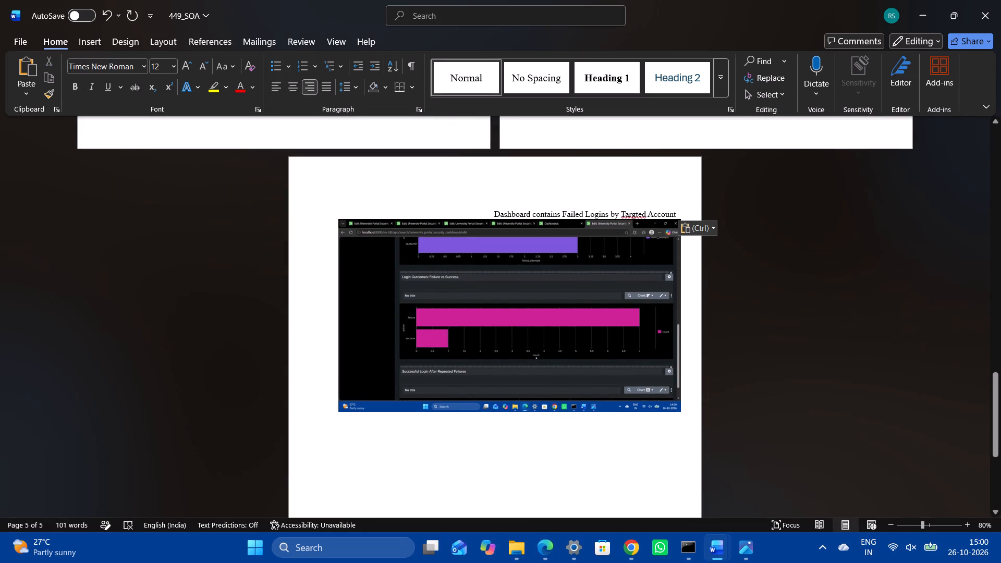
Left-align the pasted caption above the Login Outcomes screenshot and make it bold.
left_click(494, 212)
key("BackSpace")
key("BackSpace")
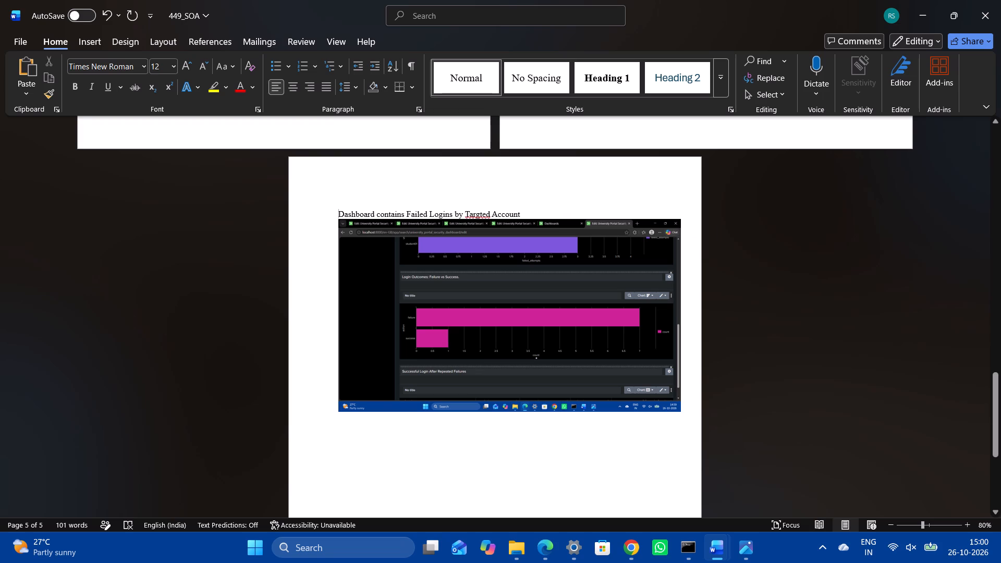
left_click_drag(528, 213, 341, 200)
key("ctrl+b")
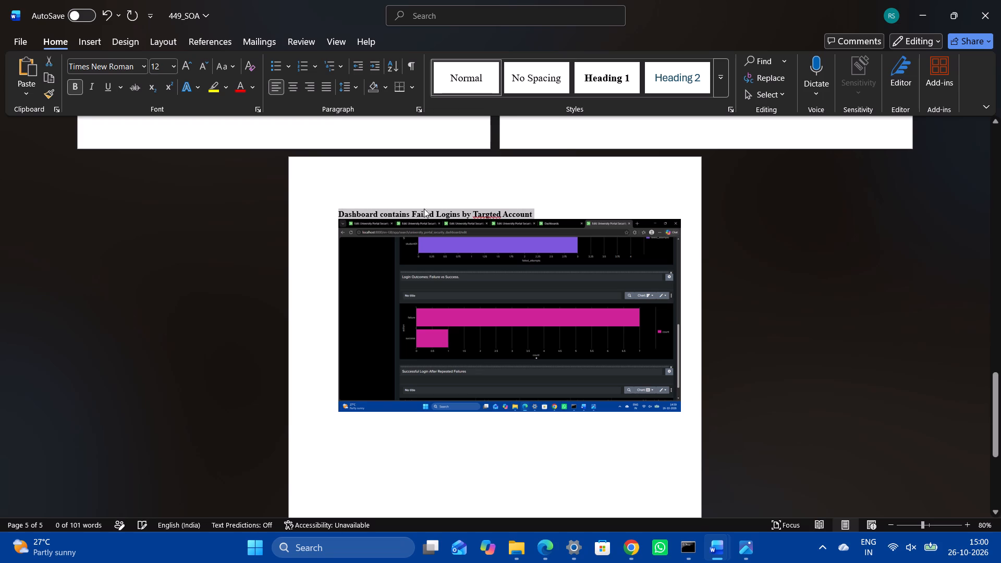
left_click(533, 207)
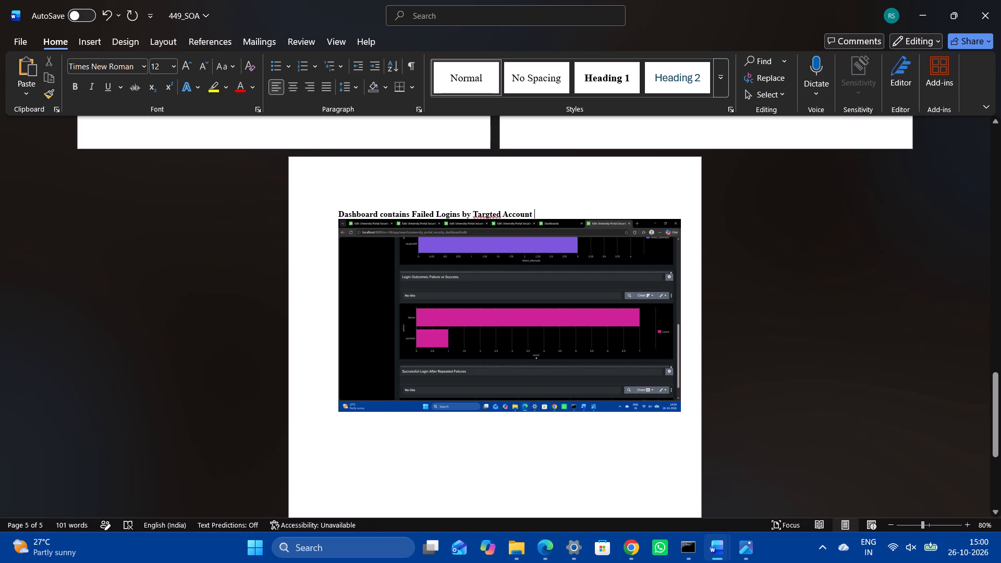
Reword the caption to "Dashboard contains Login Outcomes: Failure vs Success." using the panel title copied from the Splunk dashboard.
key("alt+Tab")
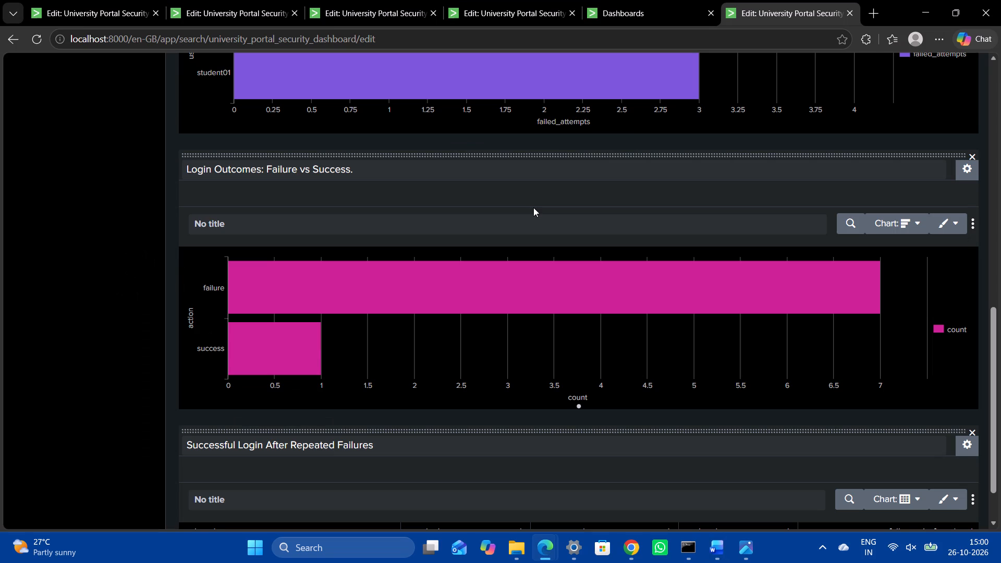
left_click_drag(358, 172, 221, 167)
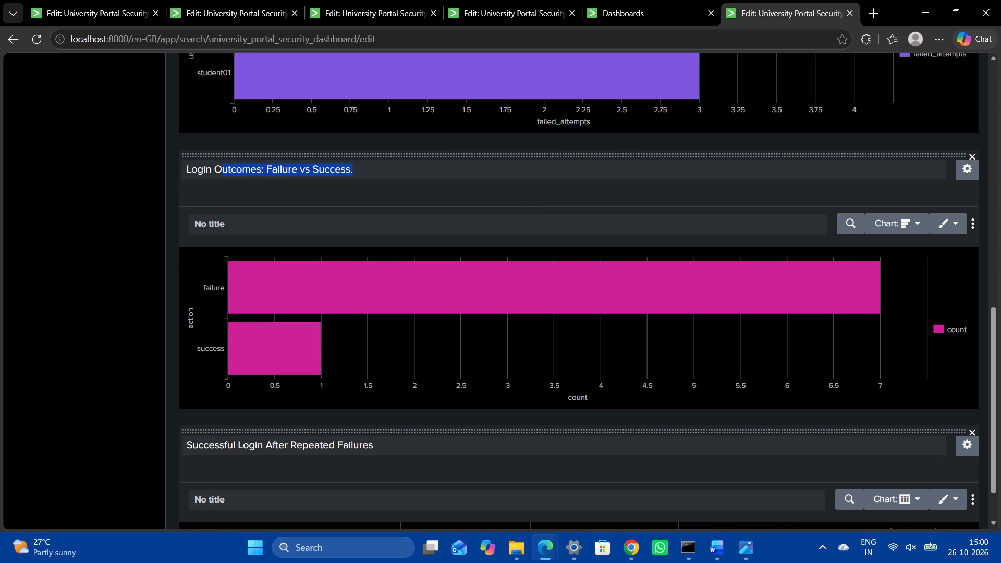
left_click_drag(221, 167, 176, 167)
key("ctrl+c")
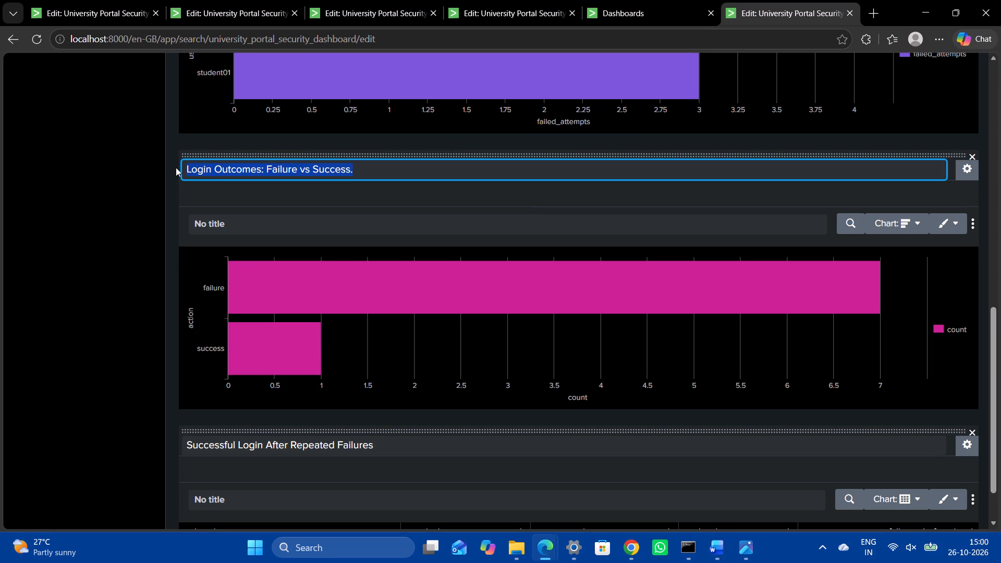
key("alt+Tab")
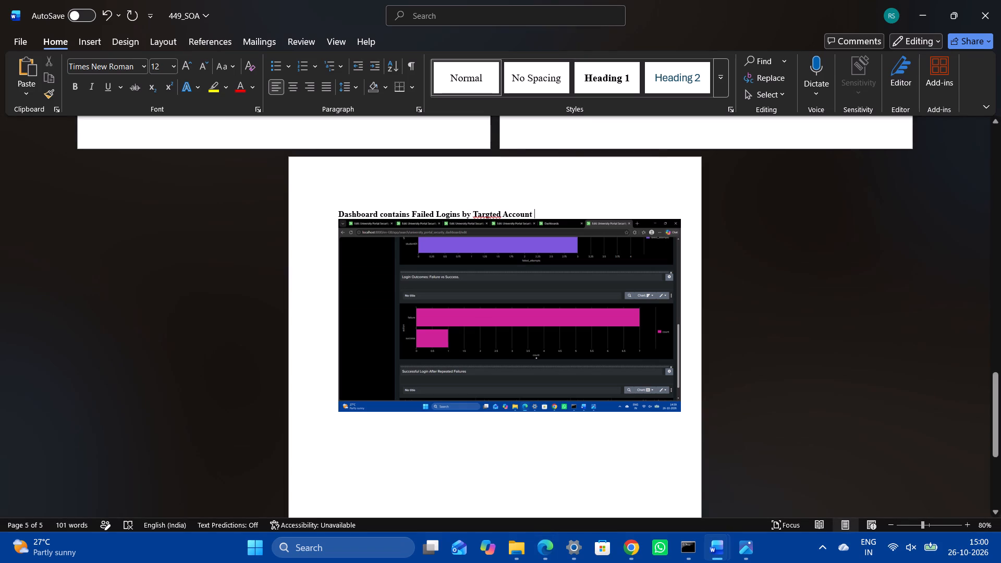
key("BackSpace")
key("BackSpace")
key("BackSpace")
key("BackSpace")
key("BackSpace")
key("BackSpace")
key("BackSpace")
key("BackSpace")
key("BackSpace")
key("BackSpace")
key("BackSpace")
key("BackSpace")
key("BackSpace")
key("BackSpace")
key("BackSpace")
key("BackSpace")
key("BackSpace")
key("BackSpace")
key("BackSpace")
key("BackSpace")
key("BackSpace")
key("BackSpace")
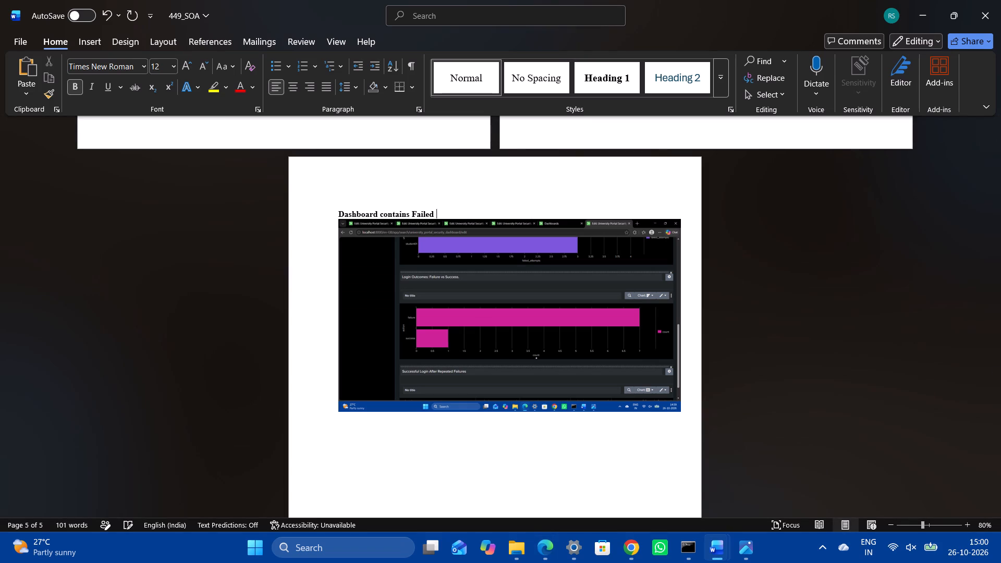
key("BackSpace")
key("BackSpace")
key("BackSpace")
key("BackSpace")
key("BackSpace")
key("BackSpace")
key("BackSpace")
key("ctrl+v")
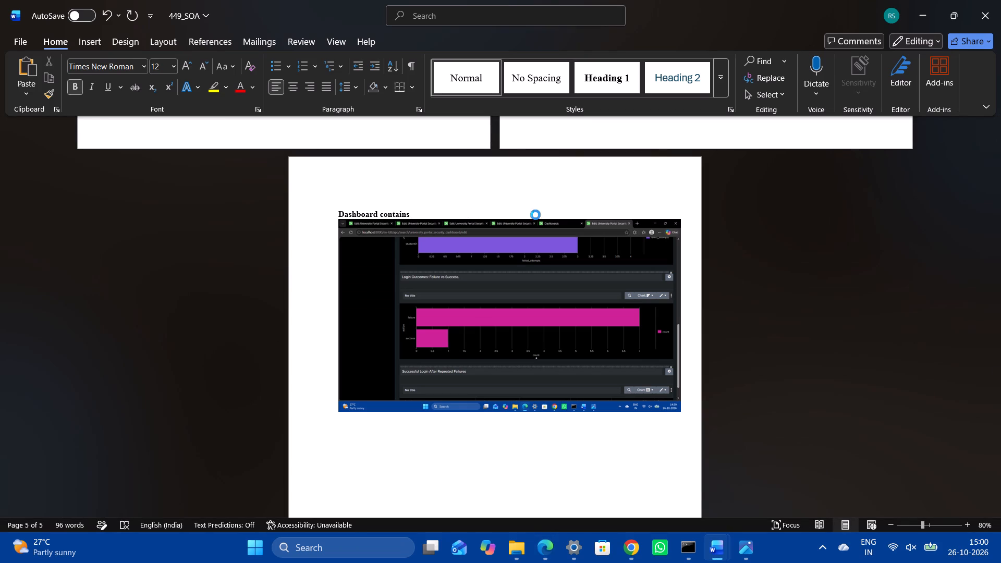
Switch to the Splunk dashboard and set the "Successful Login After Repeated Failures" panel to Bar Chart, going through Events first.
left_click(350, 430)
scroll(350, 430, "down", 2)
key("alt+Tab")
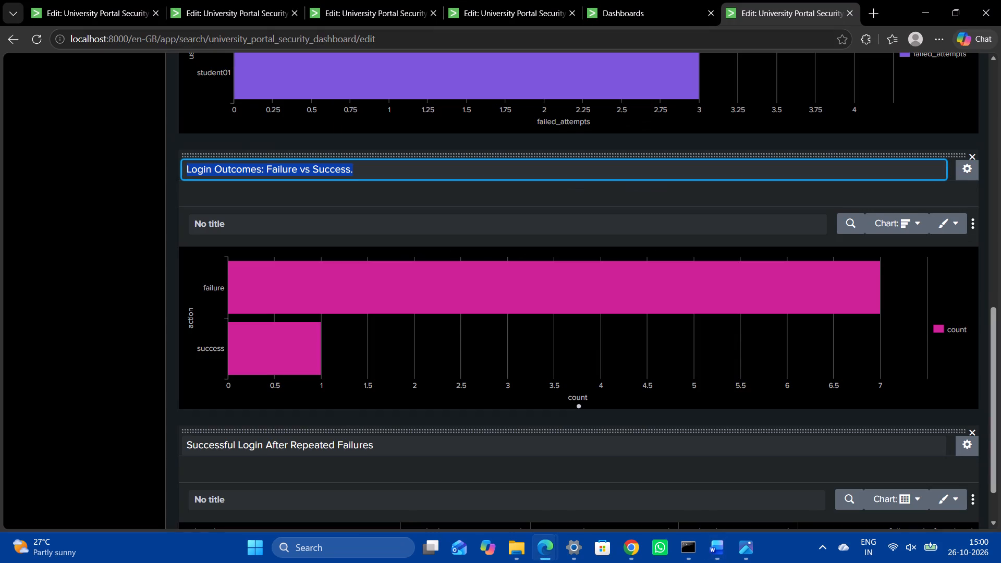
scroll(424, 405, "down", 5)
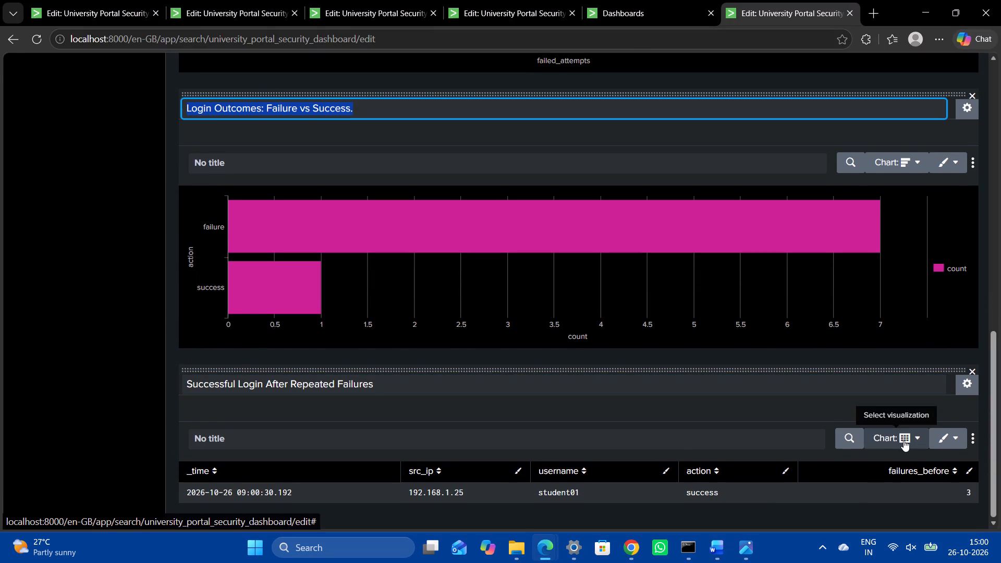
left_click(904, 440)
left_click(754, 264)
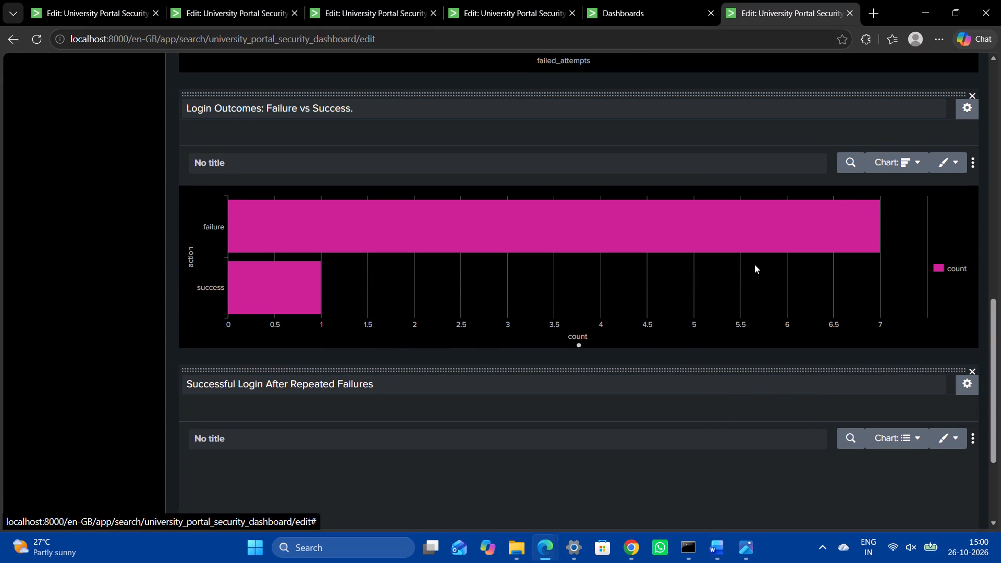
scroll(754, 264, "down", 4)
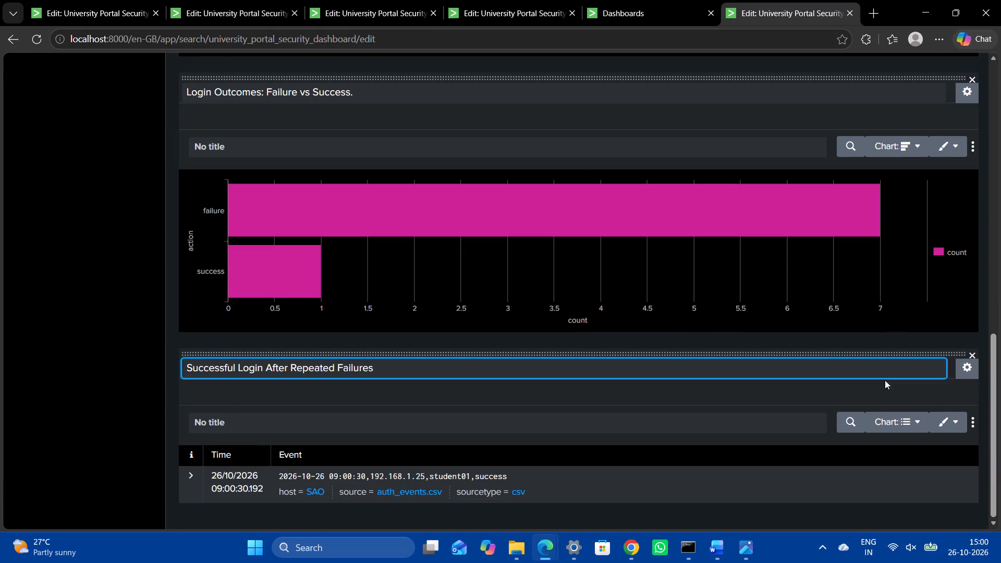
left_click(883, 418)
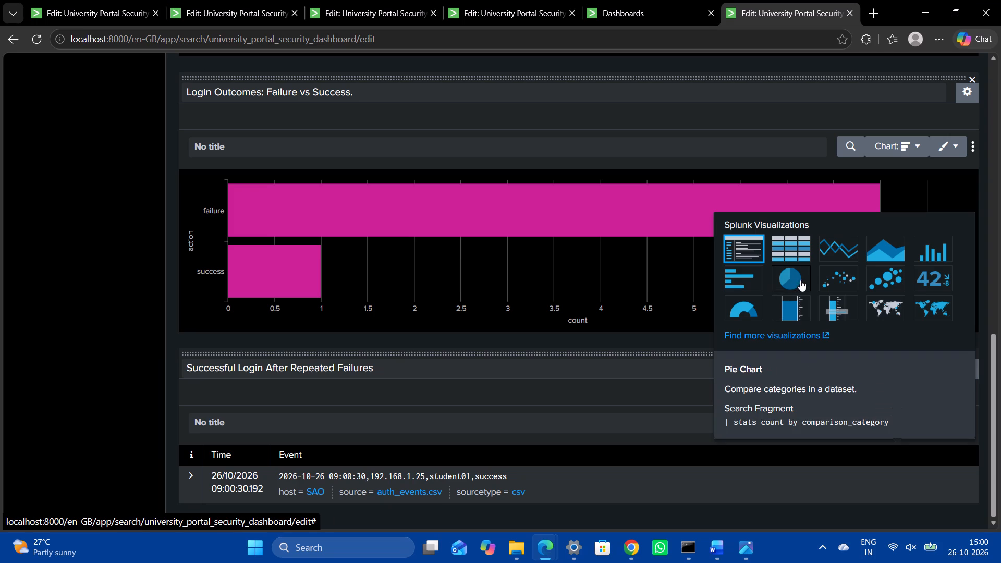
left_click(729, 277)
scroll(647, 400, "down", 2)
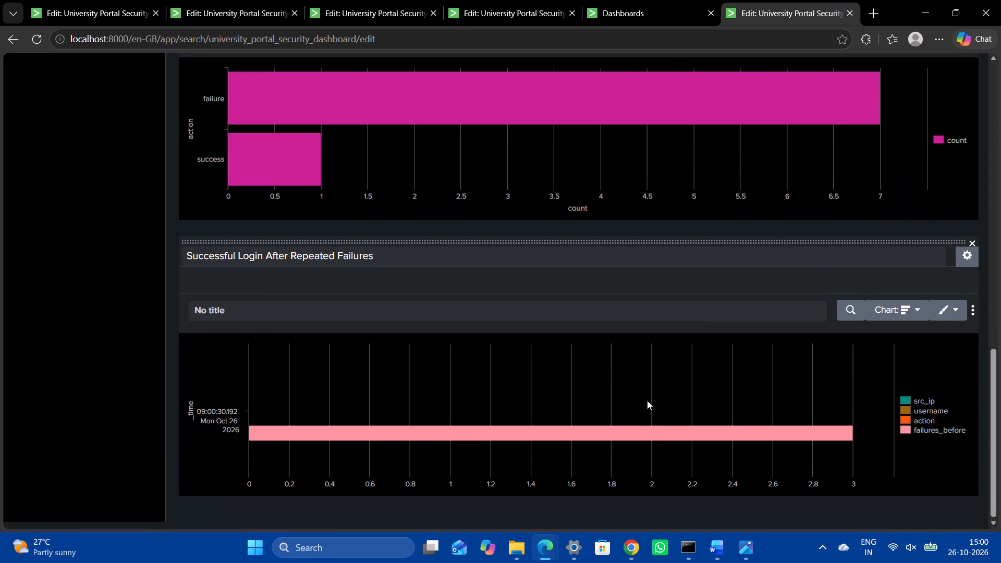
scroll(647, 400, "down", 1)
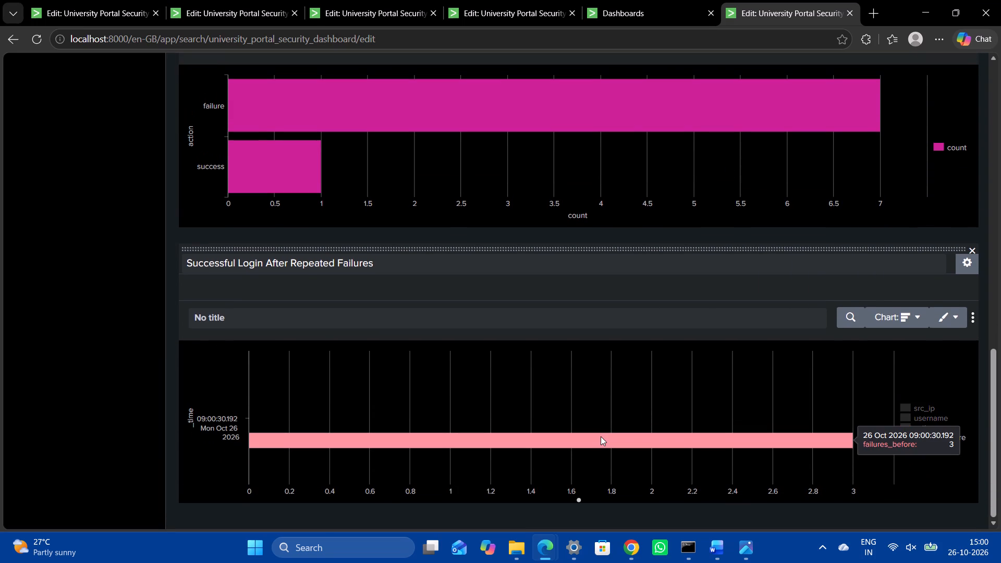
Capture the "Successful Login After Repeated Failures" bar chart and paste the screenshot into 449_SOA at the line of the Login Outcomes screenshot.
key("super+Delete")
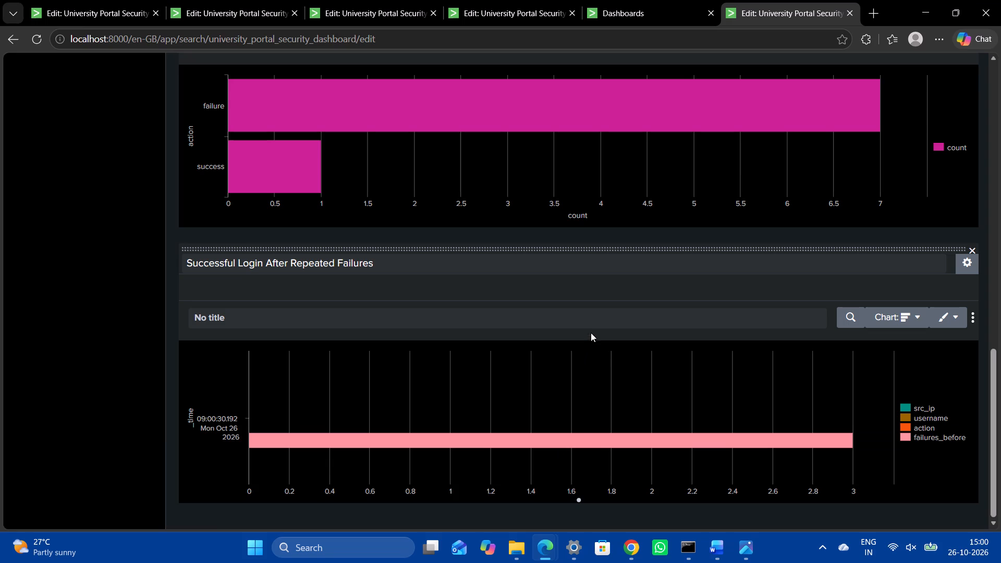
key("super+Print")
key("alt+Tab")
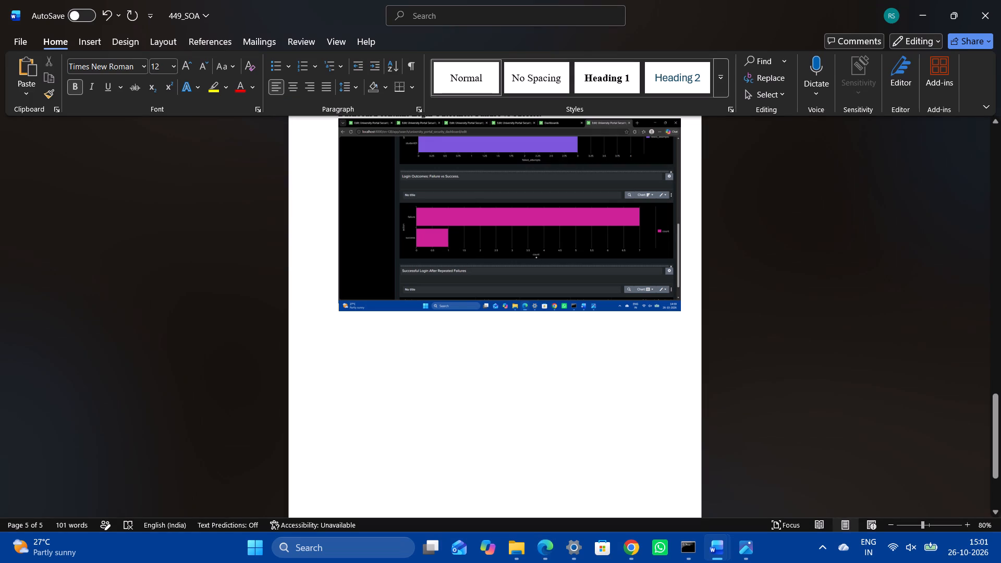
left_click(380, 365)
key("ctrl+v")
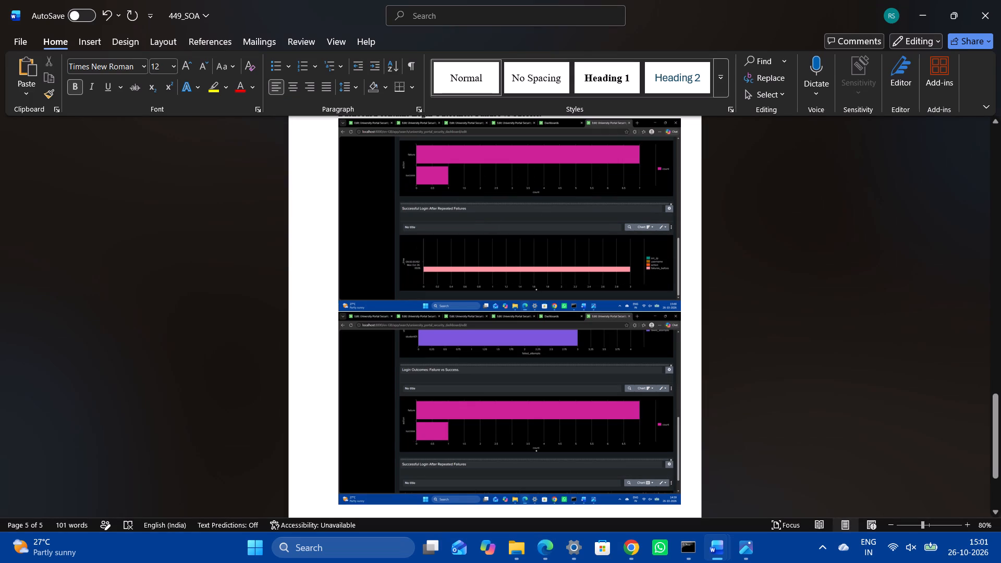
scroll(420, 386, "down", 1)
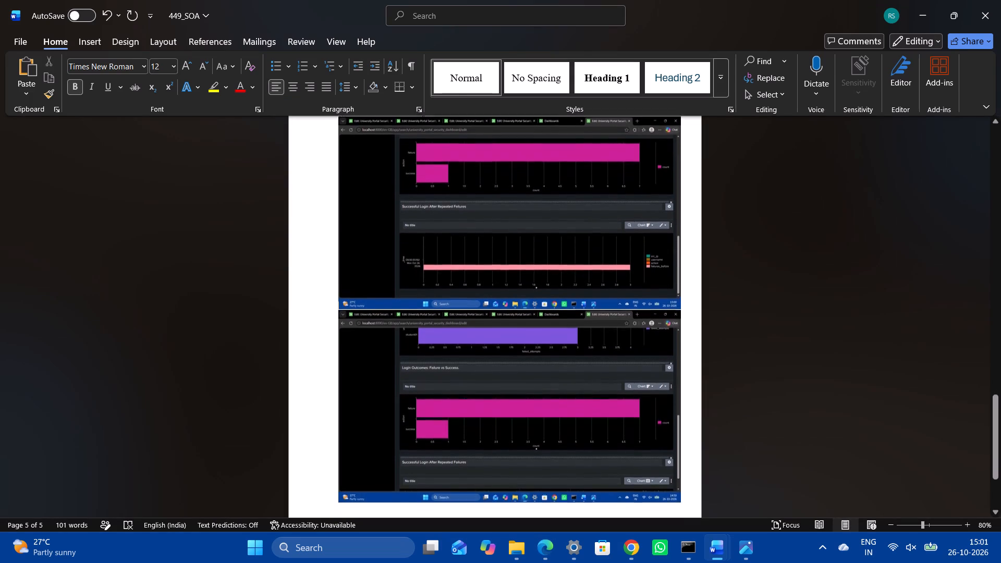
Move the Login Outcomes screenshot above the "Successful Login After Repeated Failures" screenshot so it sits under its own caption.
scroll(420, 386, "down", 1)
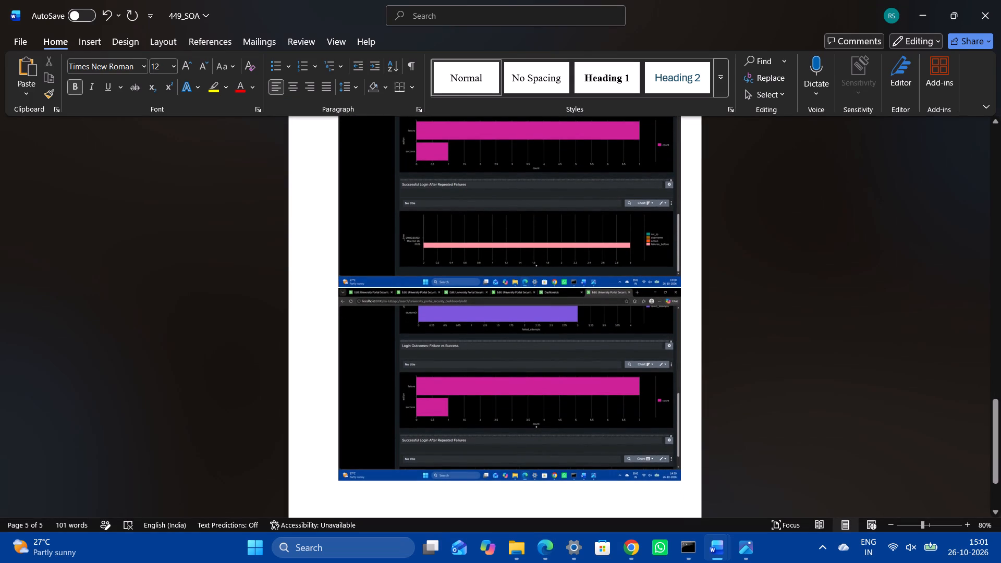
left_click_drag(440, 387, 456, 176)
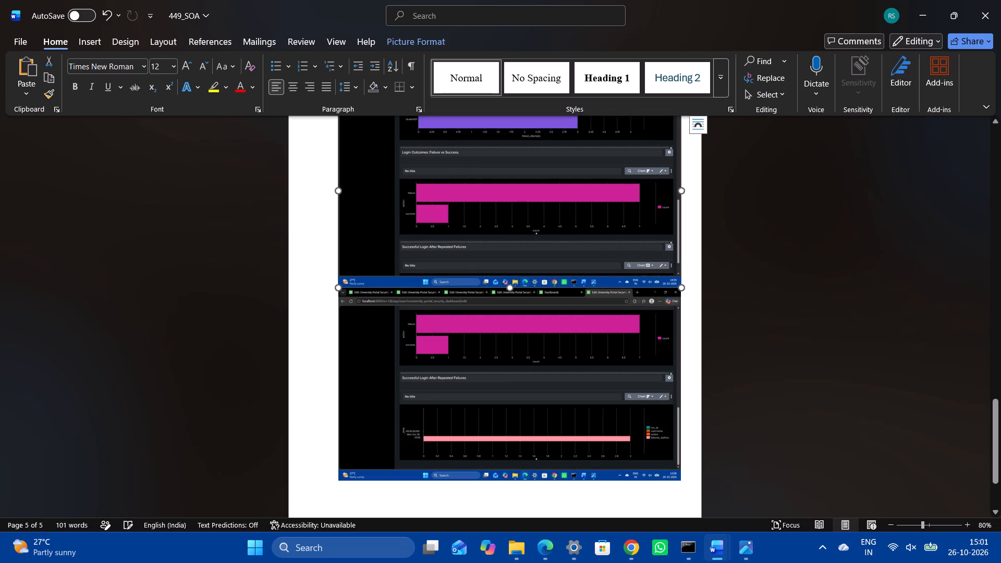
Insert two blank lines between the Login Outcomes screenshot and the "Successful Login After Repeated Failures" screenshot.
left_click(689, 282)
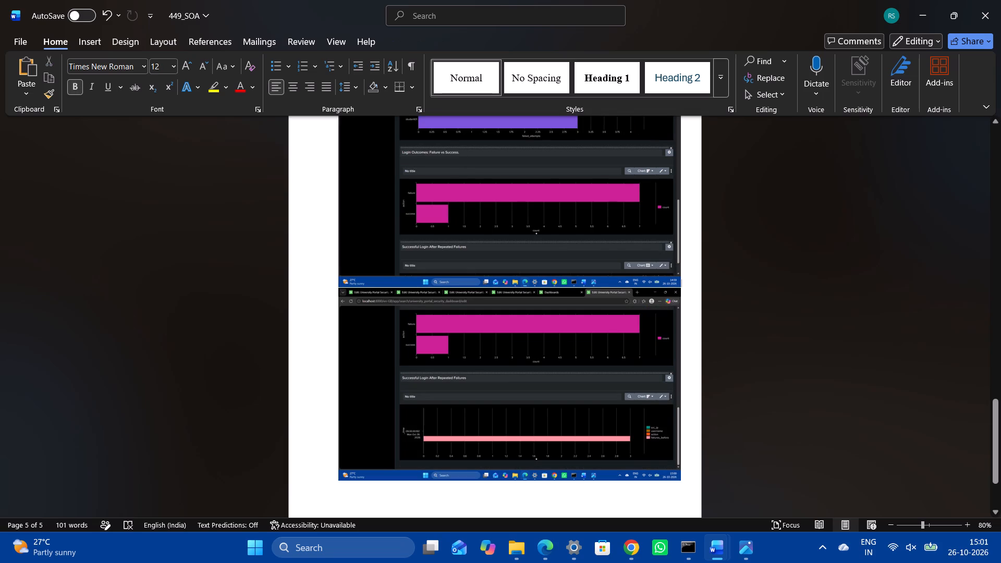
key("Return")
scroll(717, 272, "up", 1)
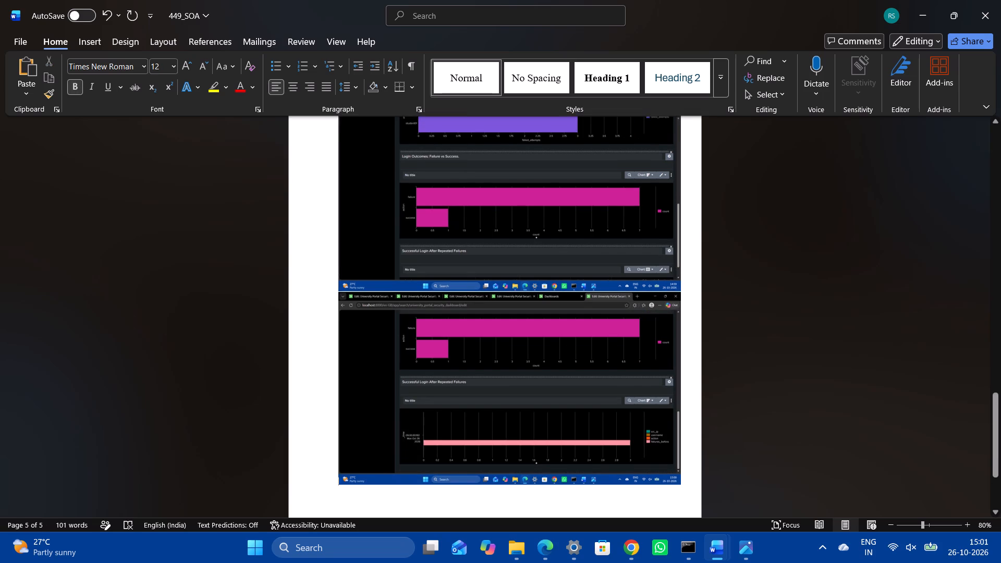
scroll(717, 272, "up", 1)
left_click(688, 356)
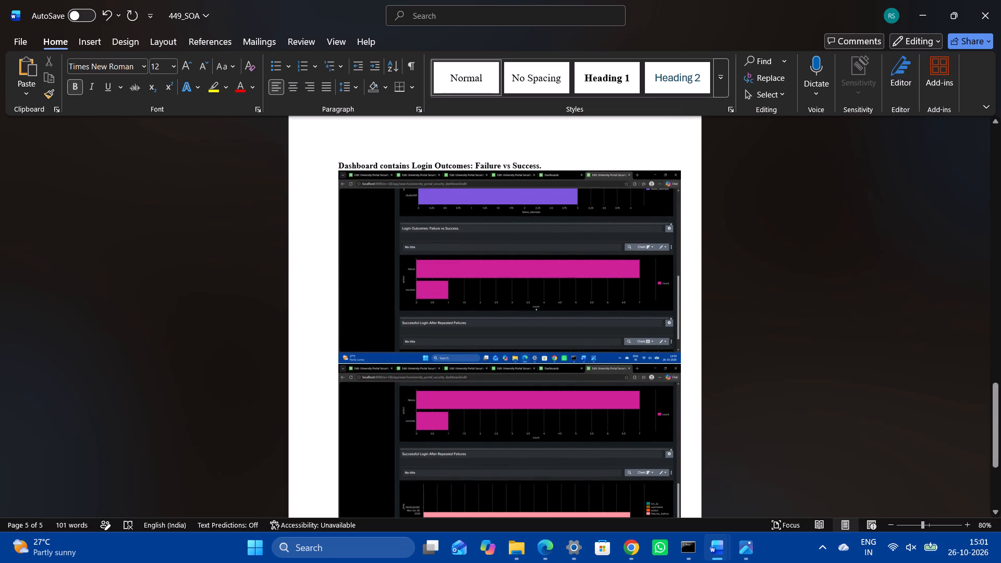
right_click(688, 356)
key("Return")
key("Return")
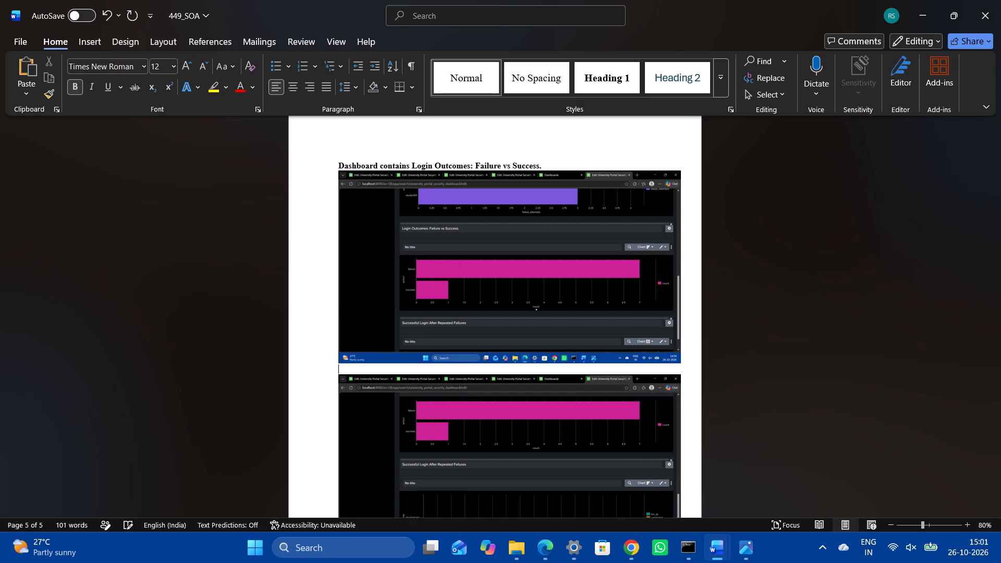
key("Return")
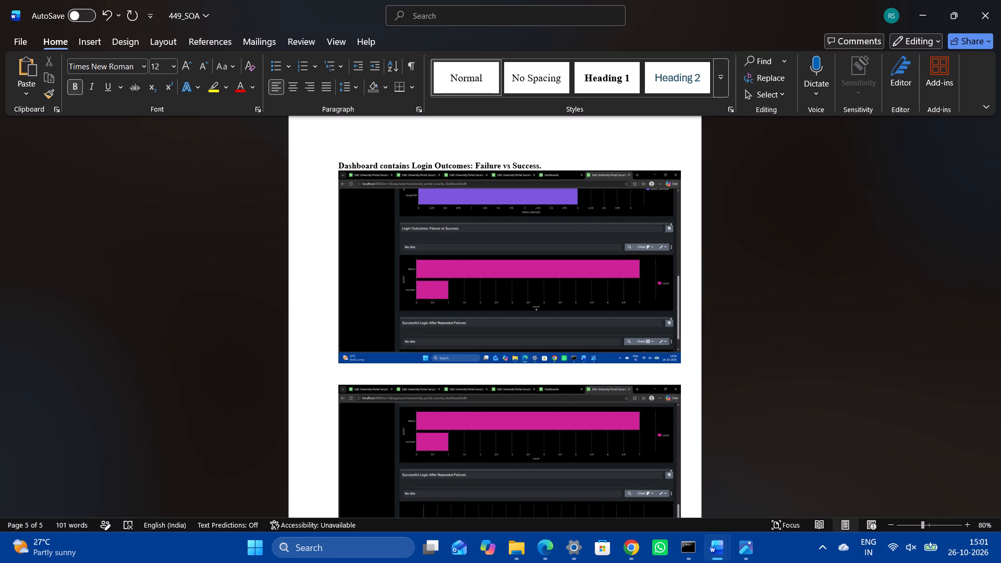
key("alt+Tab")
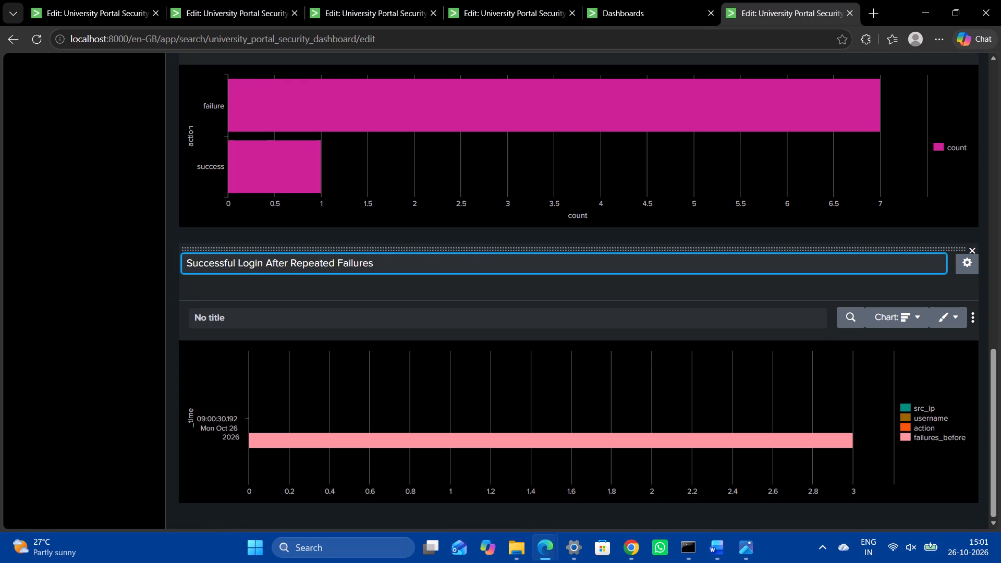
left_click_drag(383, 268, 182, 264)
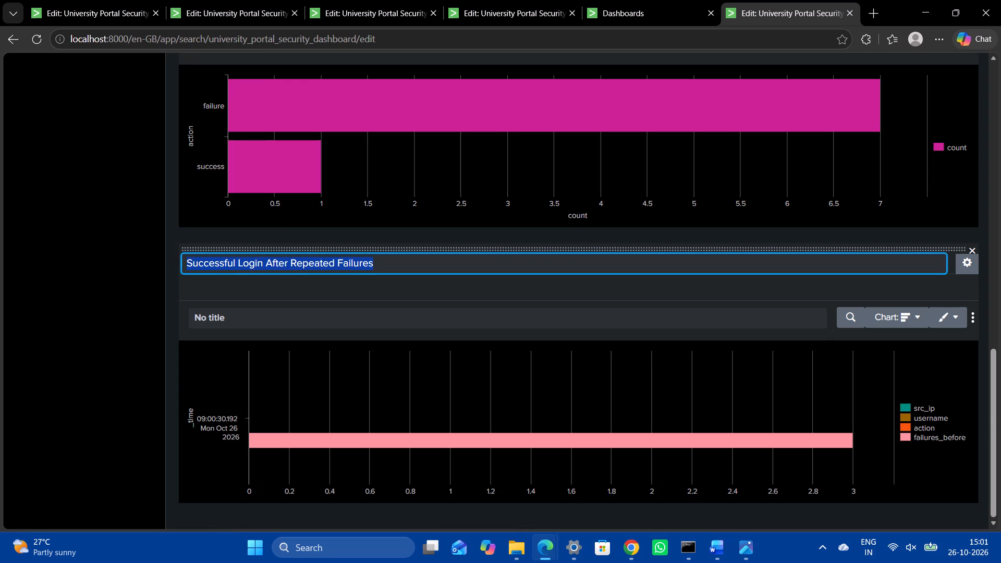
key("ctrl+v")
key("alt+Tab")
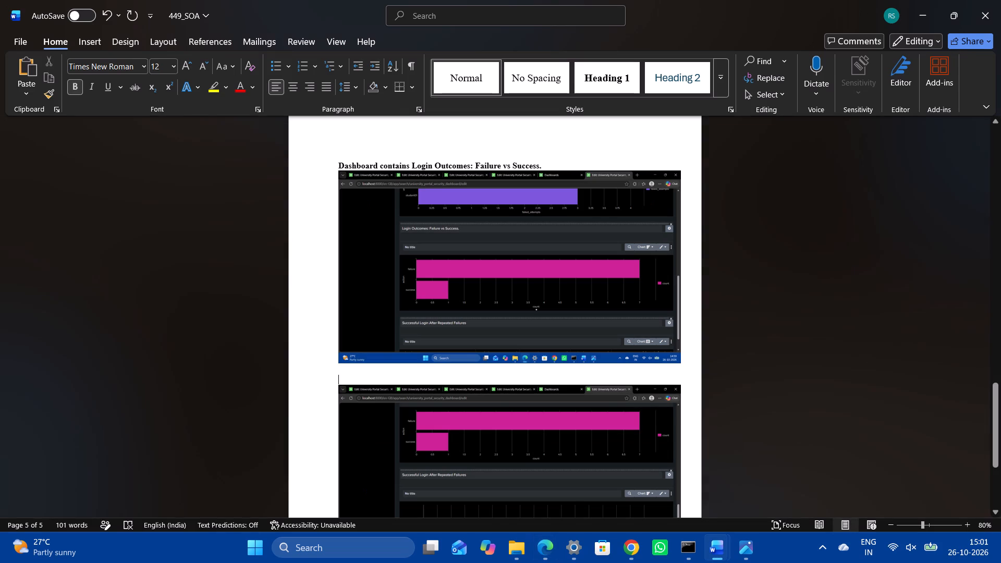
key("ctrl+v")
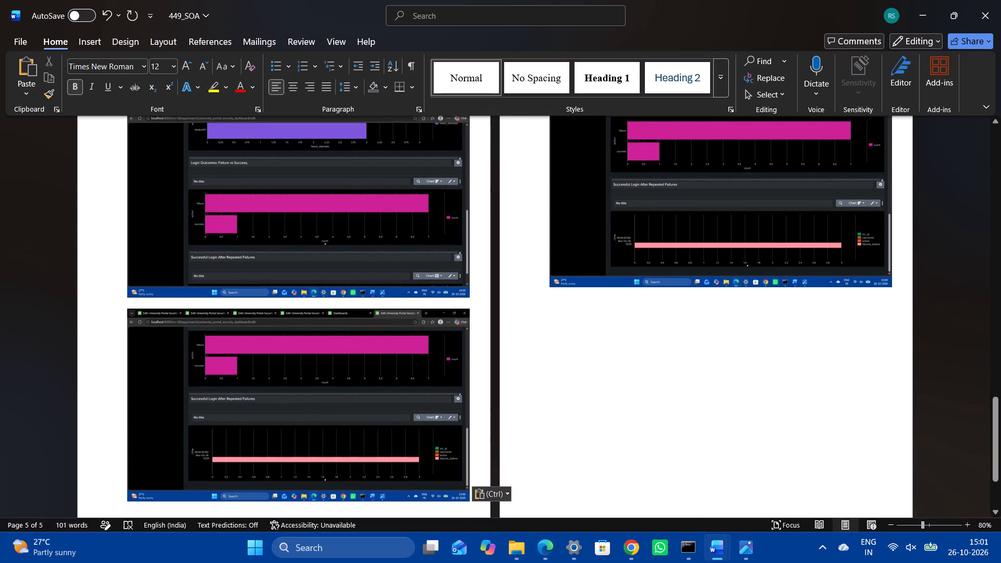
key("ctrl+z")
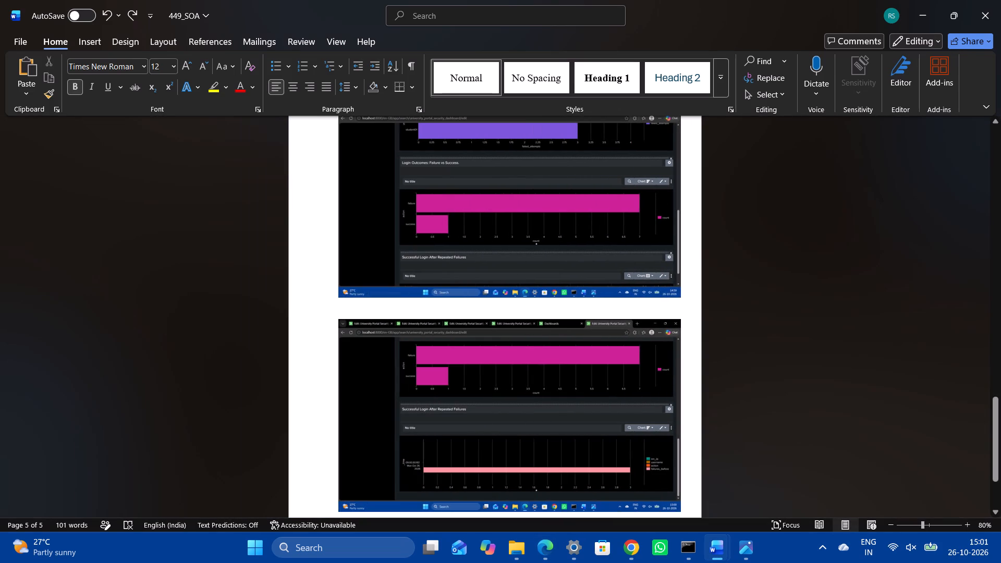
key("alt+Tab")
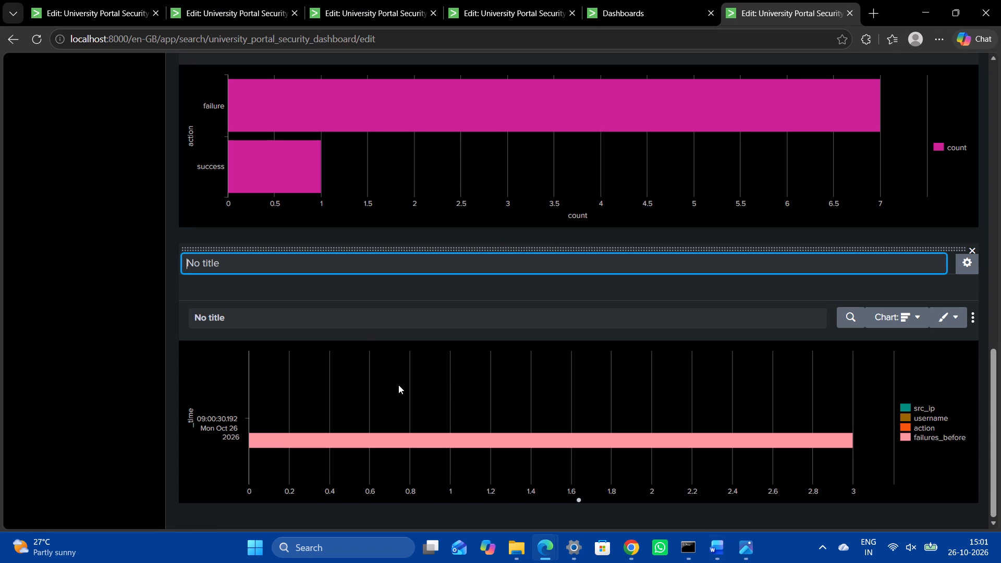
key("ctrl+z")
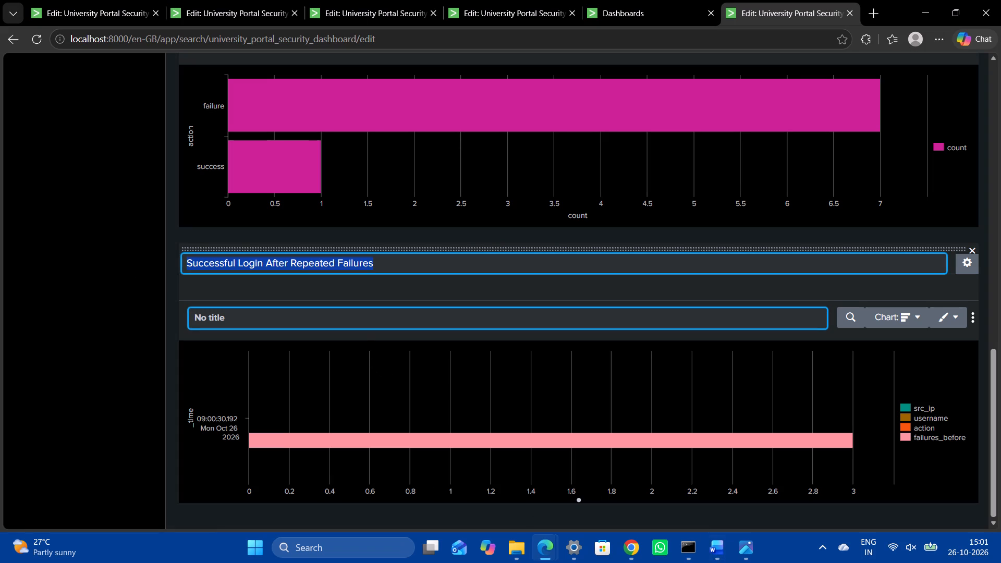
Copy the panel title "Successful Login After Repeated Failures" from the Splunk dashboard and paste it in 449_SOA as the caption above its screenshot.
key("ctrl+c")
key("alt+Tab")
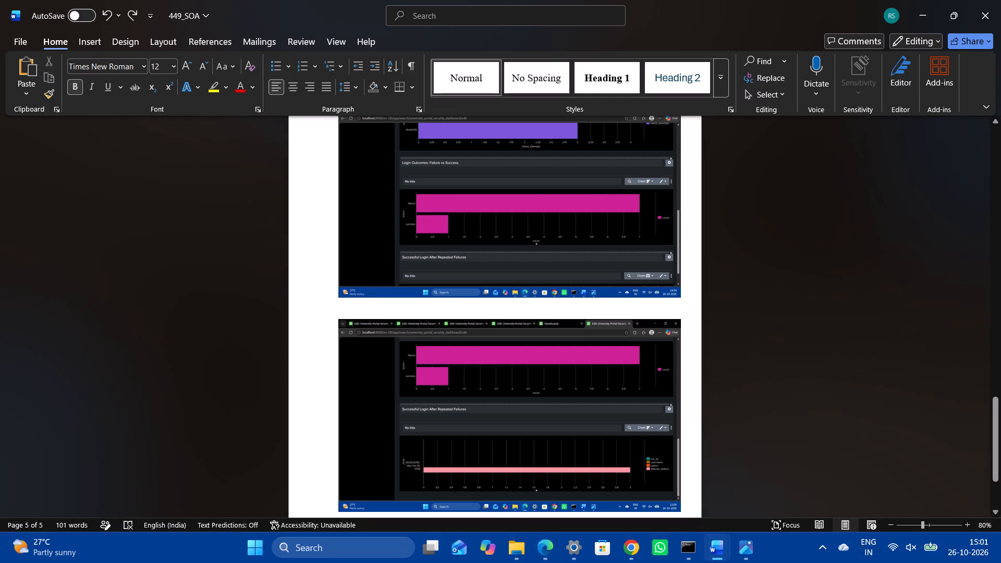
key("ctrl+v")
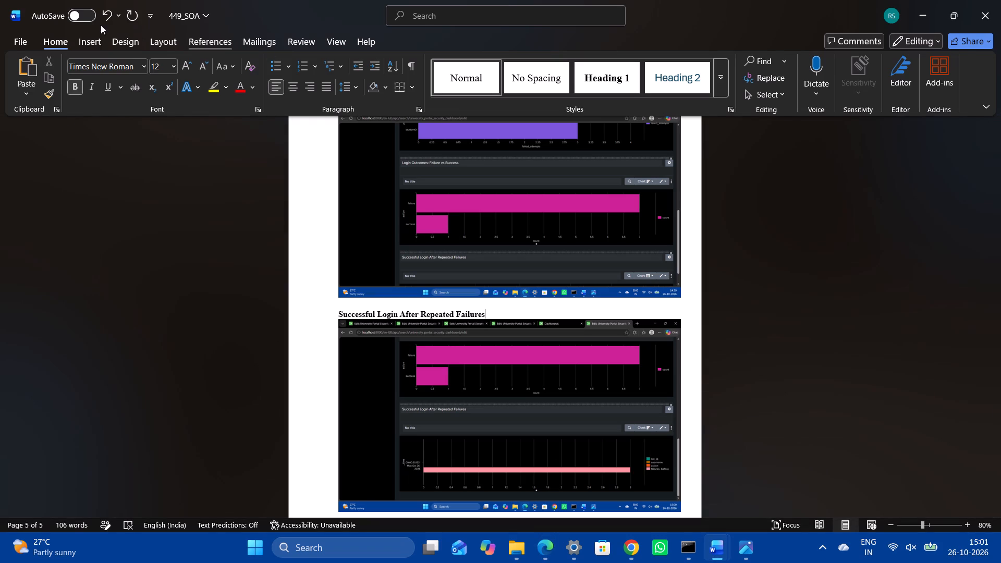
Save the document as a PDF named 449_SOA_Outputs in the Downloads folder.
left_click(21, 37)
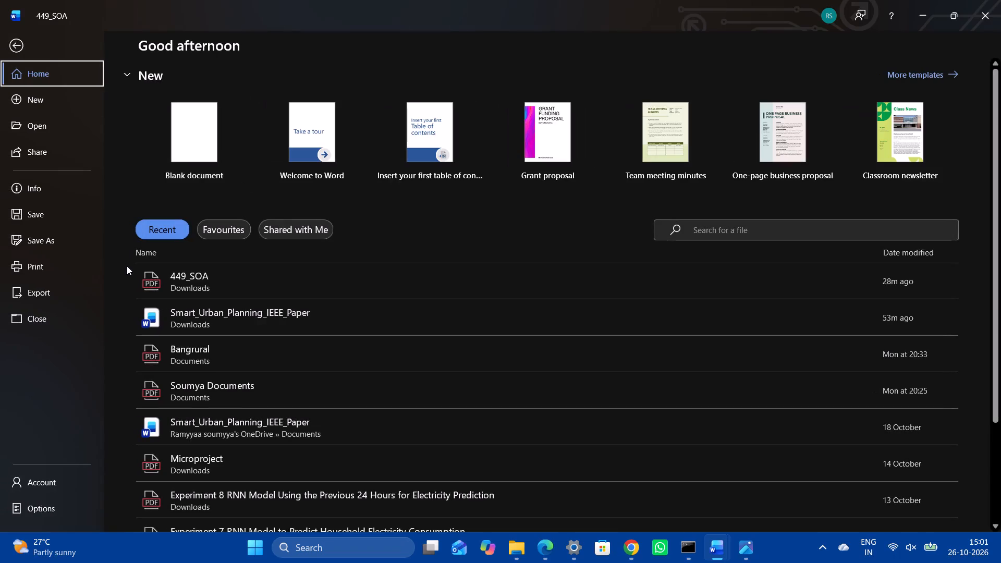
left_click(48, 237)
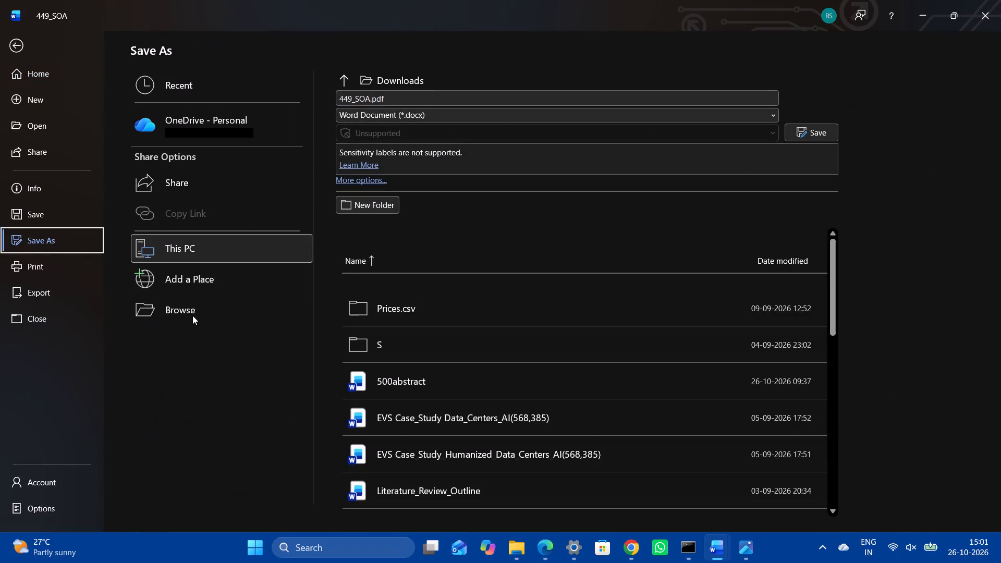
left_click(192, 315)
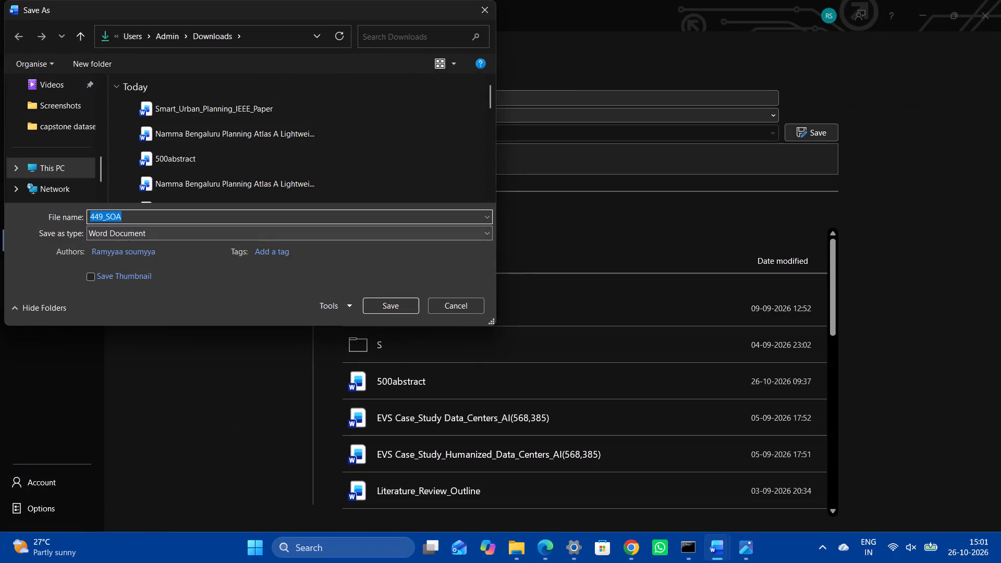
left_click(138, 218)
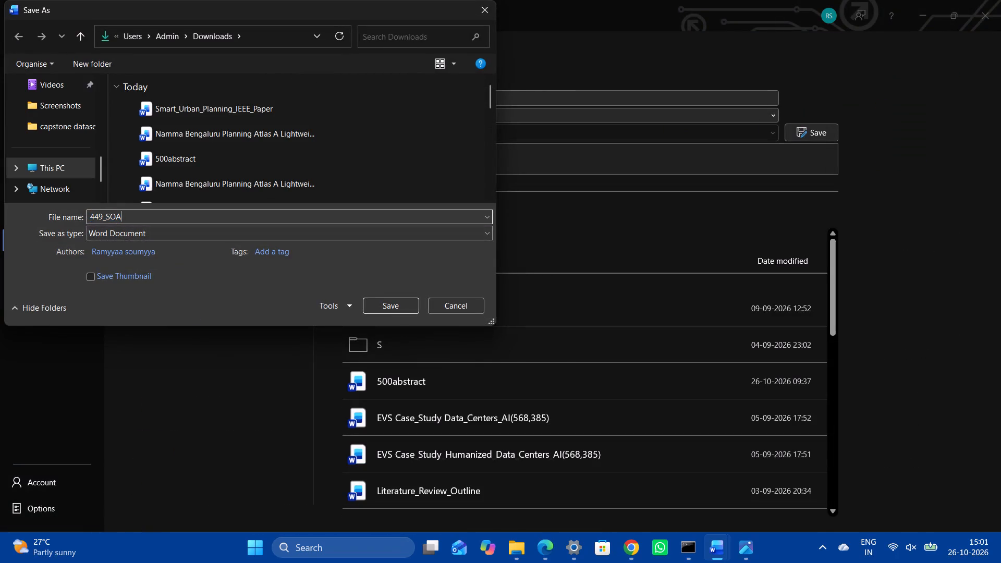
key("minus")
key("BackSpace")
key("shift+underscore")
key("o")
type("ut")
type("puts")
left_click(113, 230)
left_click(102, 304)
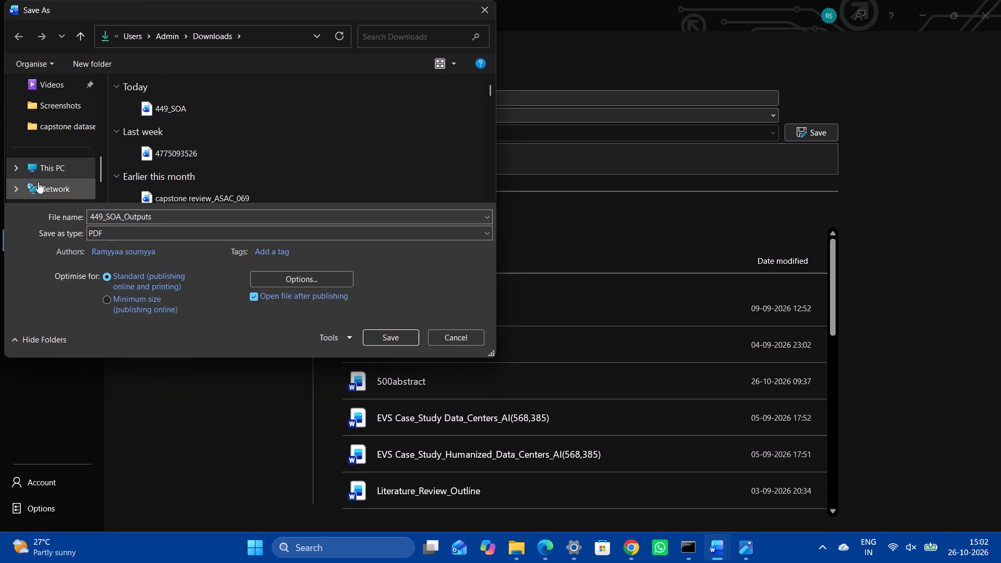
scroll(62, 133, "down", 4)
scroll(58, 140, "up", 1)
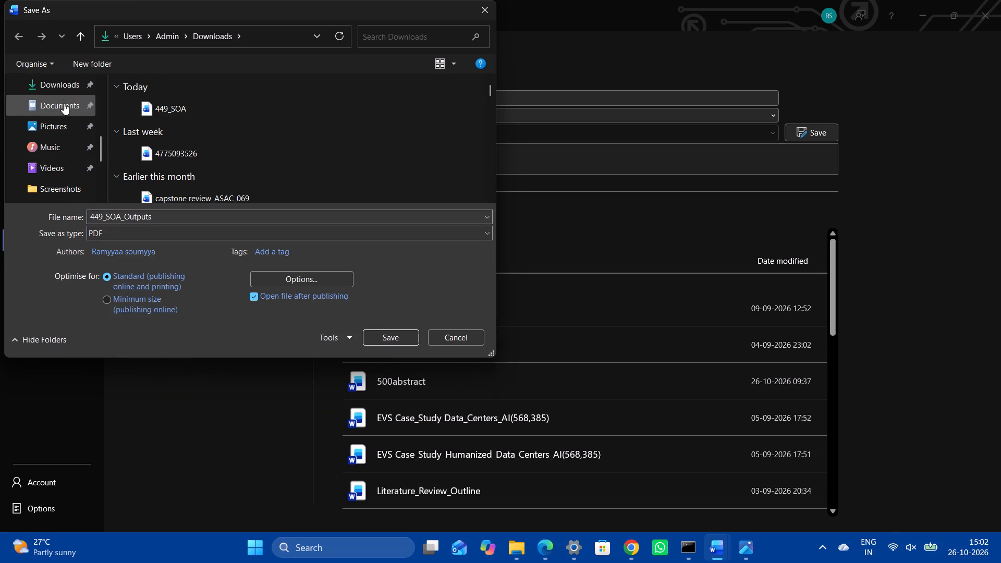
left_click(60, 78)
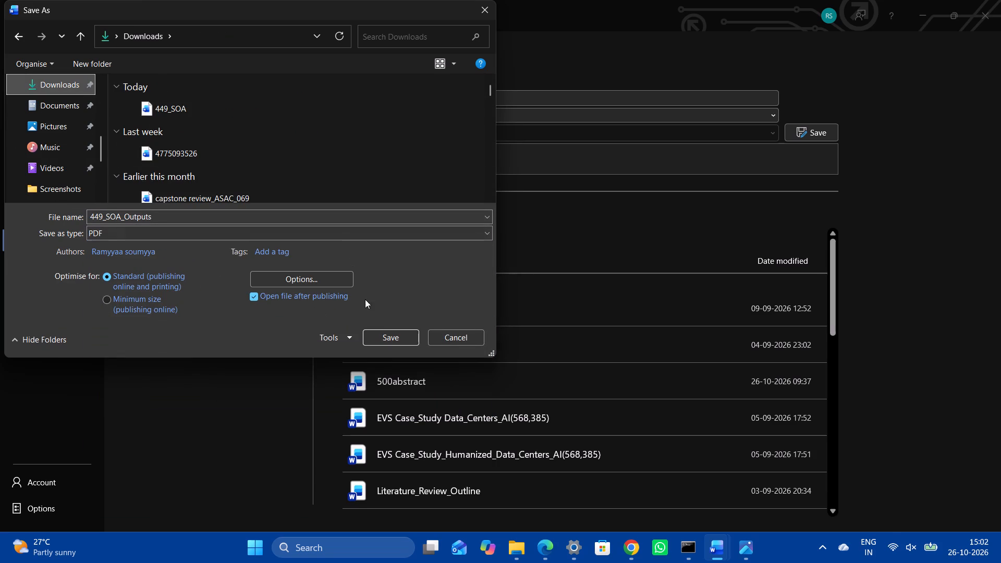
left_click(390, 338)
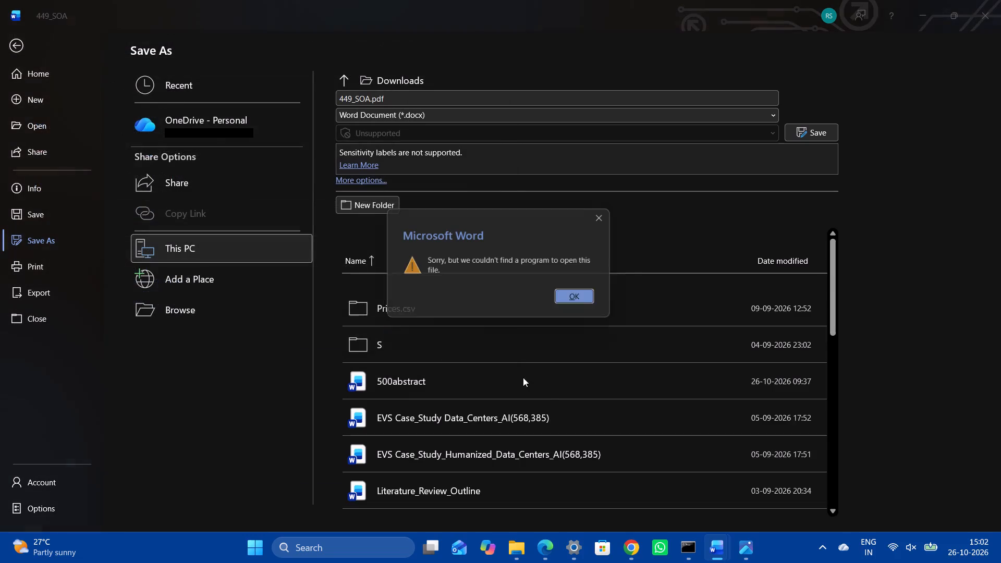
left_click(585, 296)
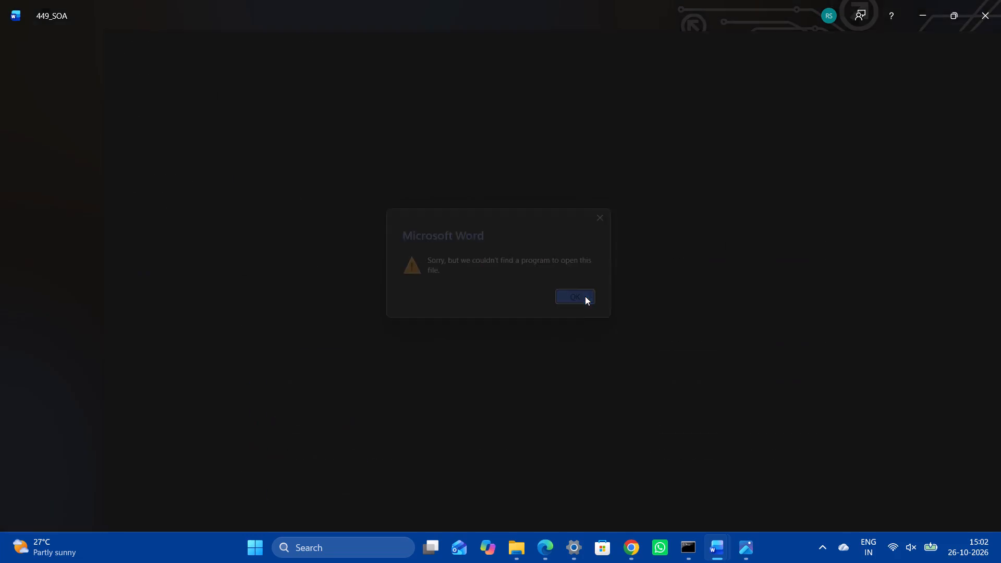
Switch to File Explorer and check the Downloads folder for the exported PDF.
left_click(521, 482)
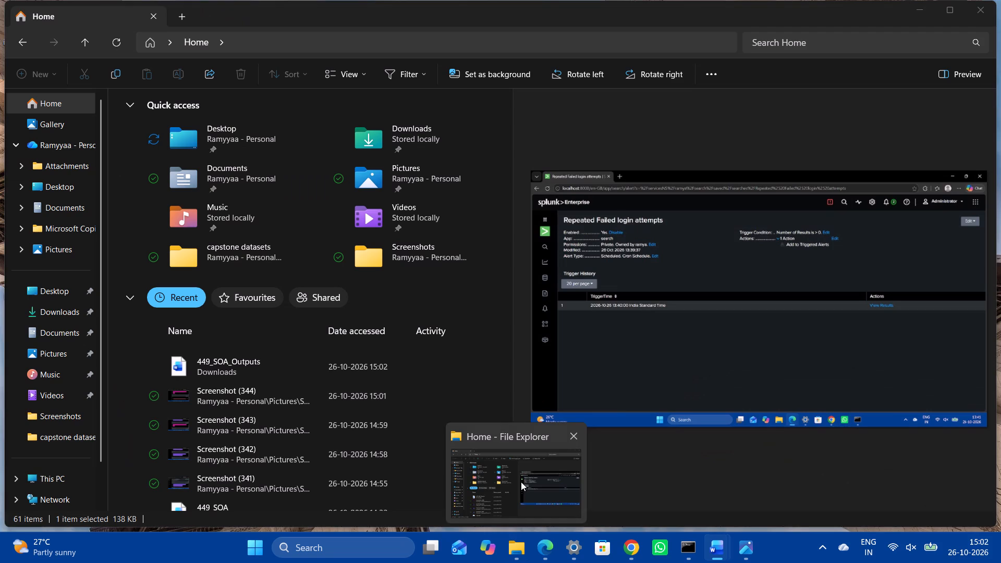
left_click(56, 312)
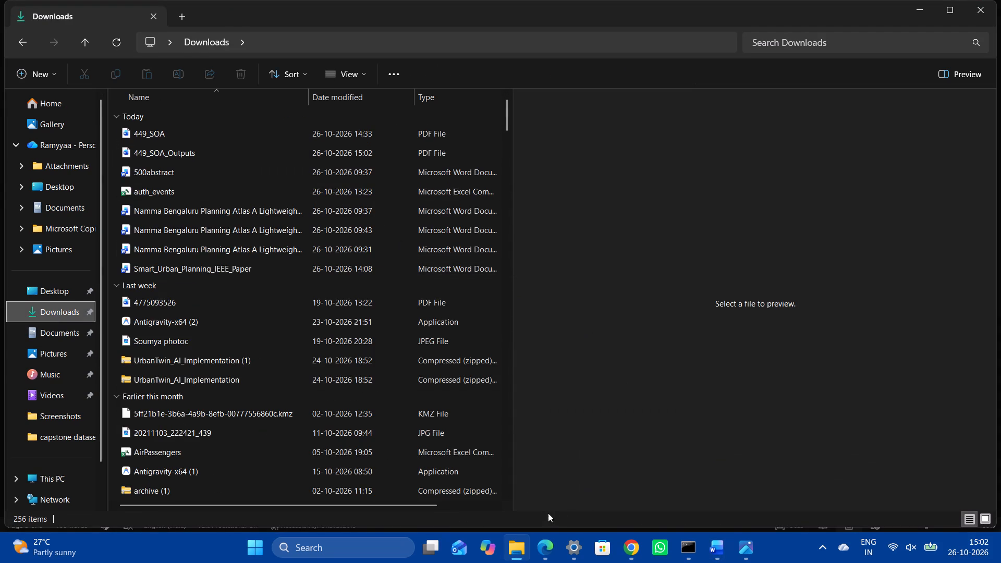
Switch to Edge, open the Practical Outcome assignment's instructions and attach 449_SOA_Outputs from the Downloads folder to the submission.
left_click(600, 479)
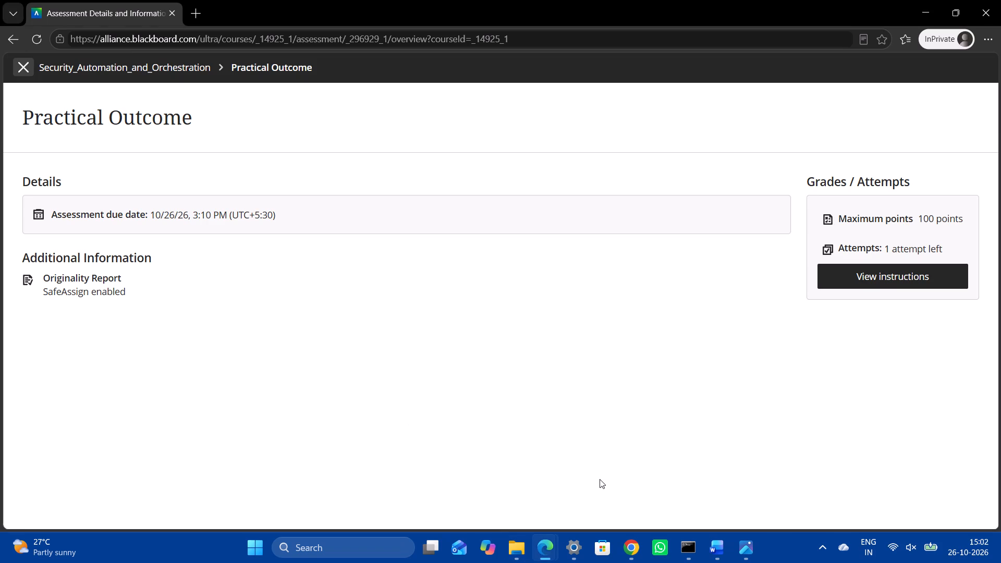
left_click(915, 283)
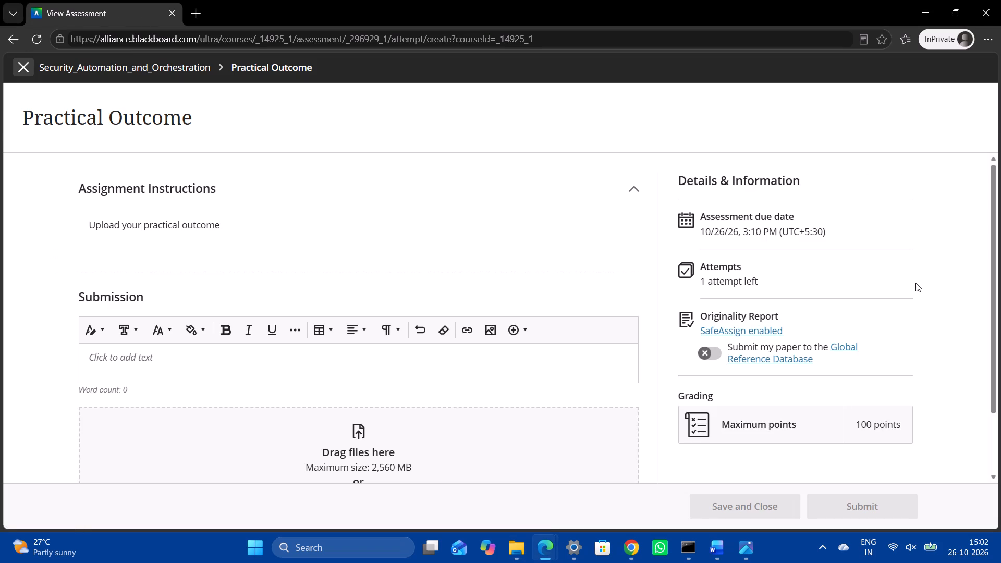
scroll(637, 335, "down", 1)
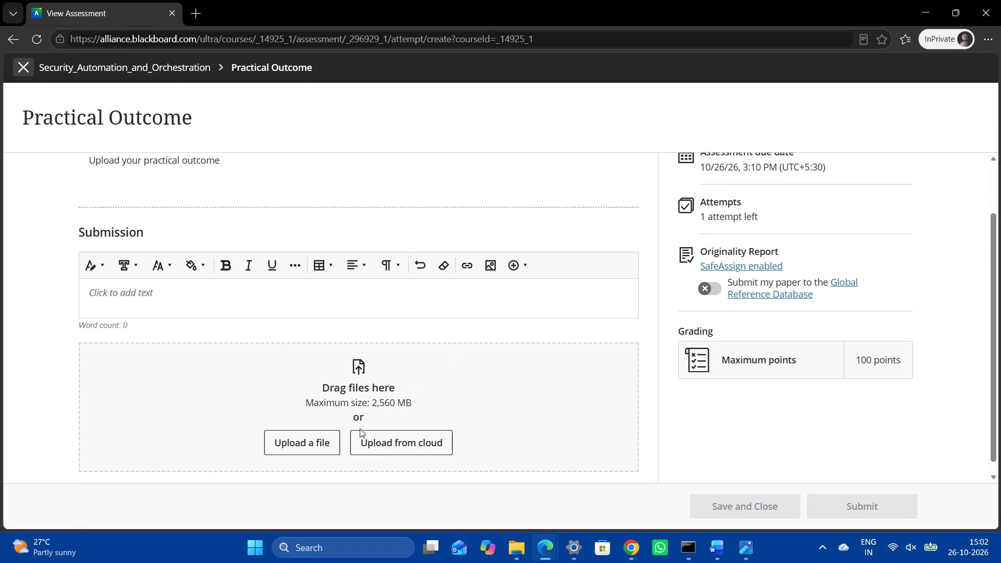
left_click(316, 439)
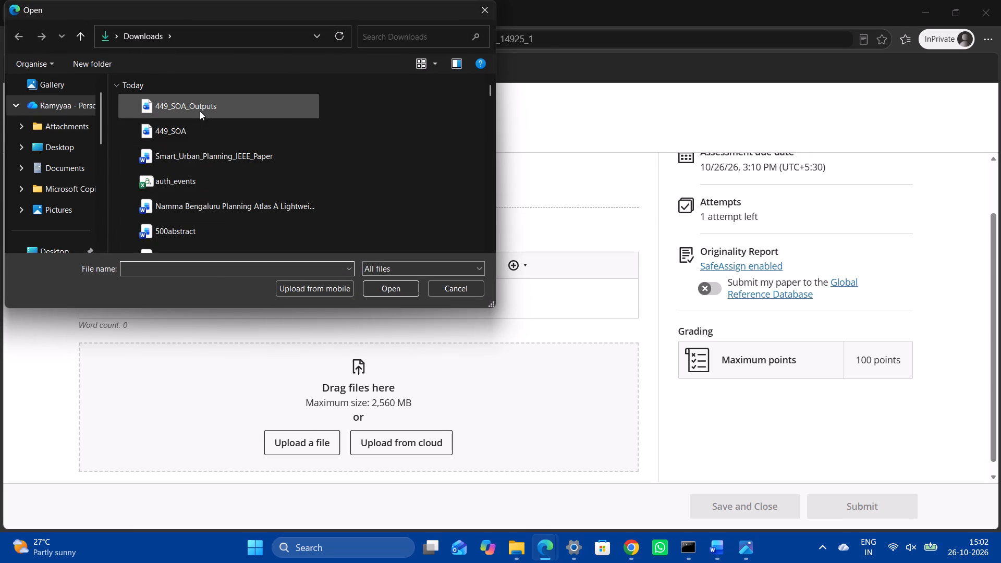
left_click(200, 111)
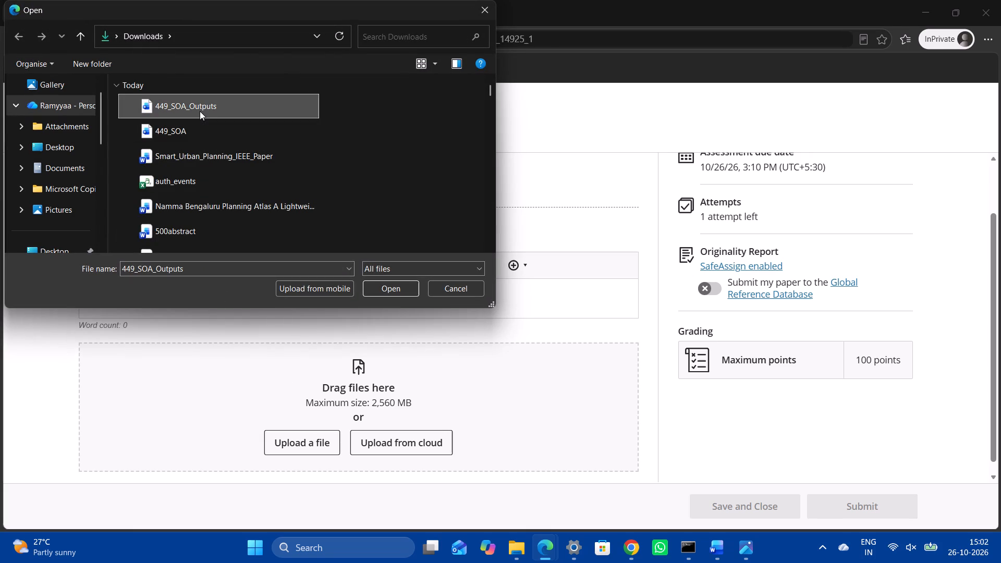
left_click(392, 284)
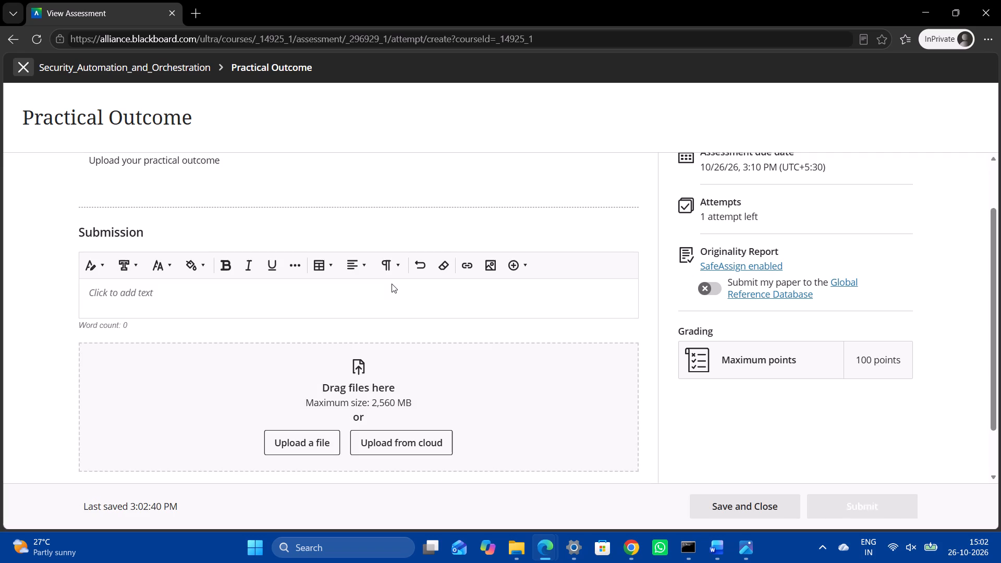
Preview the attached 449_SOA_Outputs.pdf in the submission, fitted to the viewer, and check the captions and screenshots on its pages.
scroll(392, 284, "down", 2)
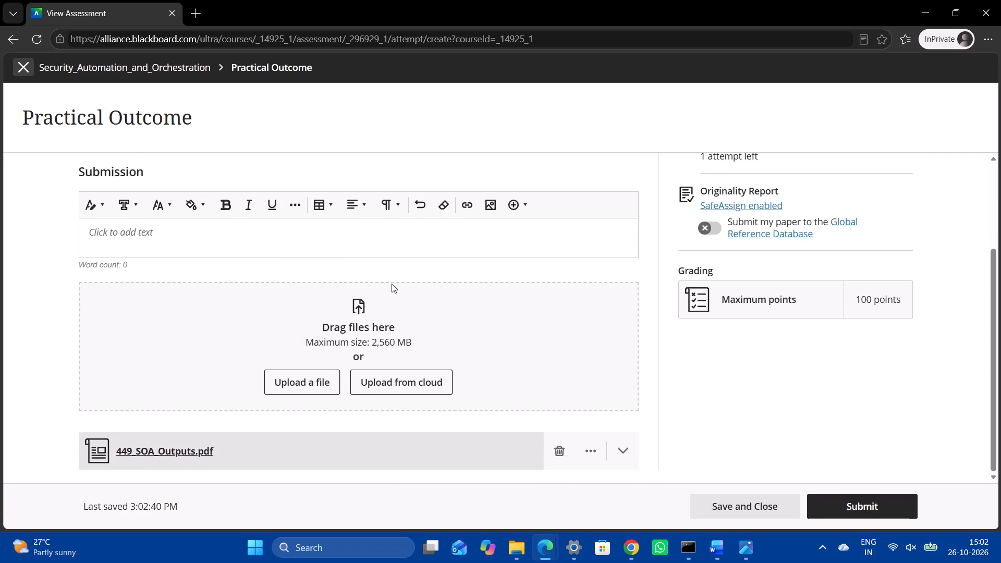
scroll(392, 284, "down", 1)
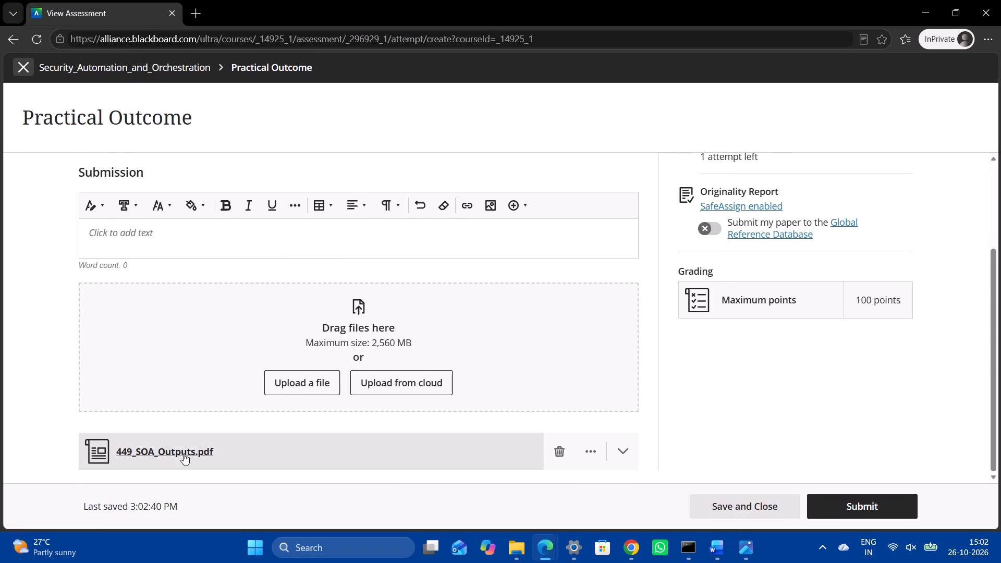
left_click(184, 454)
scroll(184, 454, "down", 5)
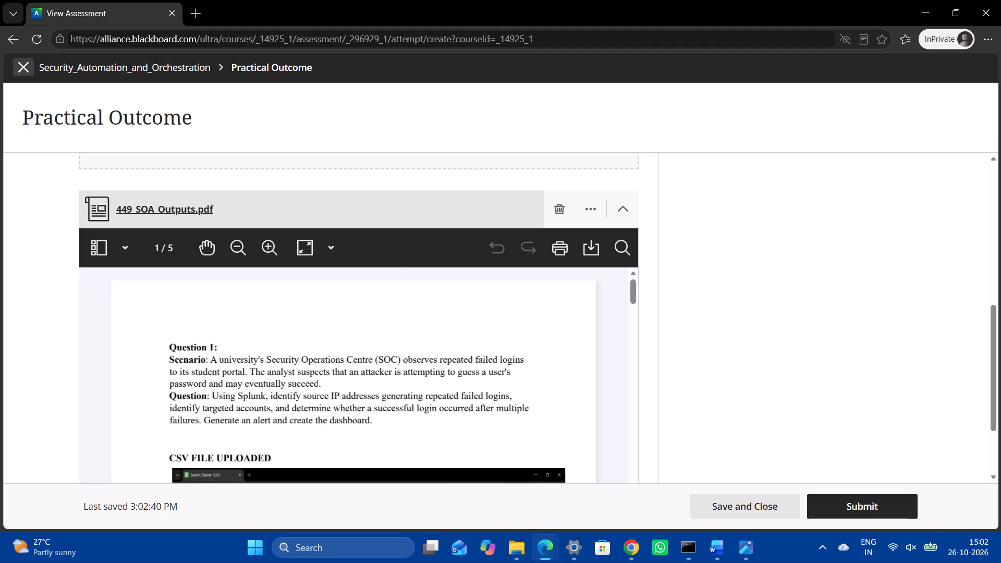
scroll(334, 341, "down", 2)
scroll(407, 218, "down", 2)
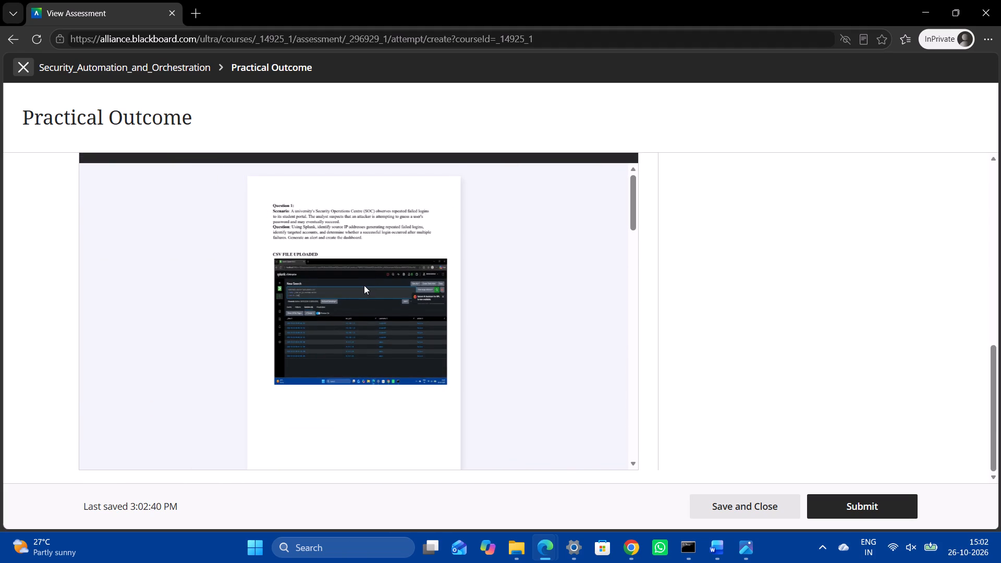
scroll(364, 285, "down", 4)
scroll(364, 285, "up", 2)
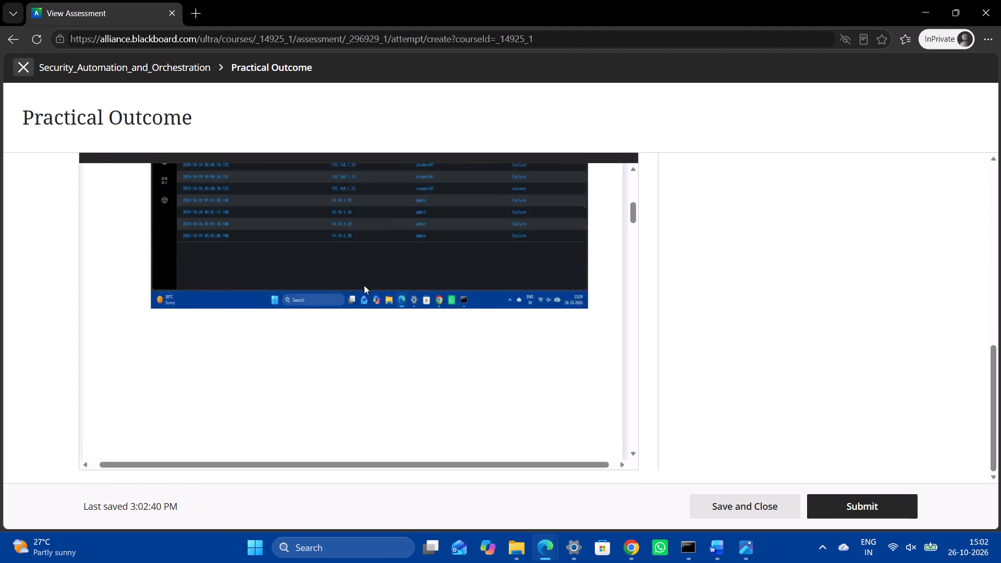
scroll(655, 277, "up", 2)
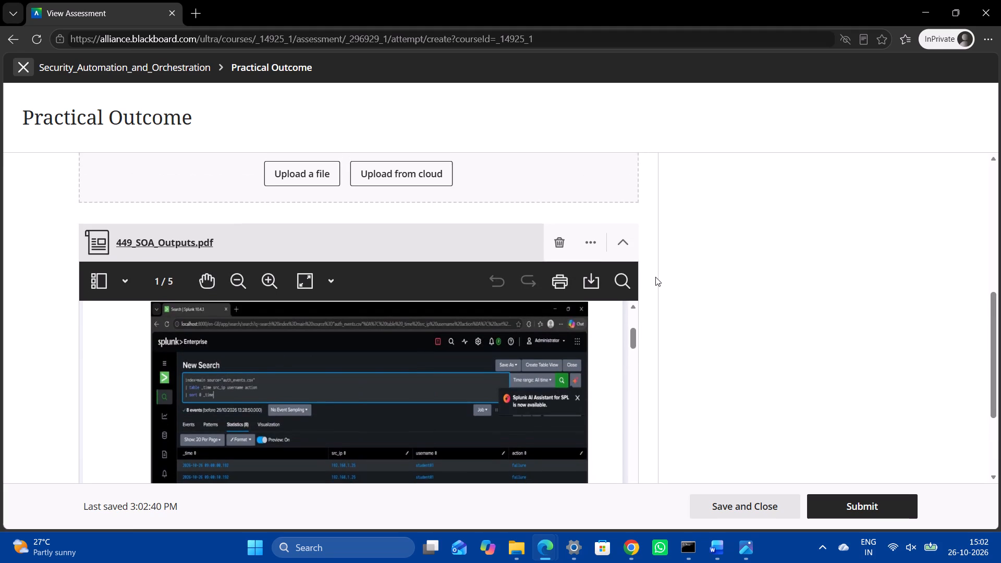
left_click(305, 279)
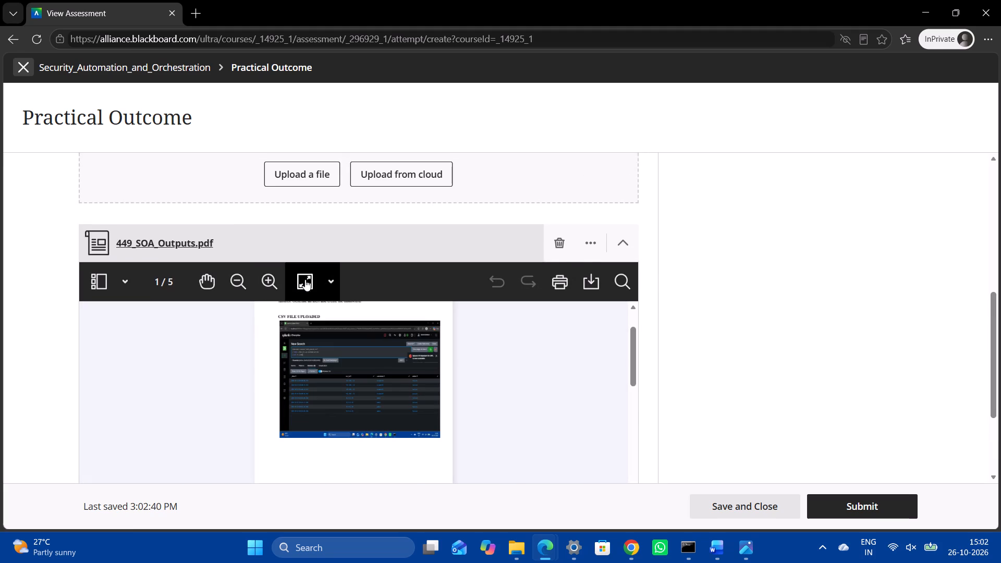
scroll(352, 418, "up", 1)
scroll(367, 234, "down", 2)
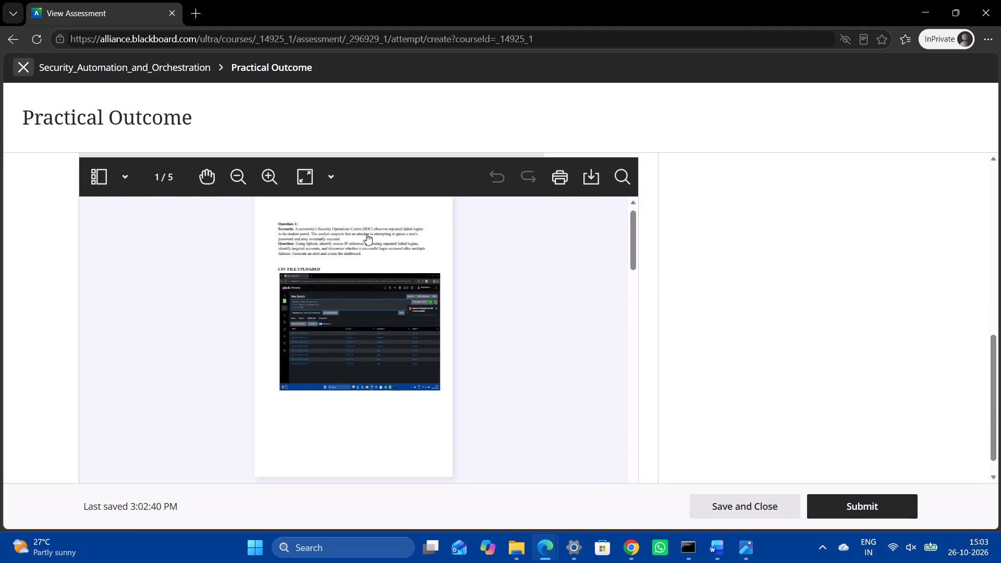
scroll(367, 234, "down", 1)
scroll(346, 296, "down", 4)
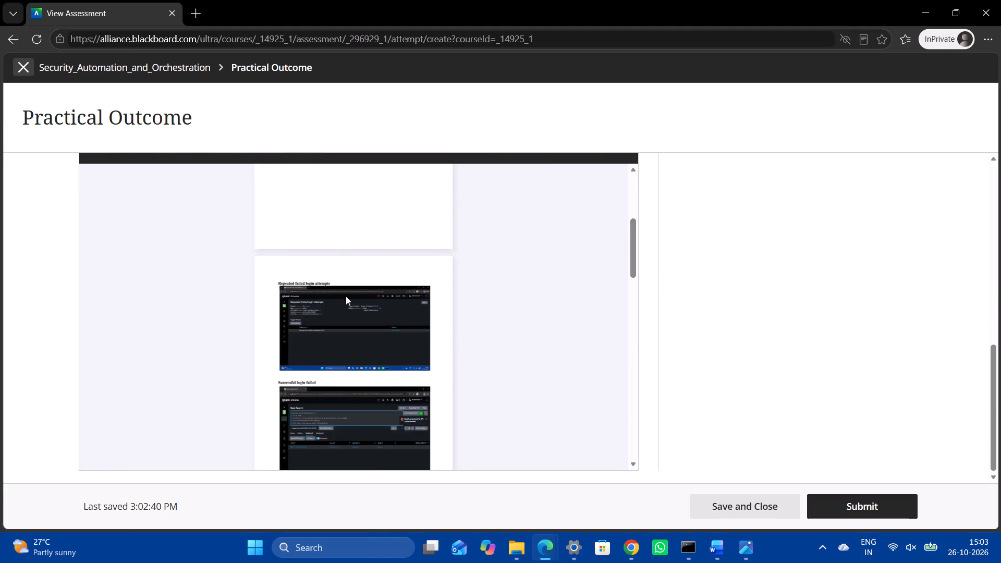
scroll(346, 296, "down", 4)
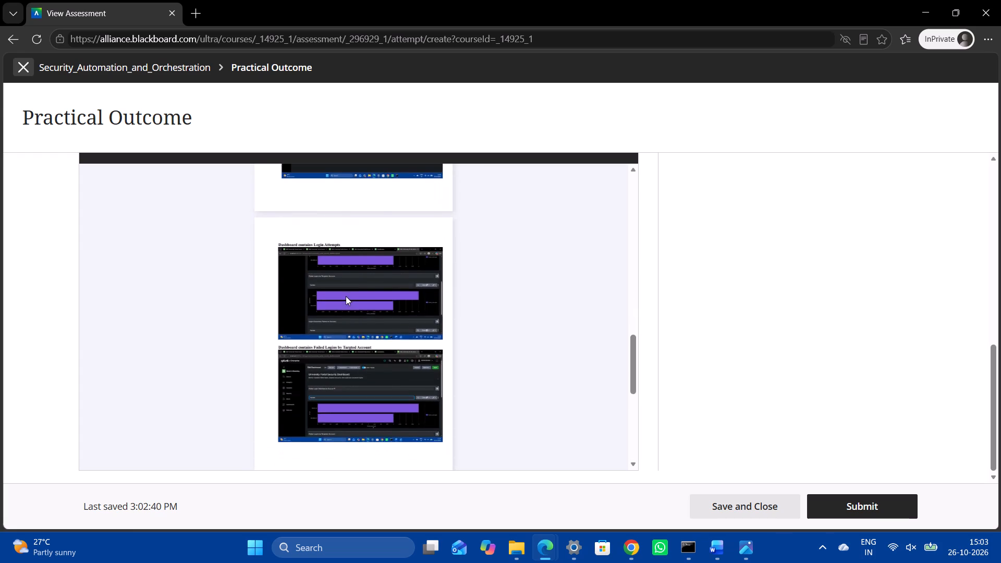
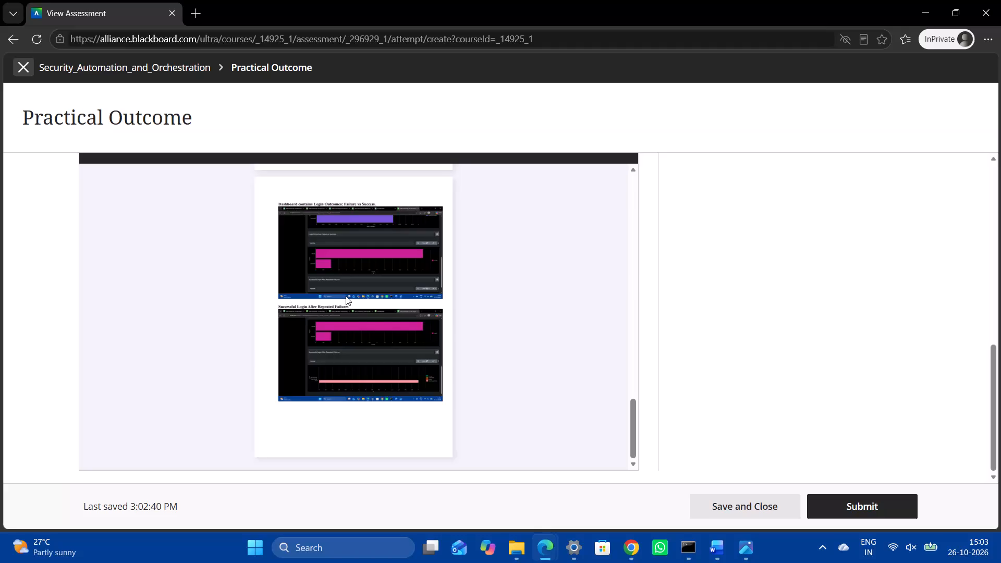
Review the attached 449_SOA_Outputs.pdf from the CSV upload screenshot through the repeated failed login alert and the successful login search.
scroll(346, 296, "up", 2)
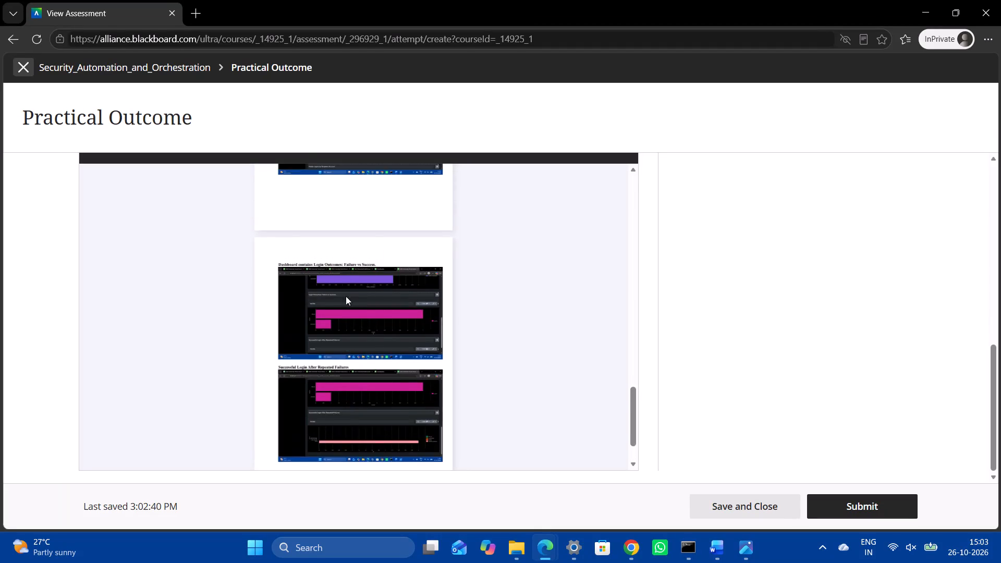
scroll(346, 296, "up", 10)
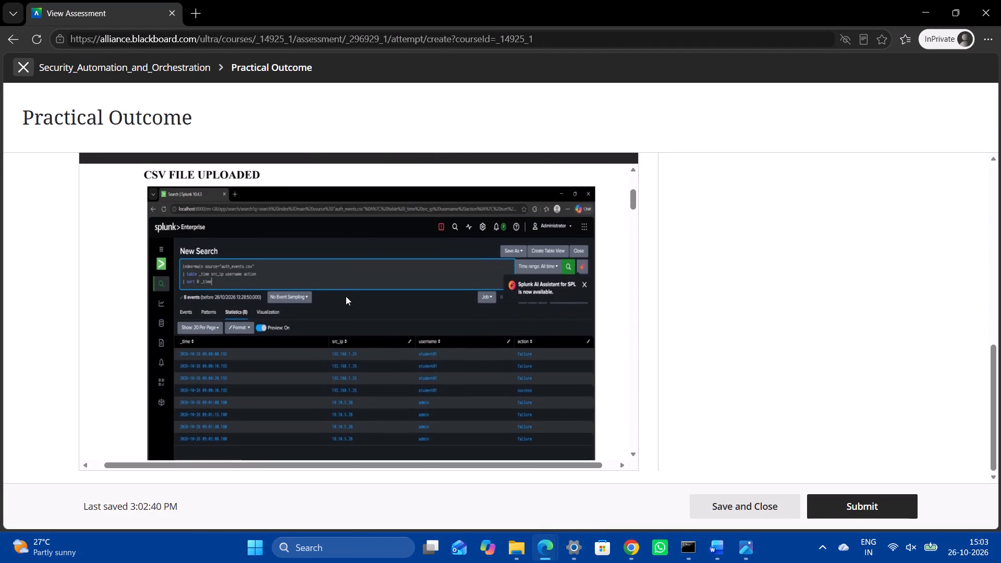
scroll(346, 296, "down", 7)
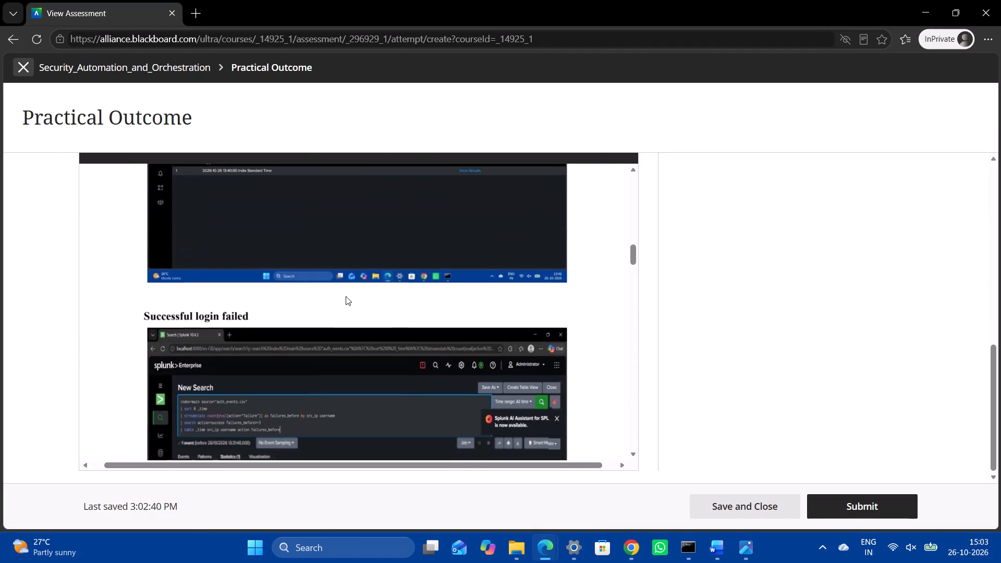
scroll(346, 296, "down", 1)
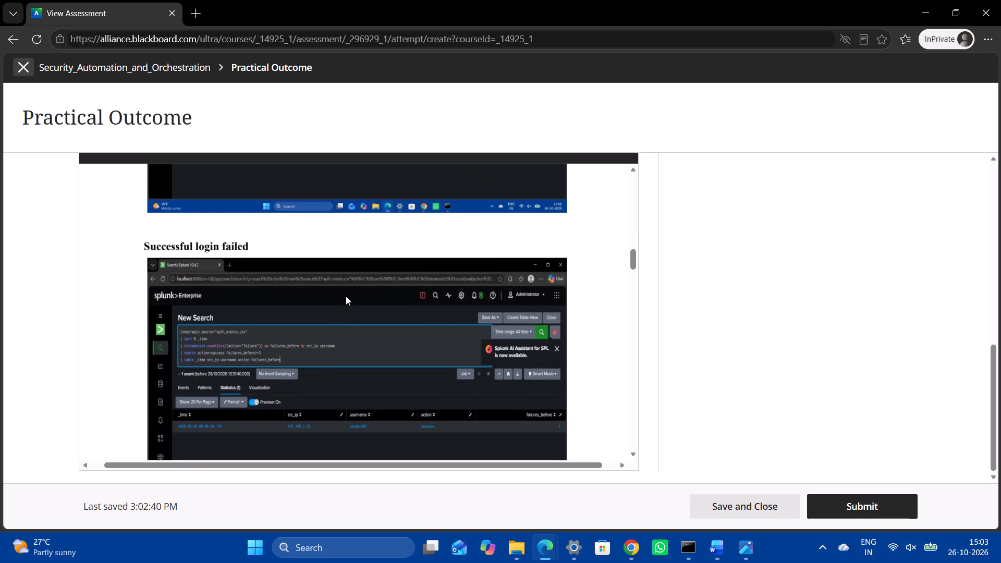
scroll(346, 296, "up", 1)
scroll(346, 296, "down", 1)
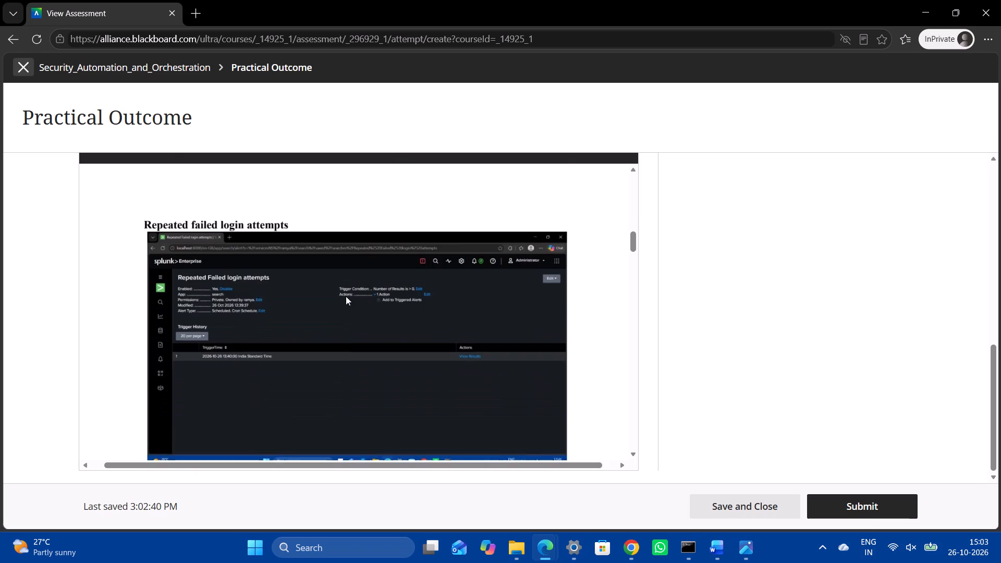
scroll(346, 296, "down", 2)
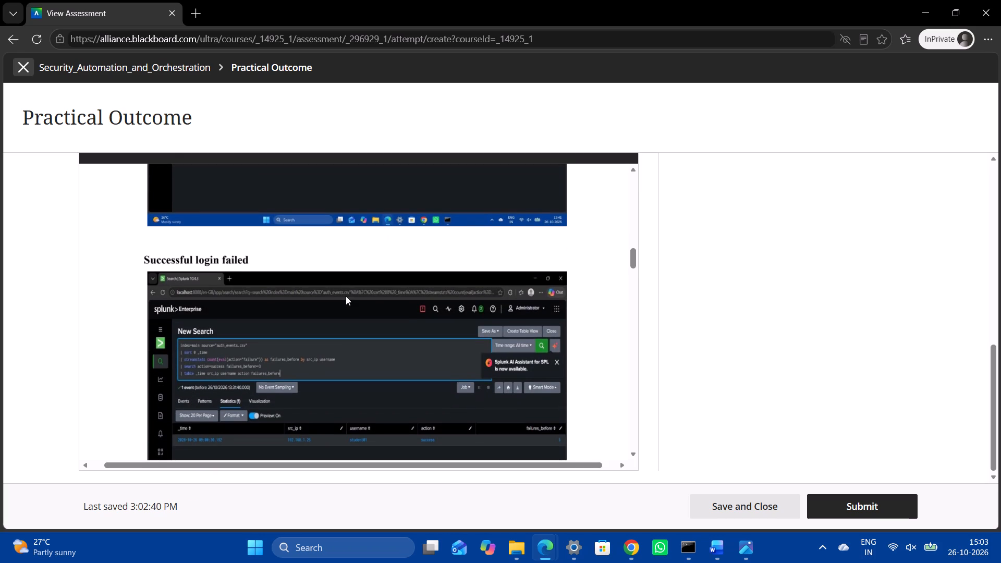
scroll(346, 296, "down", 4)
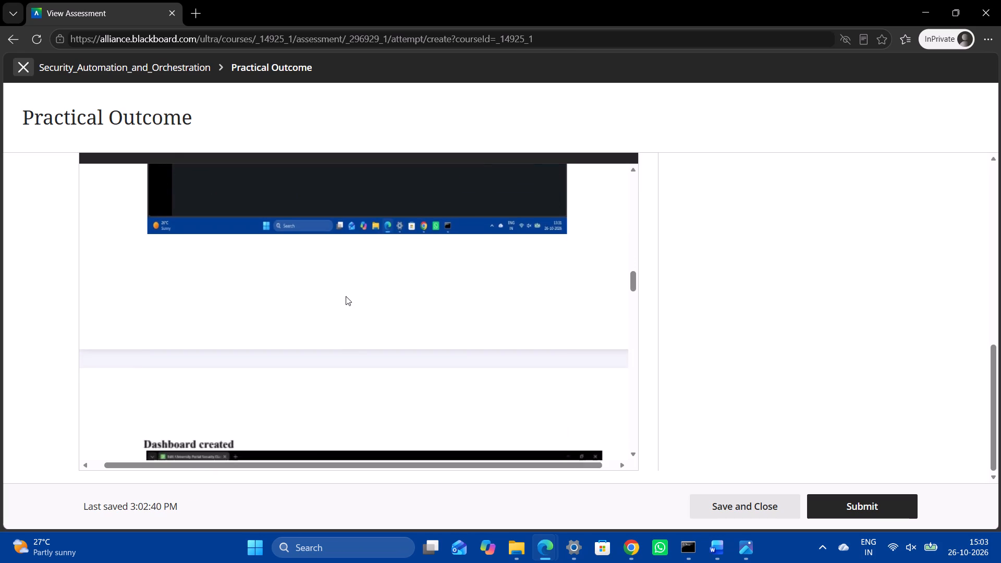
Examine the University Portal Security Dashboard screenshot under the heading "Dashboard contains all the required fields" in the attached PDF.
scroll(346, 296, "down", 3)
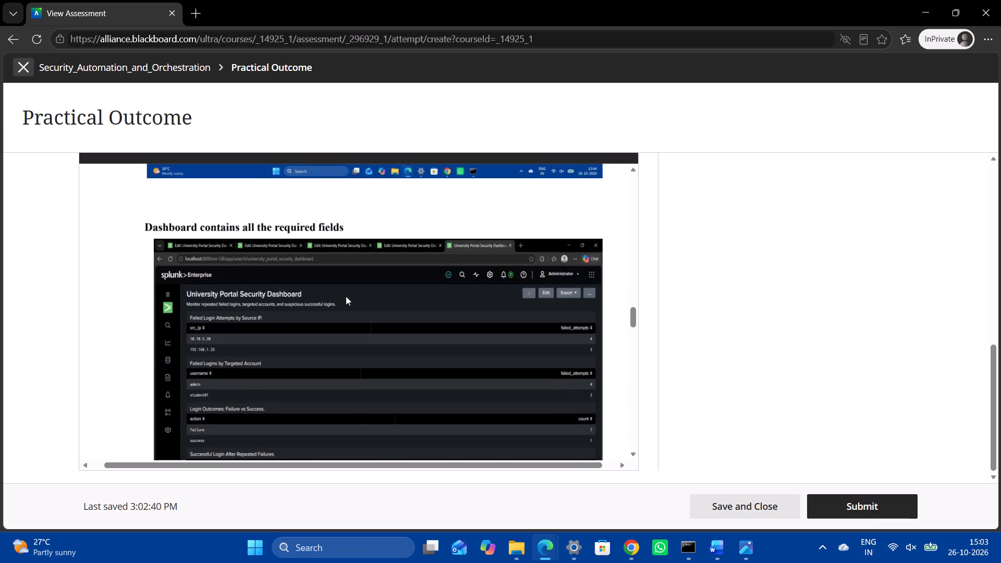
scroll(346, 296, "down", 1)
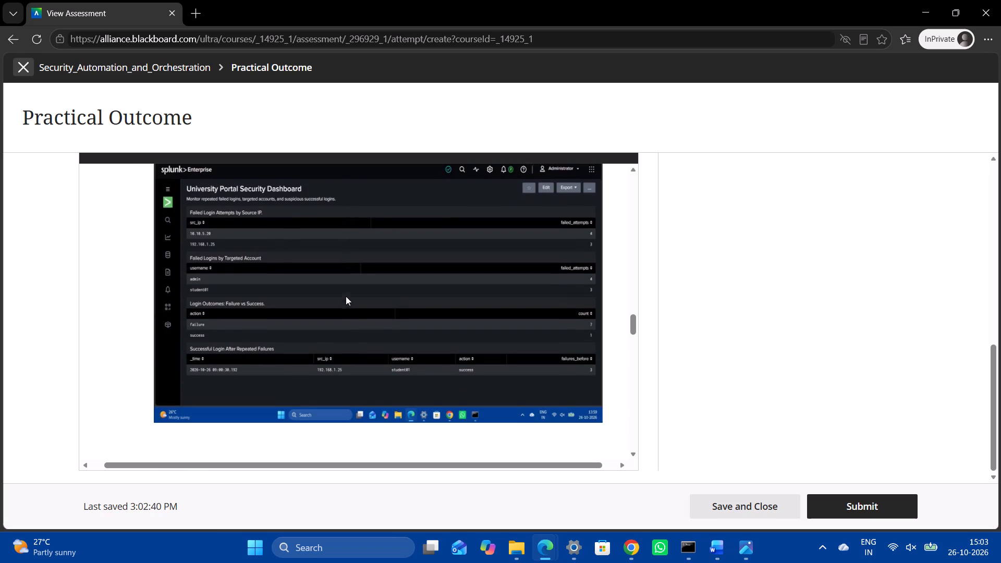
scroll(346, 296, "down", 3)
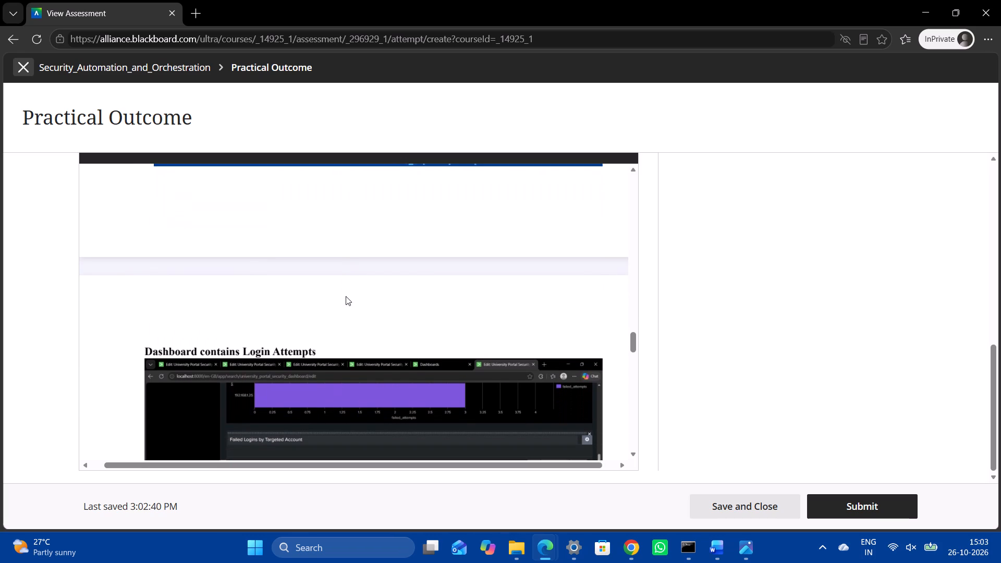
scroll(346, 296, "up", 4)
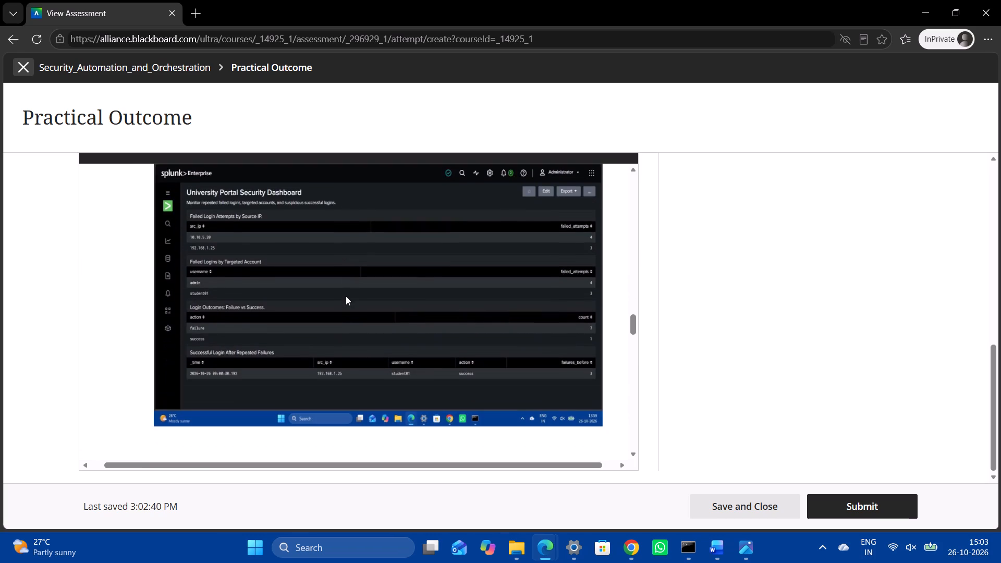
scroll(346, 296, "down", 4)
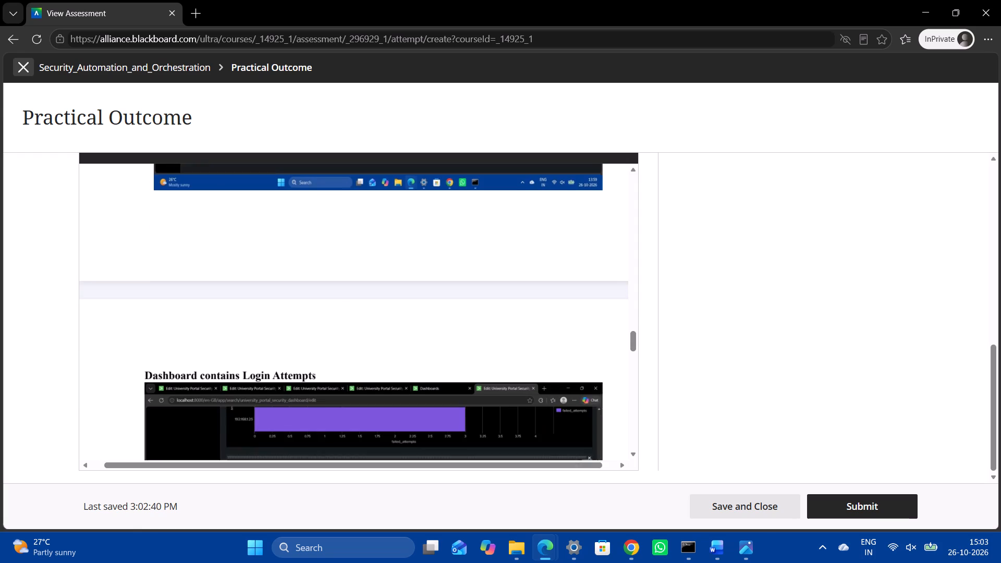
Check the dashboard chart screenshots for login attempts, targeted accounts, login outcomes and successful login after repeated failures, and return to the PDF's first page.
scroll(346, 296, "down", 5)
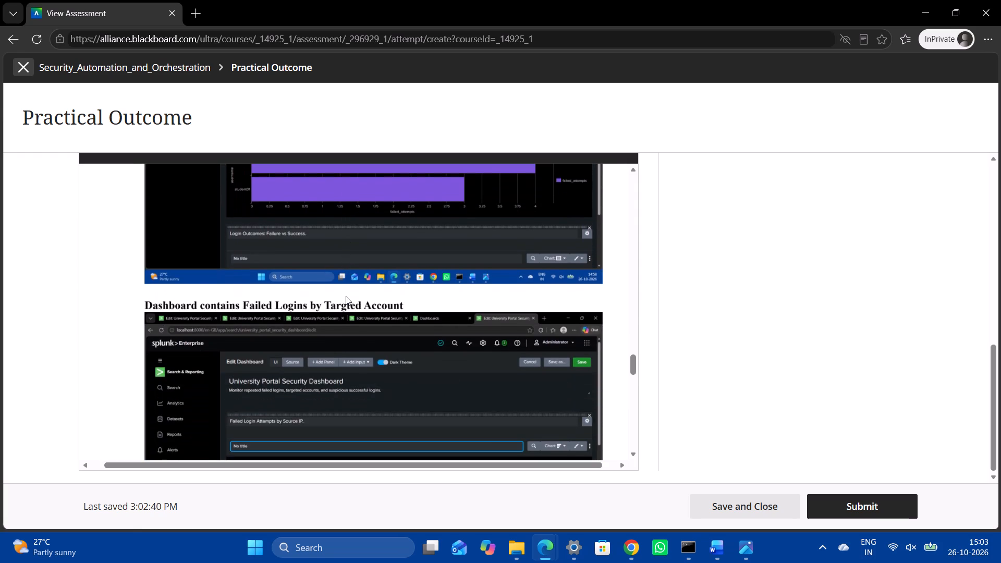
scroll(346, 296, "down", 6)
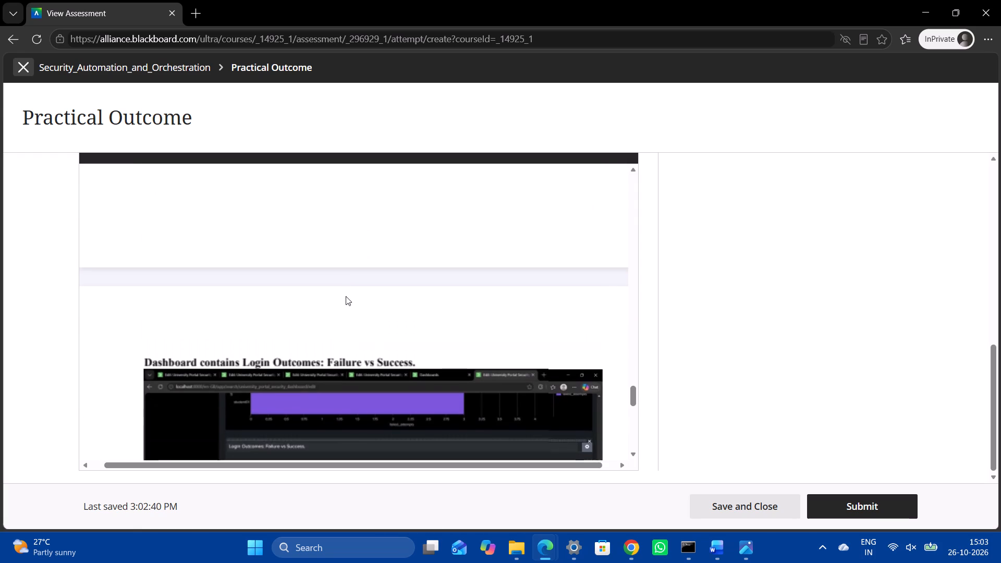
scroll(346, 296, "down", 5)
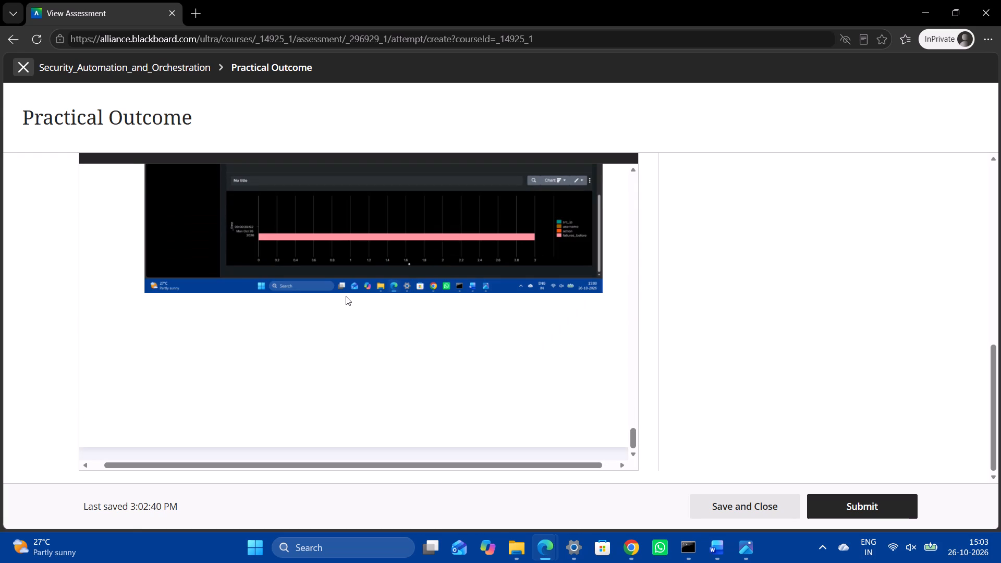
scroll(346, 296, "down", 1)
scroll(346, 296, "up", 3)
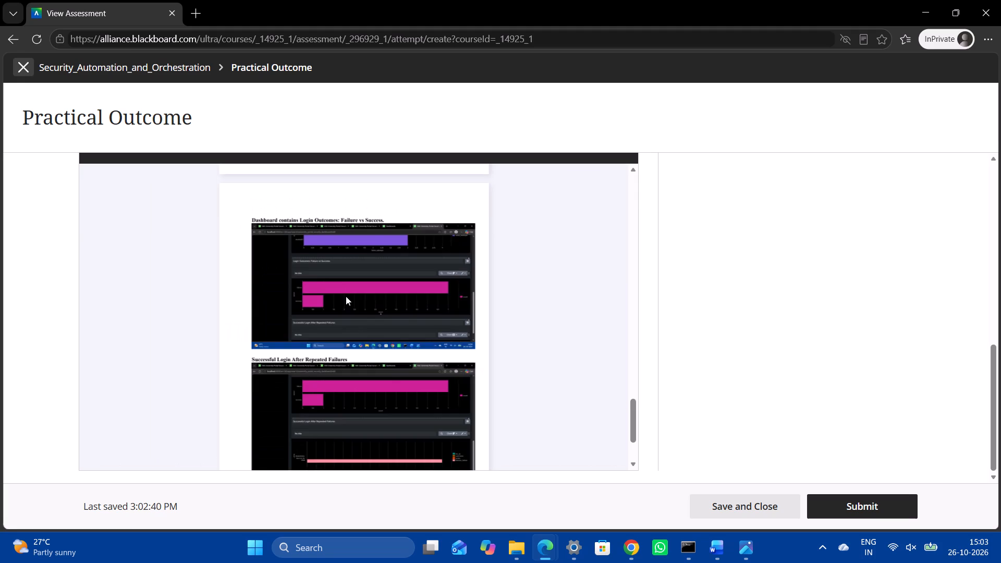
scroll(346, 296, "up", 3)
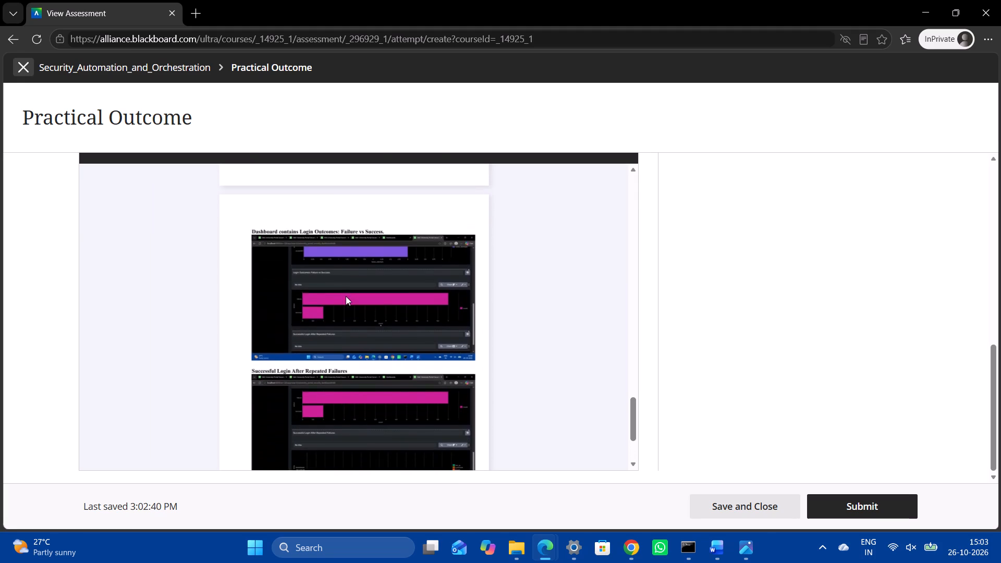
scroll(346, 296, "up", 8)
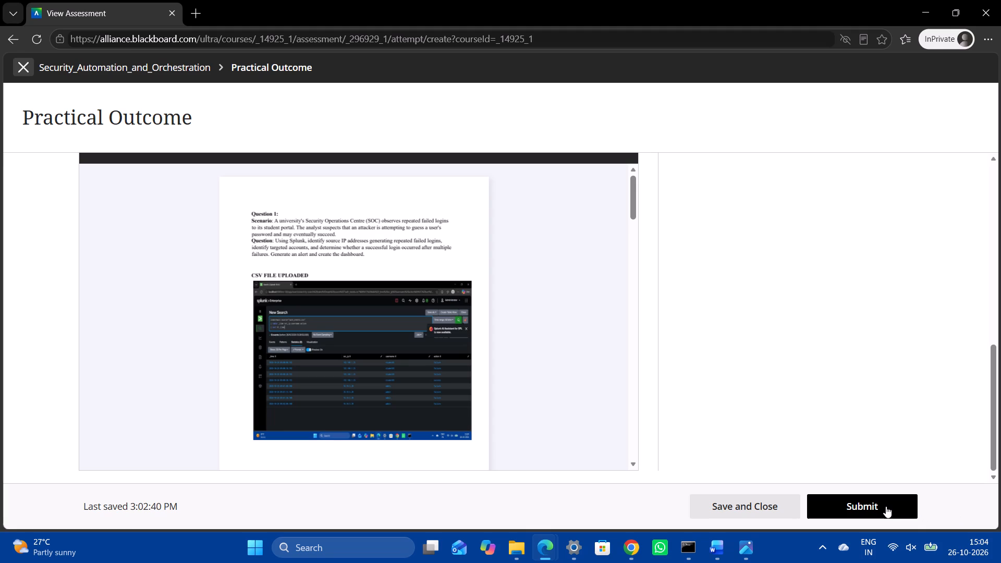
Submit the Practical Outcome assignment with 449_SOA_Outputs.pdf attached and close the submission receipt without downloading it.
scroll(812, 394, "up", 4)
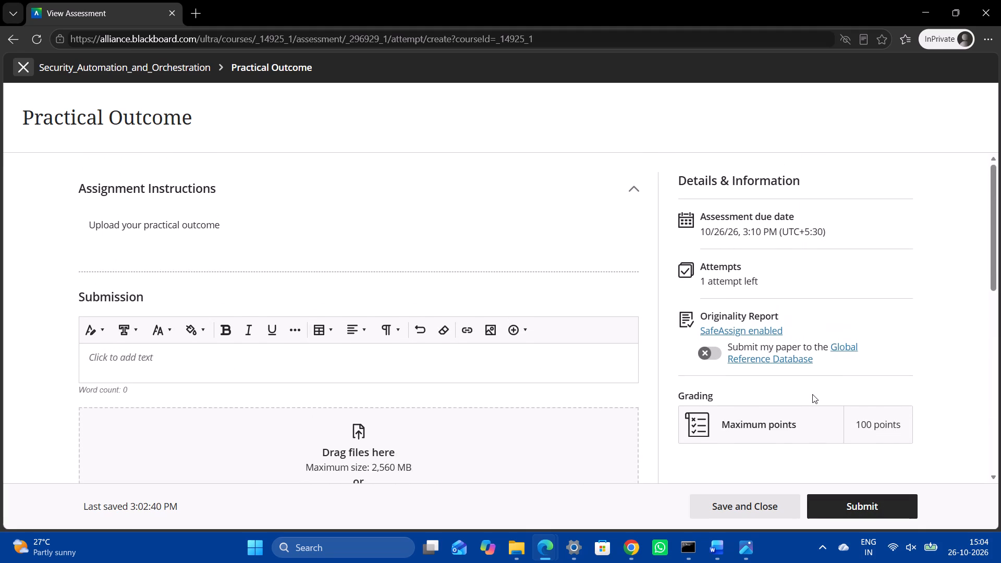
scroll(812, 394, "down", 5)
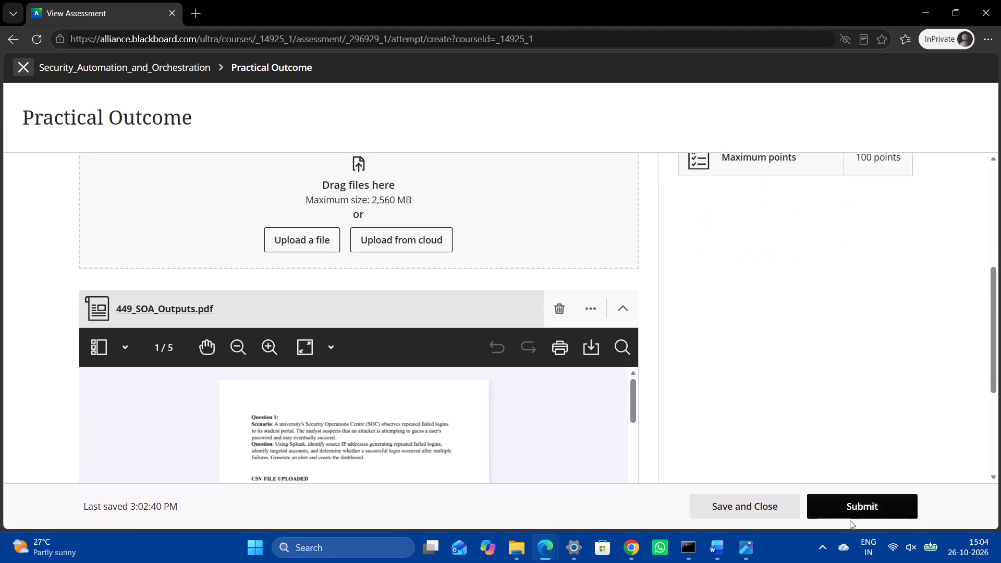
left_click(848, 506)
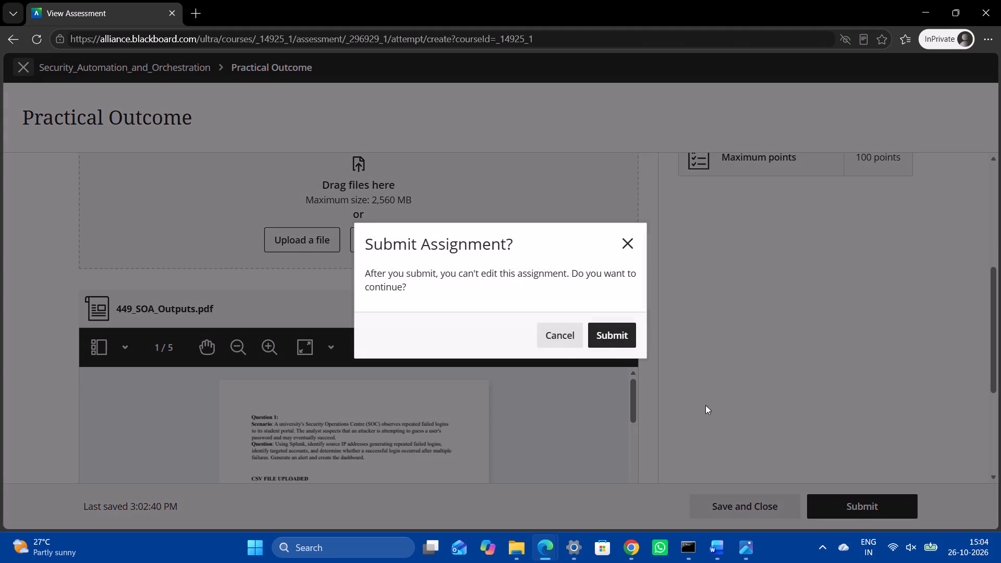
left_click(616, 338)
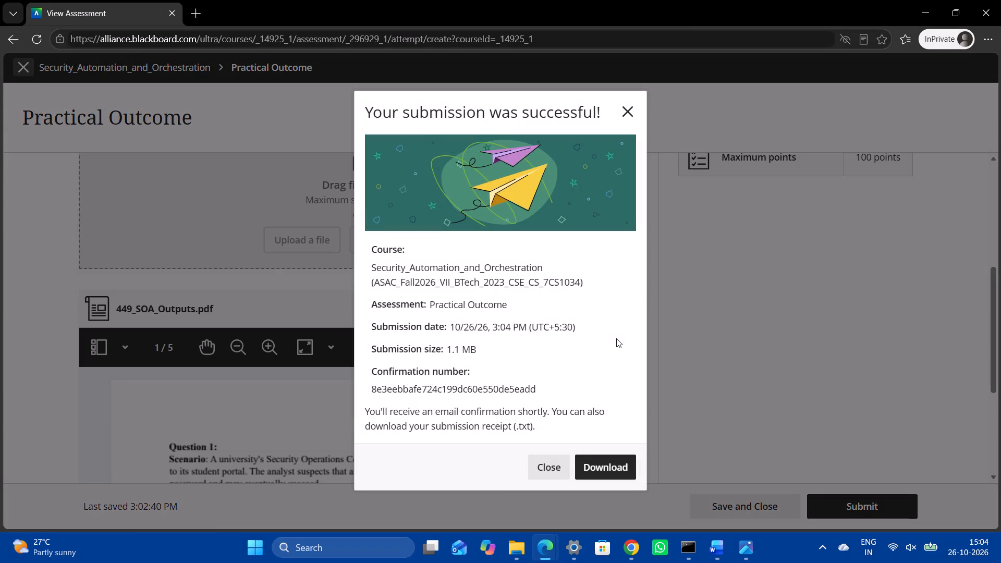
left_click(555, 468)
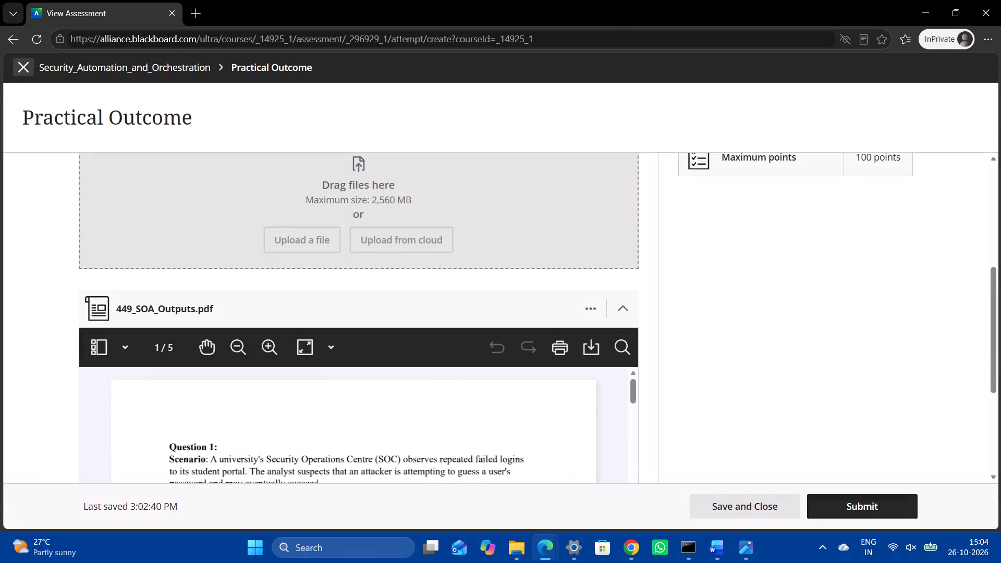
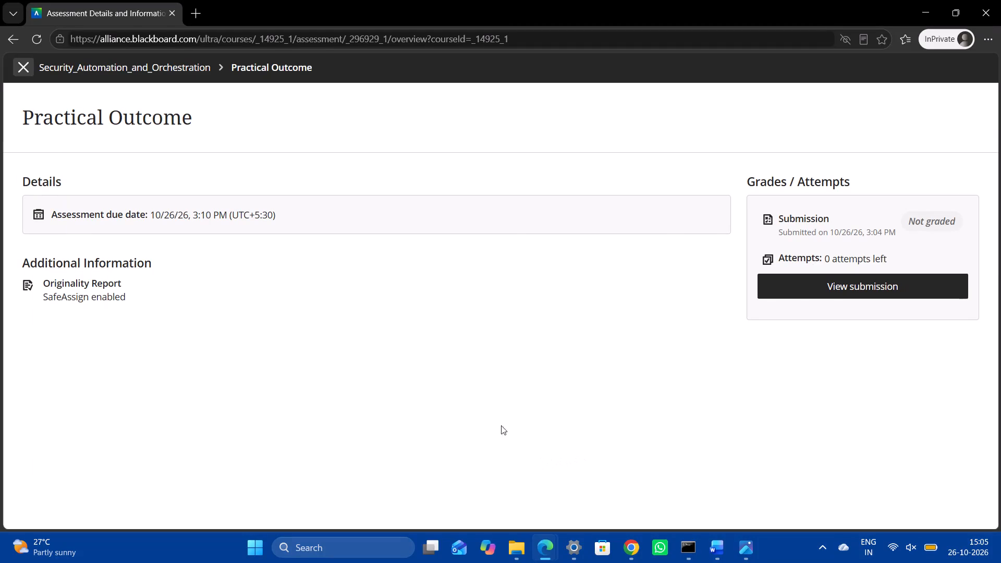
Check the submitted 449_SOA_Outputs.pdf in the Practical Outcome submission view and return to the assessment details.
left_click(849, 290)
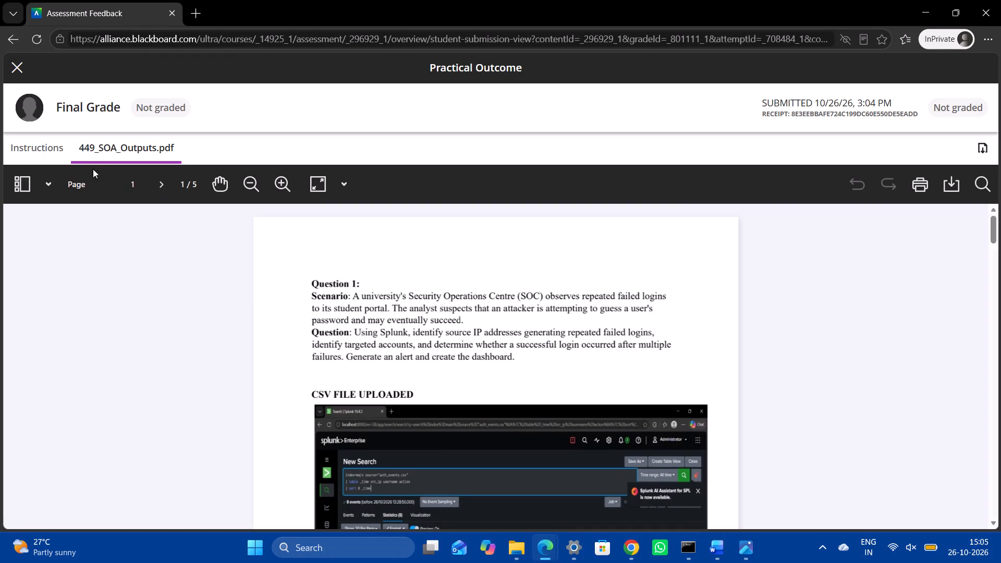
left_click(14, 71)
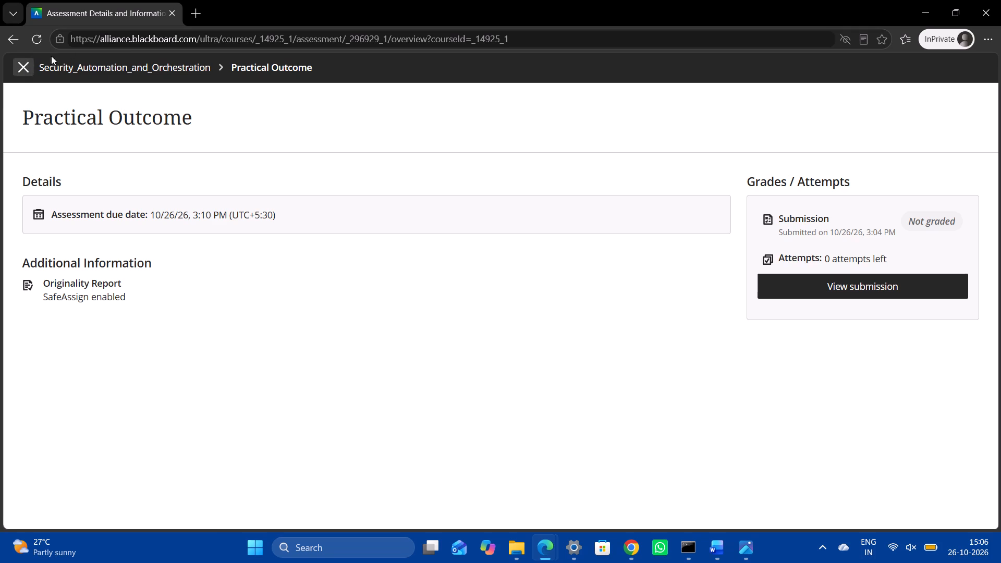
left_click(774, 288)
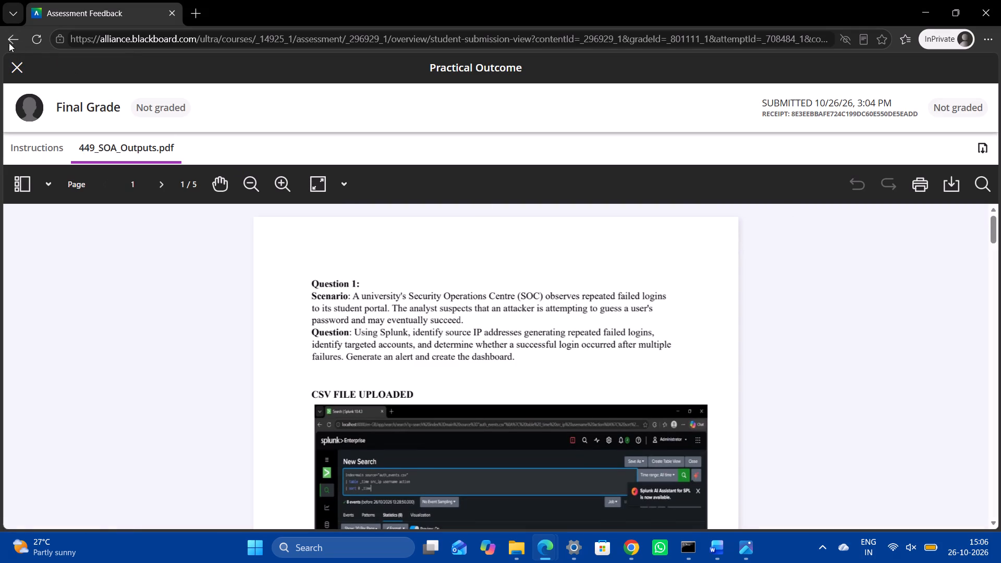
left_click(18, 60)
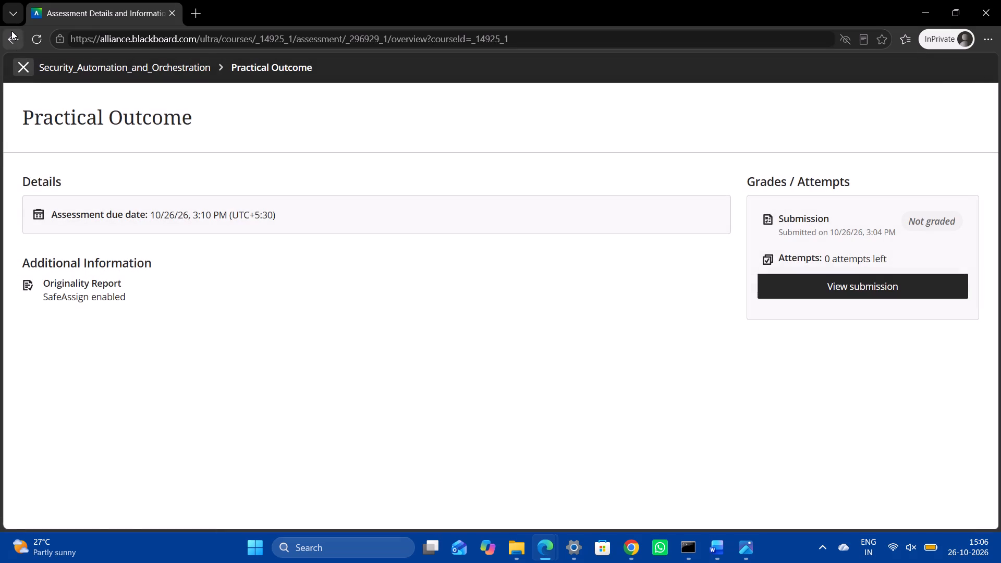
left_click(11, 31)
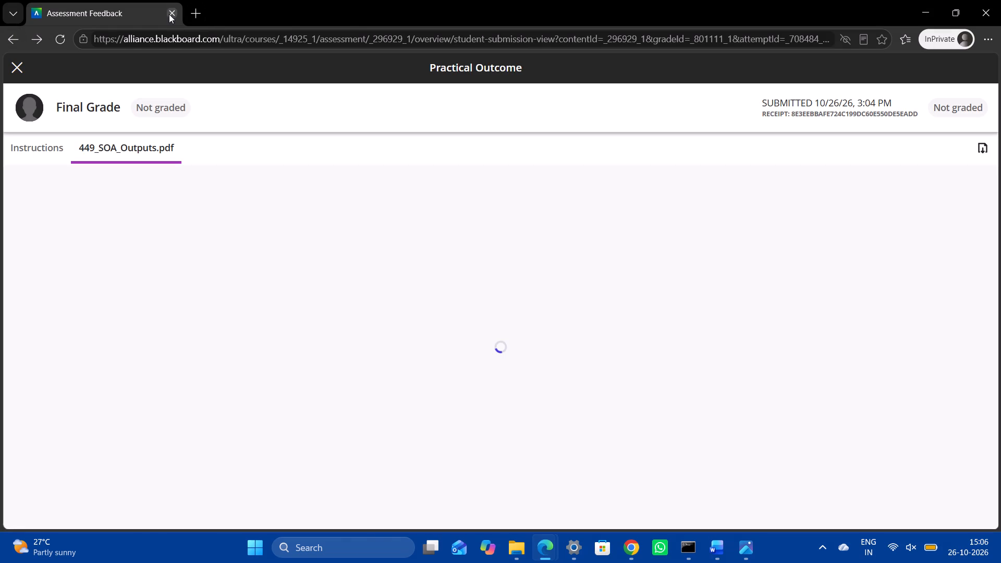
left_click(9, 37)
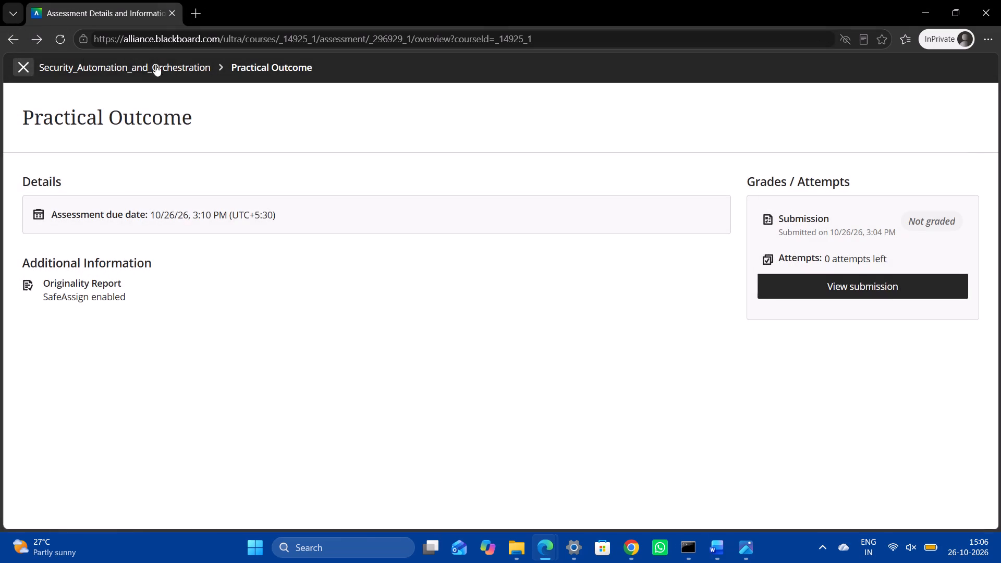
Leave the assessment and course, sign out of Blackboard from the Courses page, and close the InPrivate browser window.
left_click(27, 62)
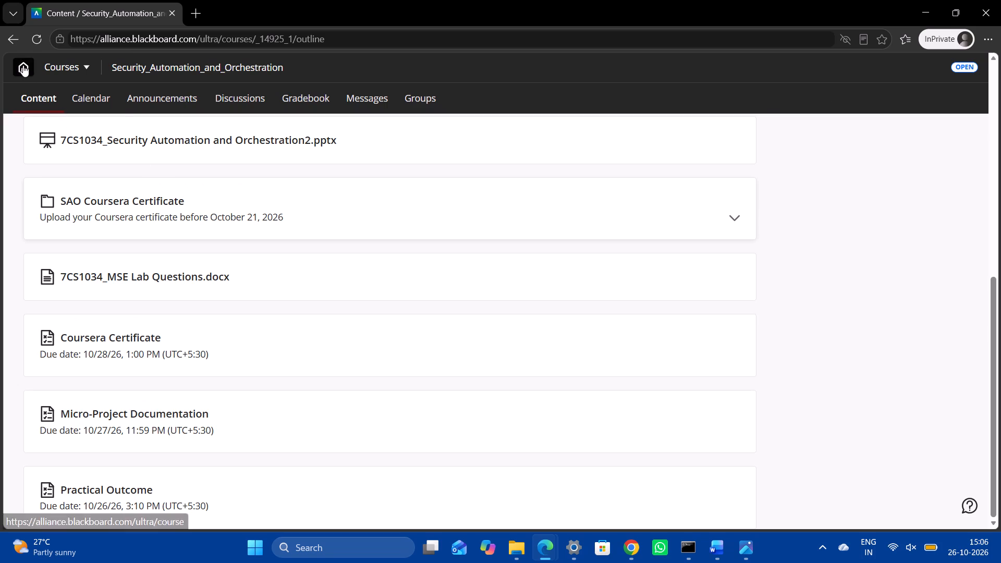
left_click(23, 65)
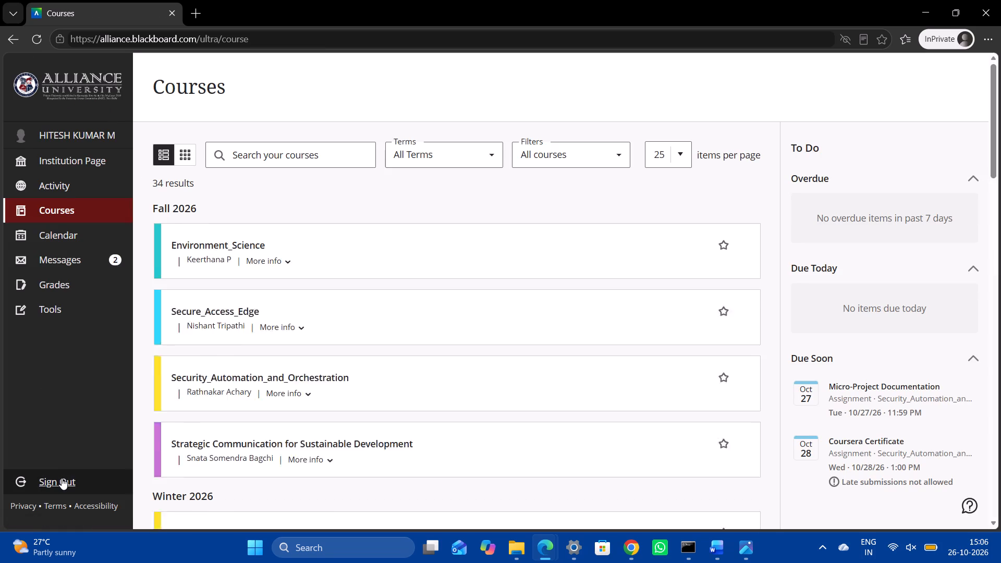
left_click(62, 478)
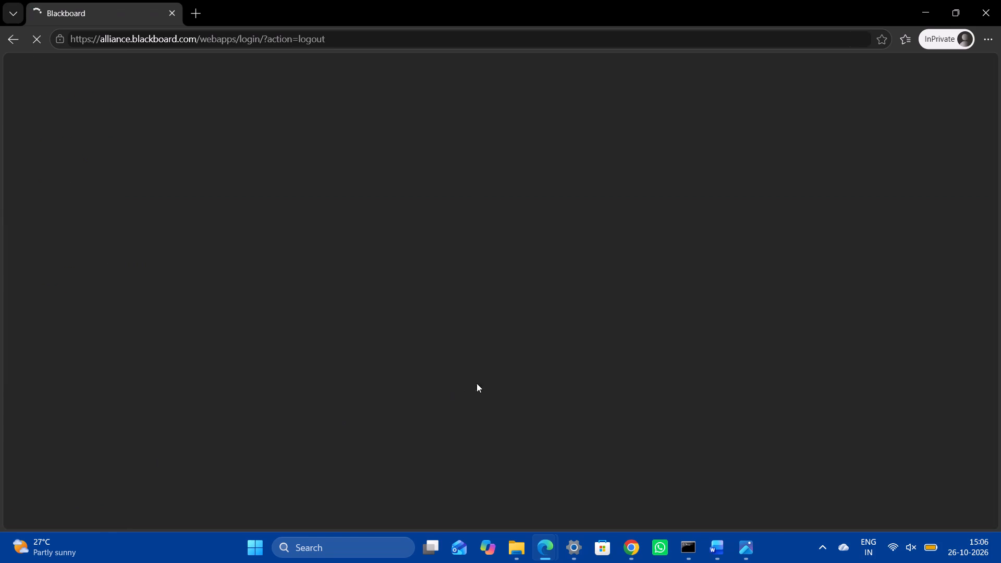
left_click(988, 3)
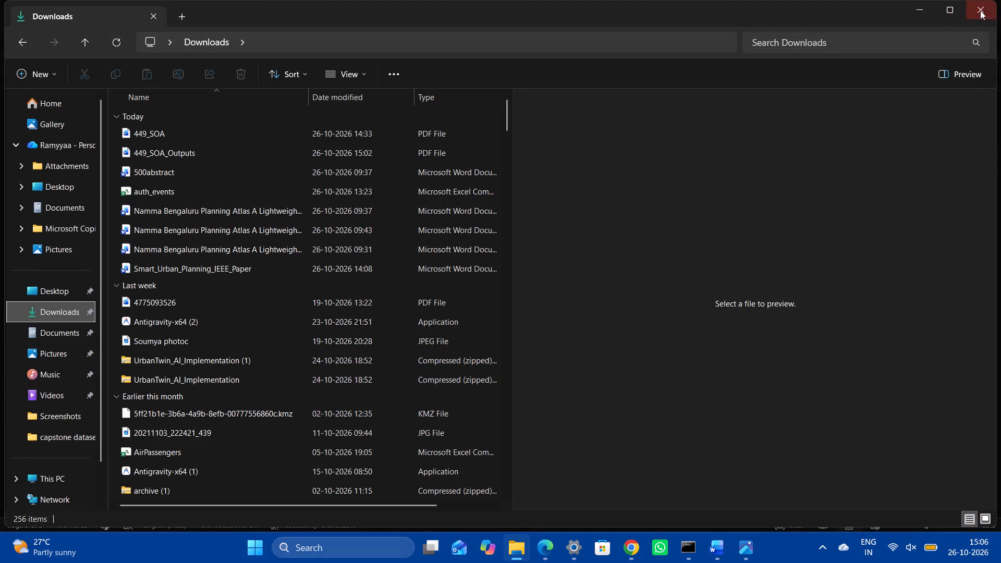
Preview the 449_SOA PDF in the Downloads folder and close the folder window.
left_click(447, 130)
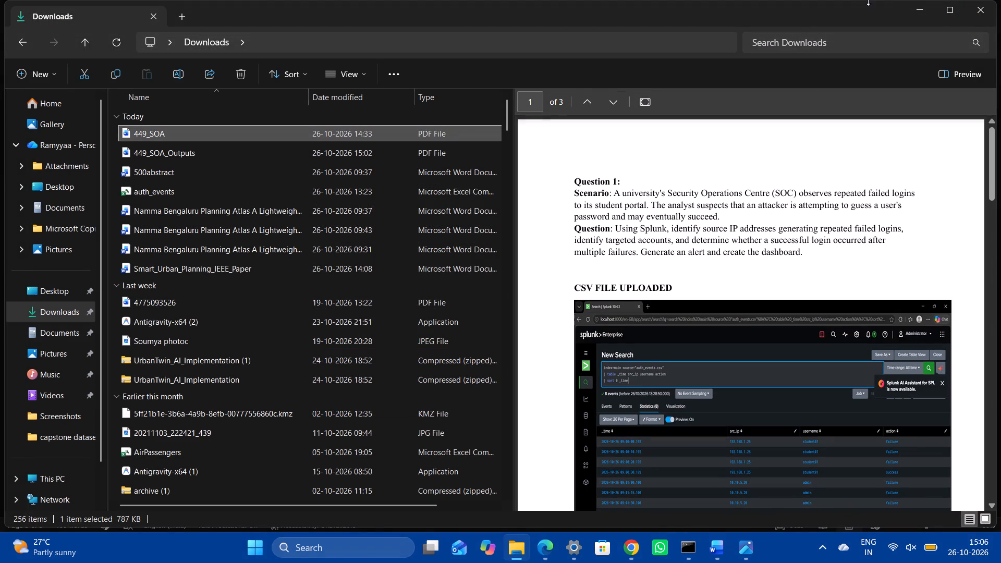
left_click(989, 6)
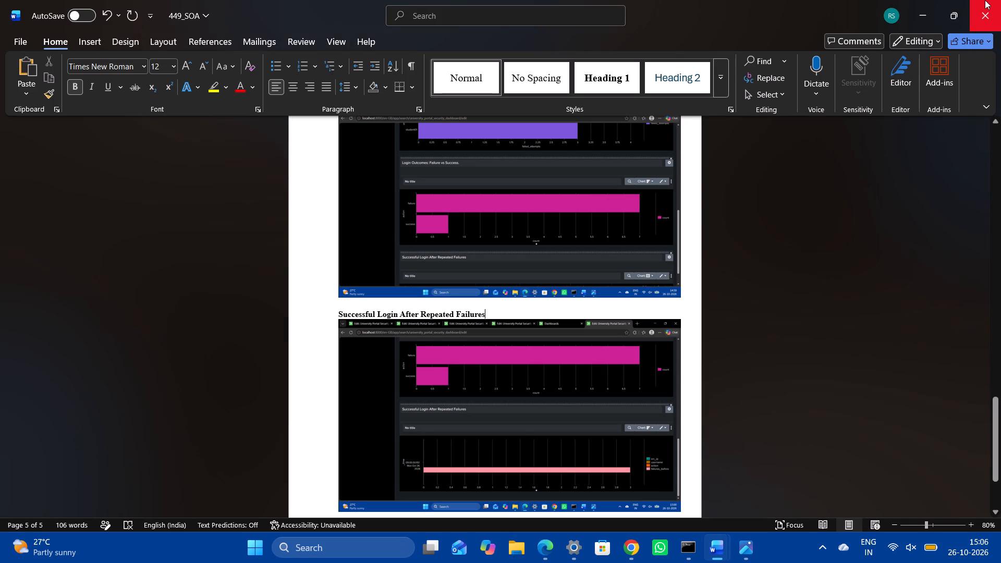
Close the 449_SOA document in Word, saving it as a Word Document named 449_SOA in Downloads.
left_click(987, 4)
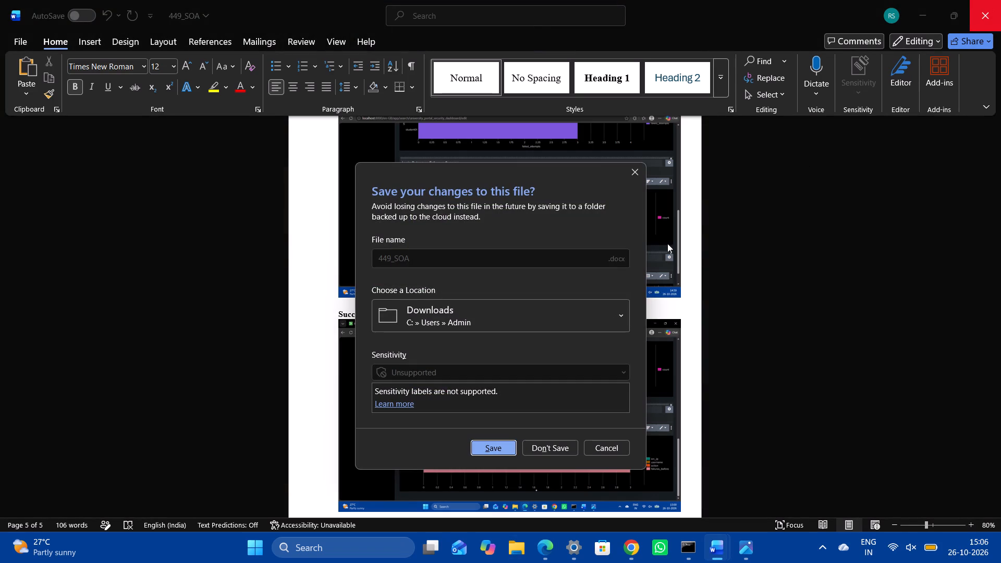
left_click(484, 442)
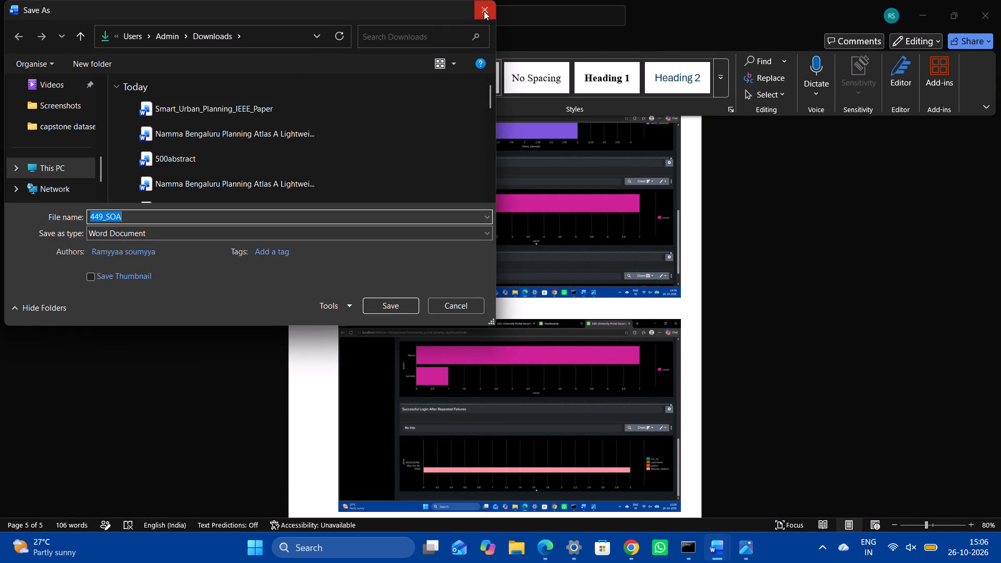
left_click(375, 303)
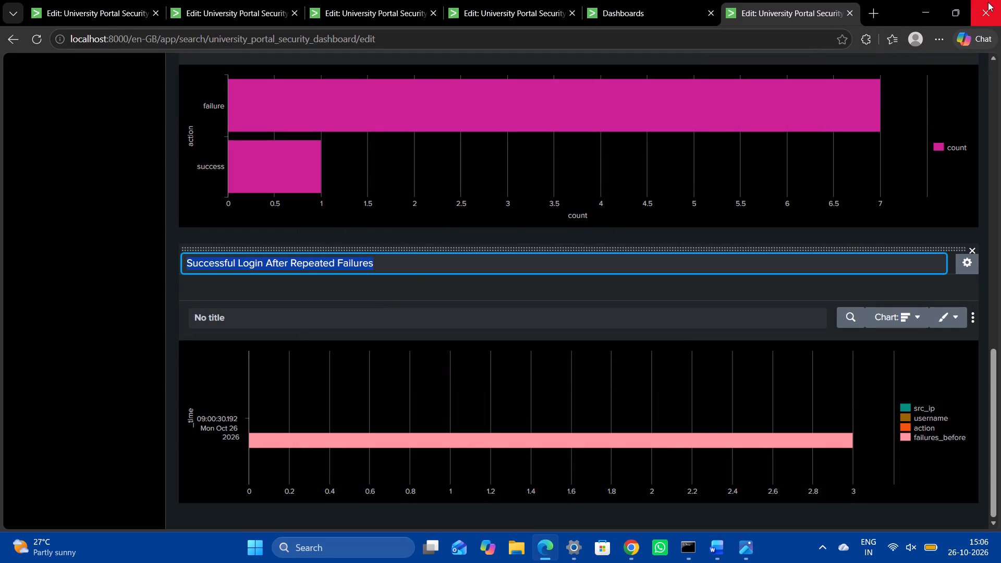
left_click(988, 2)
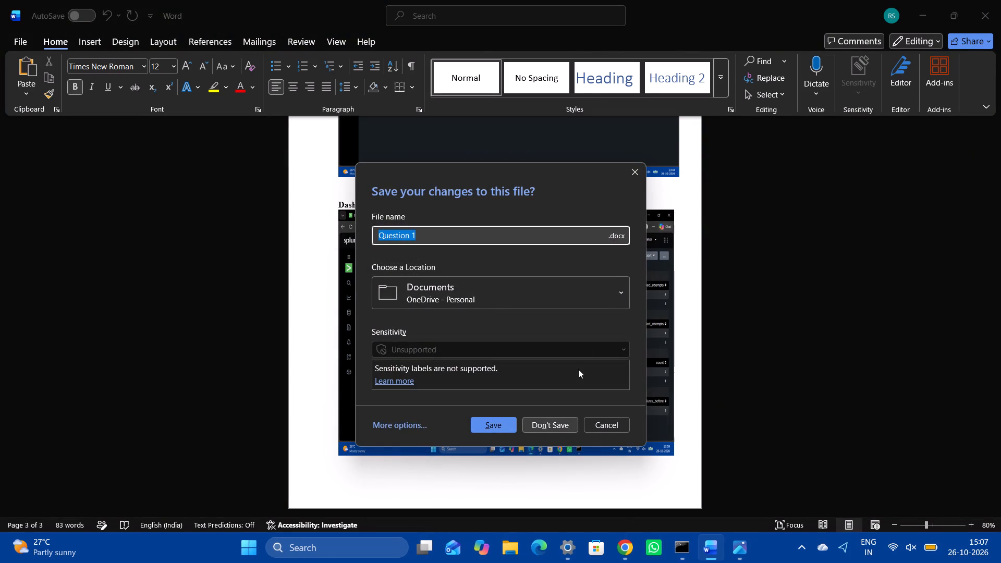
left_click(632, 174)
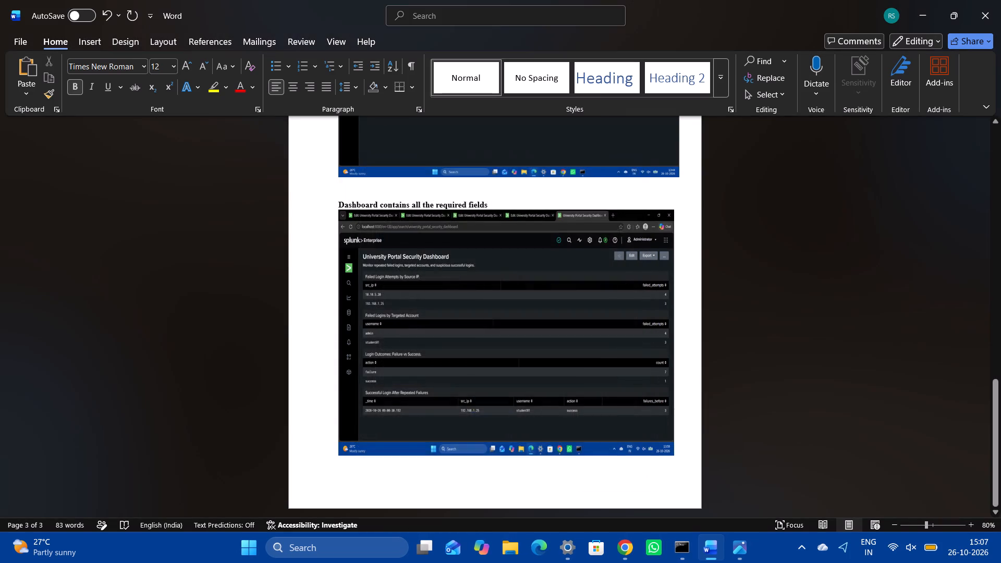
scroll(632, 174, "up", 20)
scroll(632, 174, "up", 1)
left_click(985, 7)
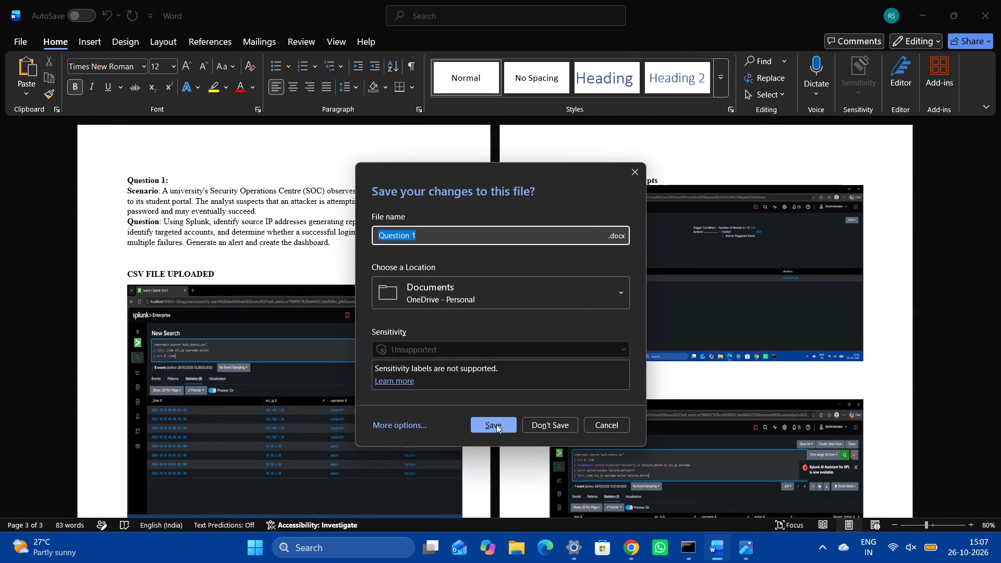
left_click(539, 424)
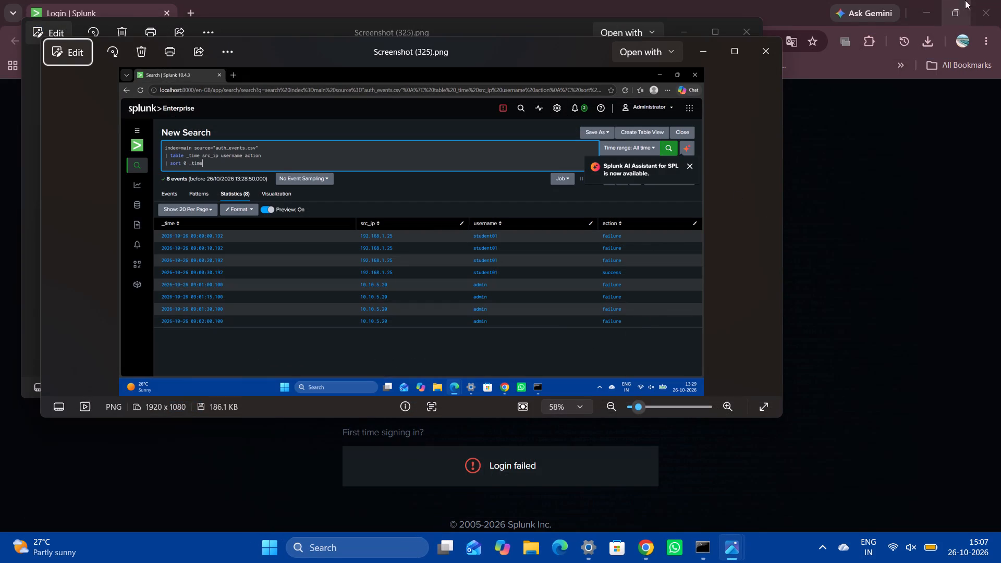
Close the Photos windows that show Screenshot (325).png.
left_click(764, 49)
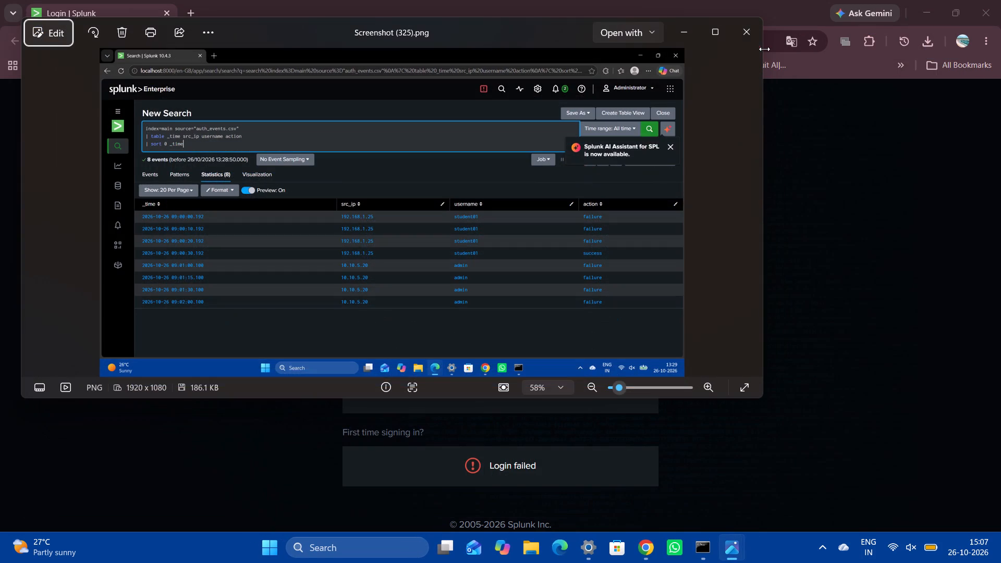
left_click(727, 23)
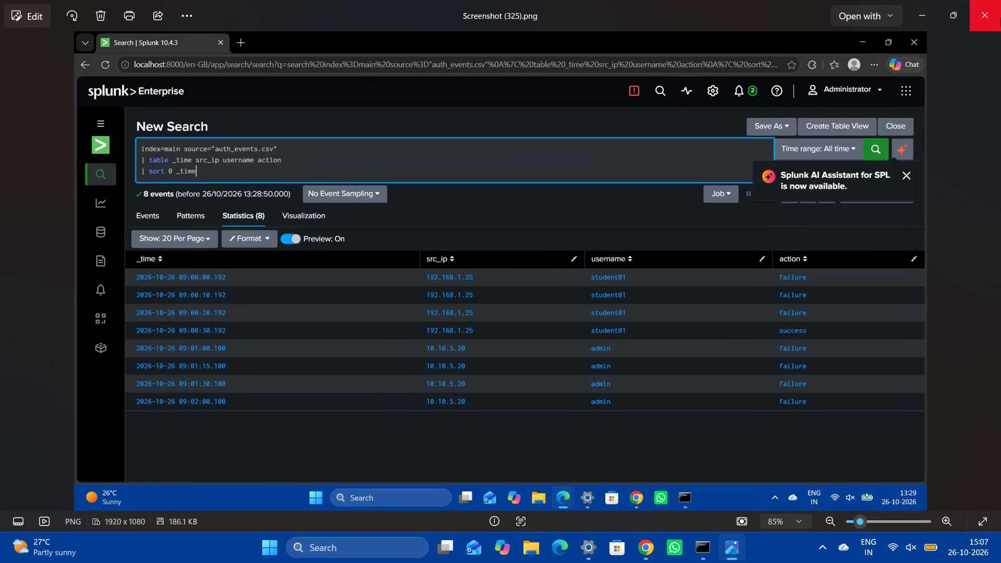